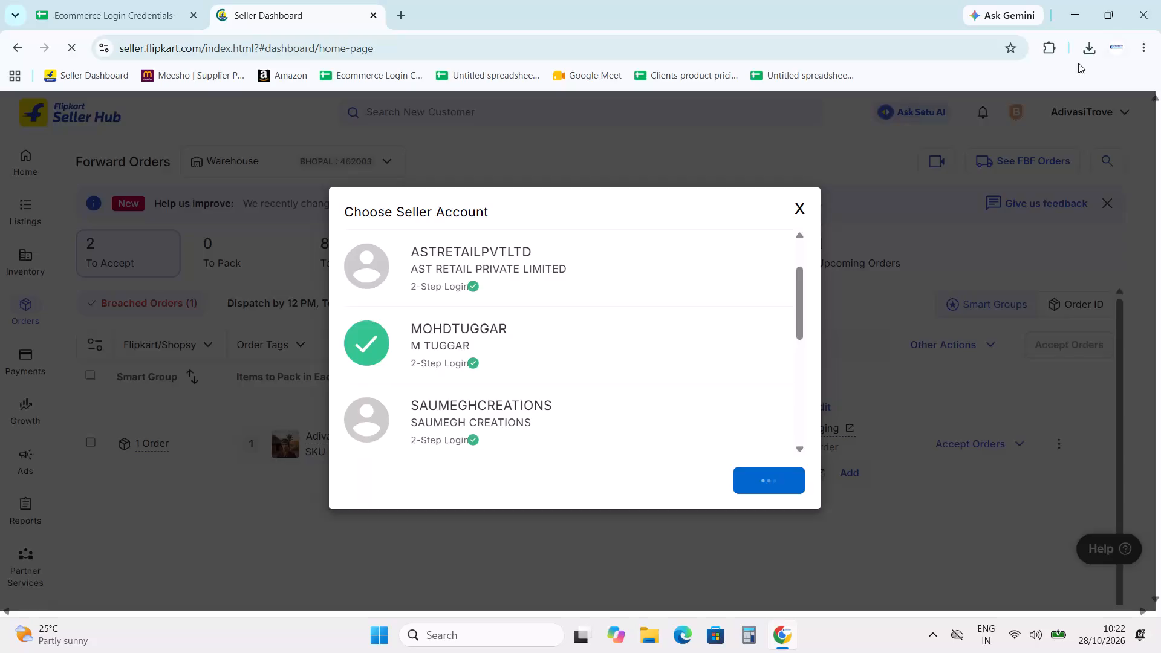
Set the Flipkart window aside and launch another Chrome window with the profile labelled Harshit.
{"action": "left_click", "coordinate": [1078, 12]}
{"action": "left_click", "coordinate": [647, 157]}
{"action": "triple_click", "coordinate": [31, 399]}
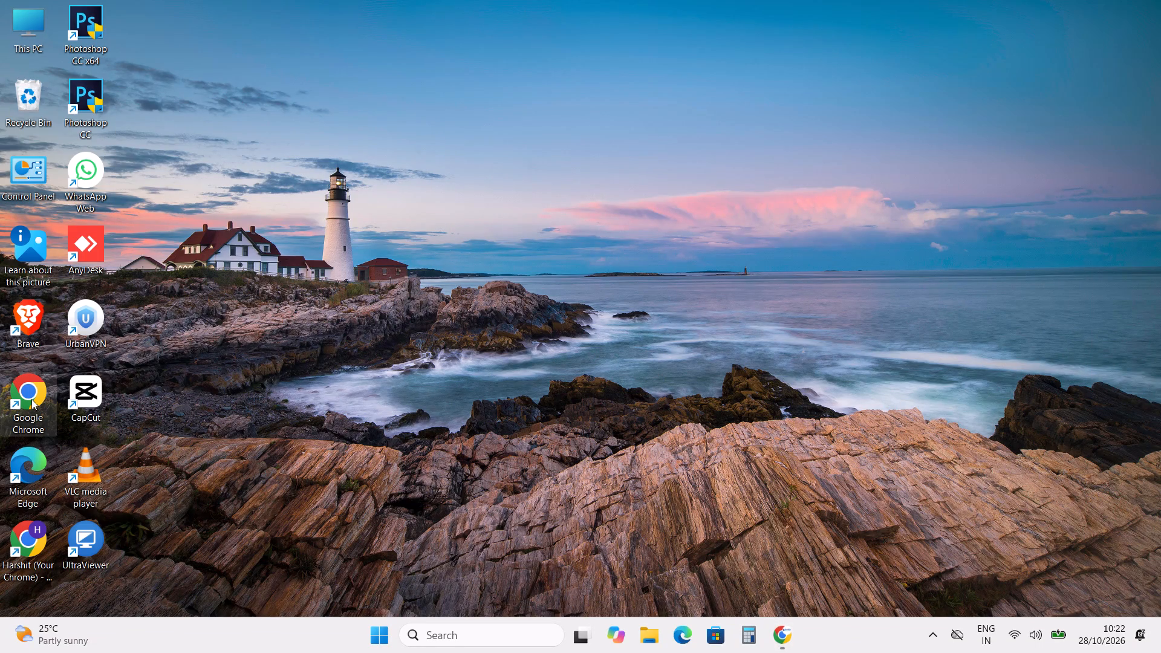
{"action": "left_click", "coordinate": [636, 303]}
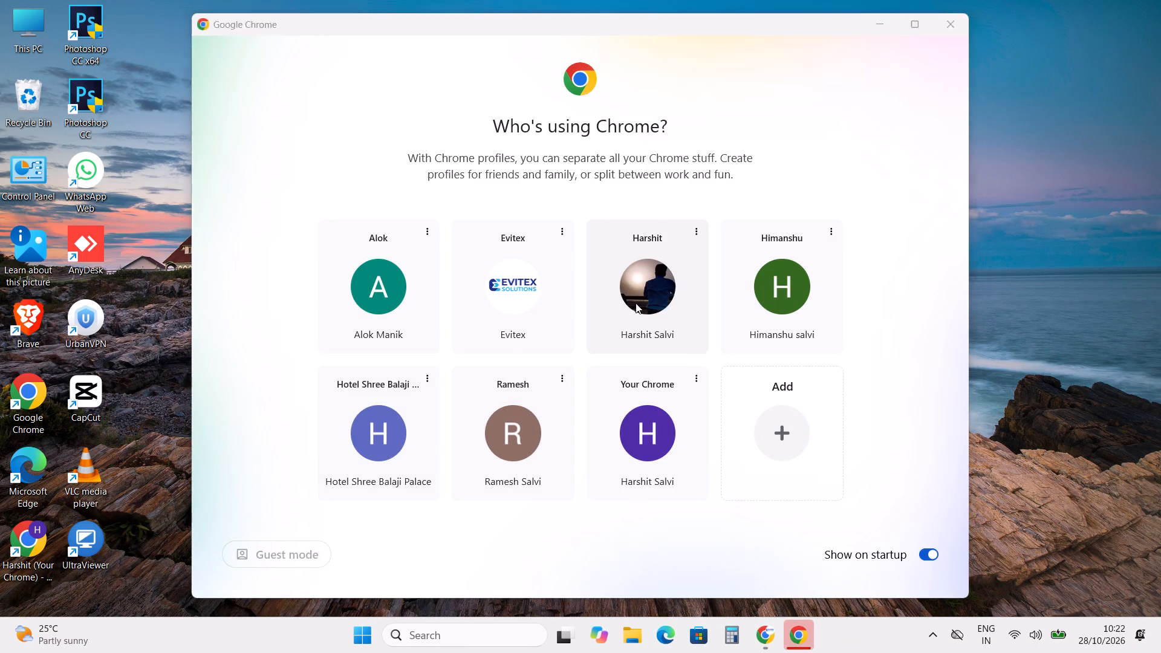
{"action": "left_click", "coordinate": [1055, 22]}
Open the Meesho Supplier Panel from the saved bookmark and dismiss the Maha Diwali Sale promotion.
{"action": "left_click", "coordinate": [253, 76]}
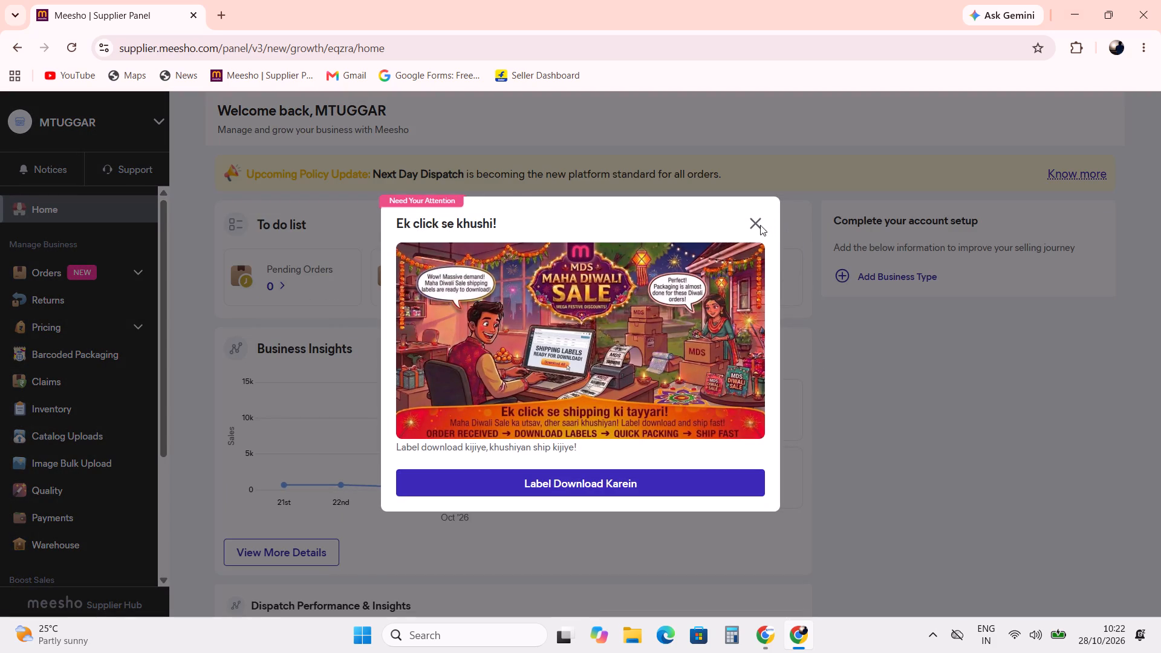
{"action": "left_click", "coordinate": [756, 225]}
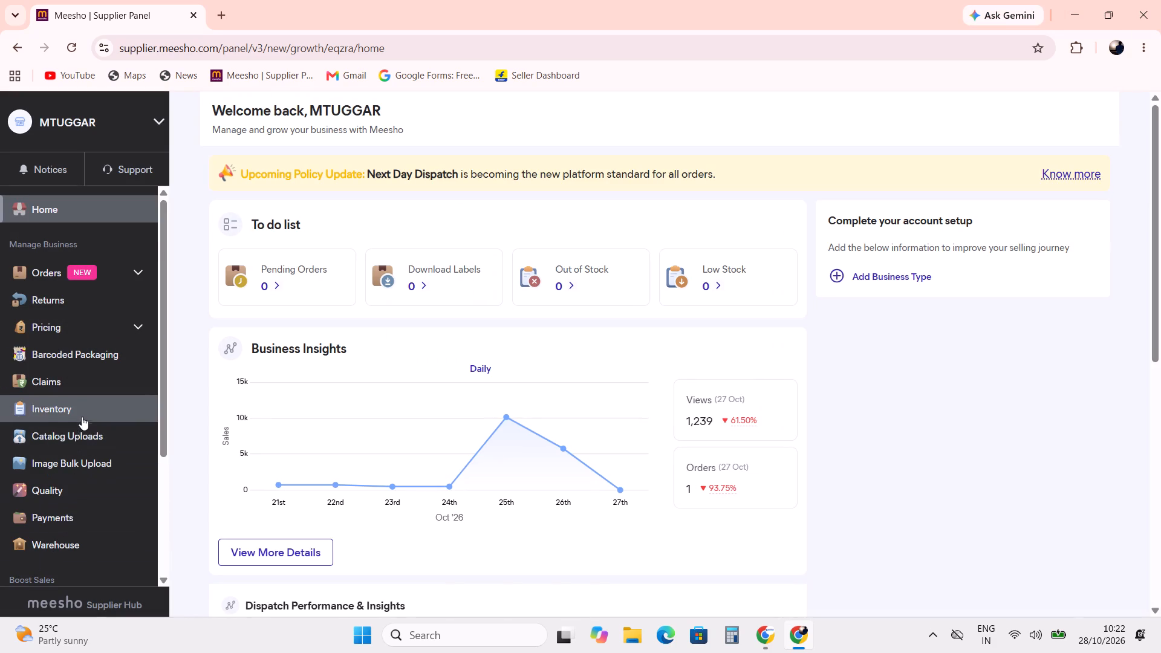
Open the single uploads list of the Meesho catalog uploads and look through the catalogs and their QC status.
{"action": "left_click", "coordinate": [86, 431]}
{"action": "left_click", "coordinate": [368, 412]}
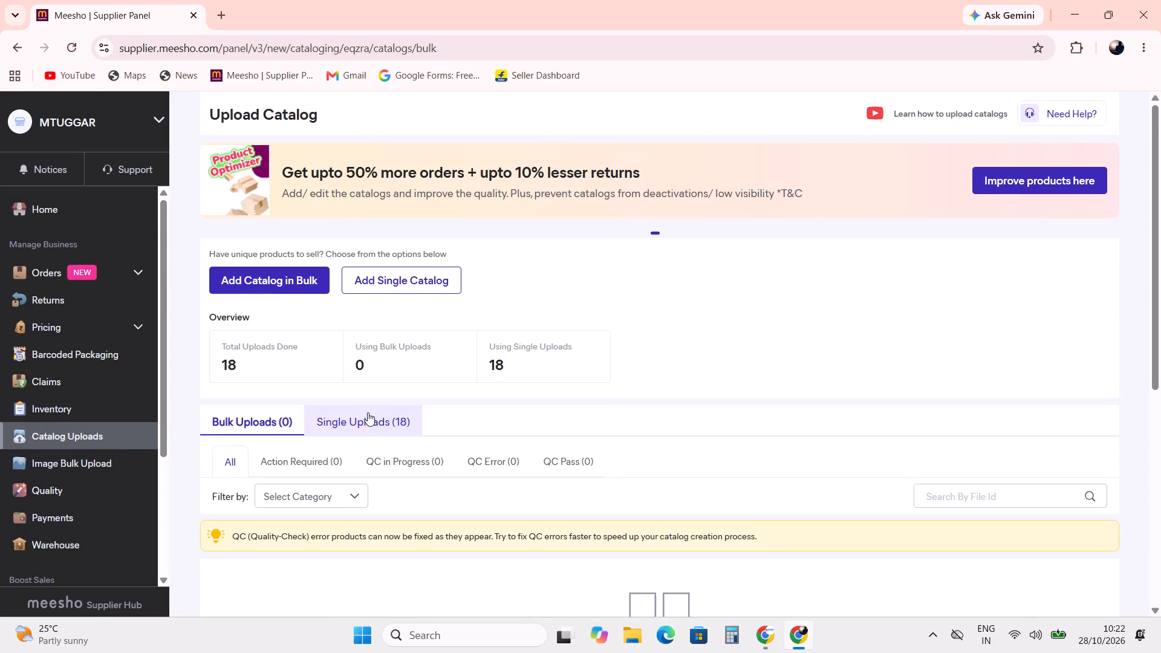
{"action": "scroll", "coordinate": [683, 256], "scroll_direction": "down", "scroll_amount": 6}
{"action": "scroll", "coordinate": [673, 439], "scroll_direction": "down", "scroll_amount": 6}
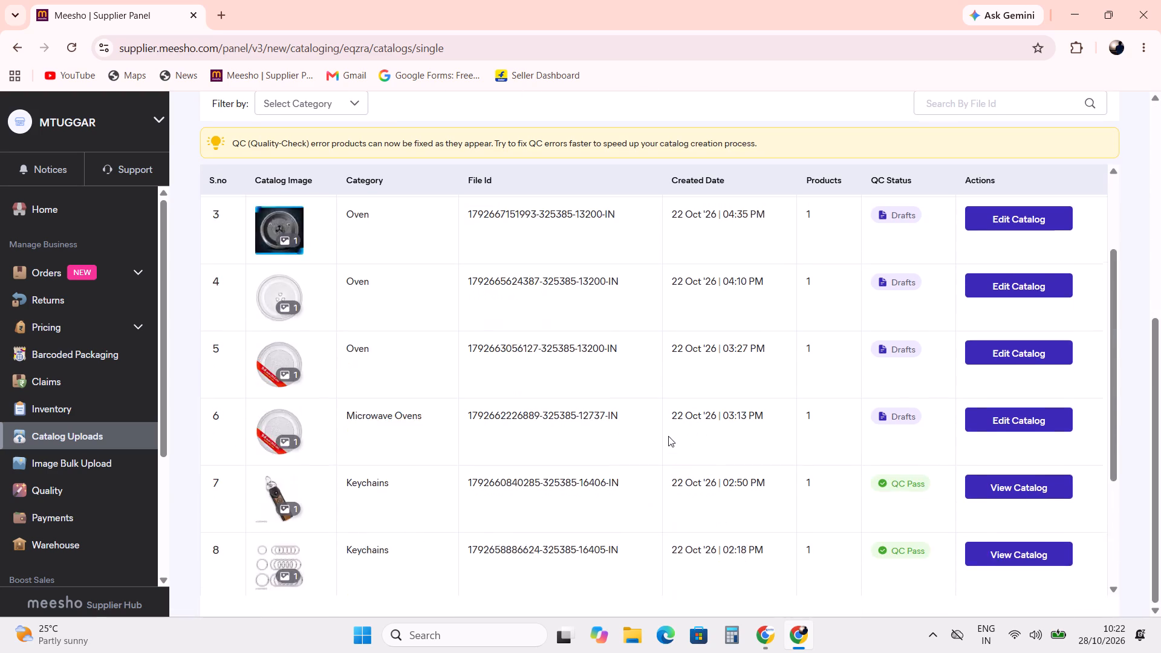
{"action": "scroll", "coordinate": [737, 401], "scroll_direction": "up", "scroll_amount": 1}
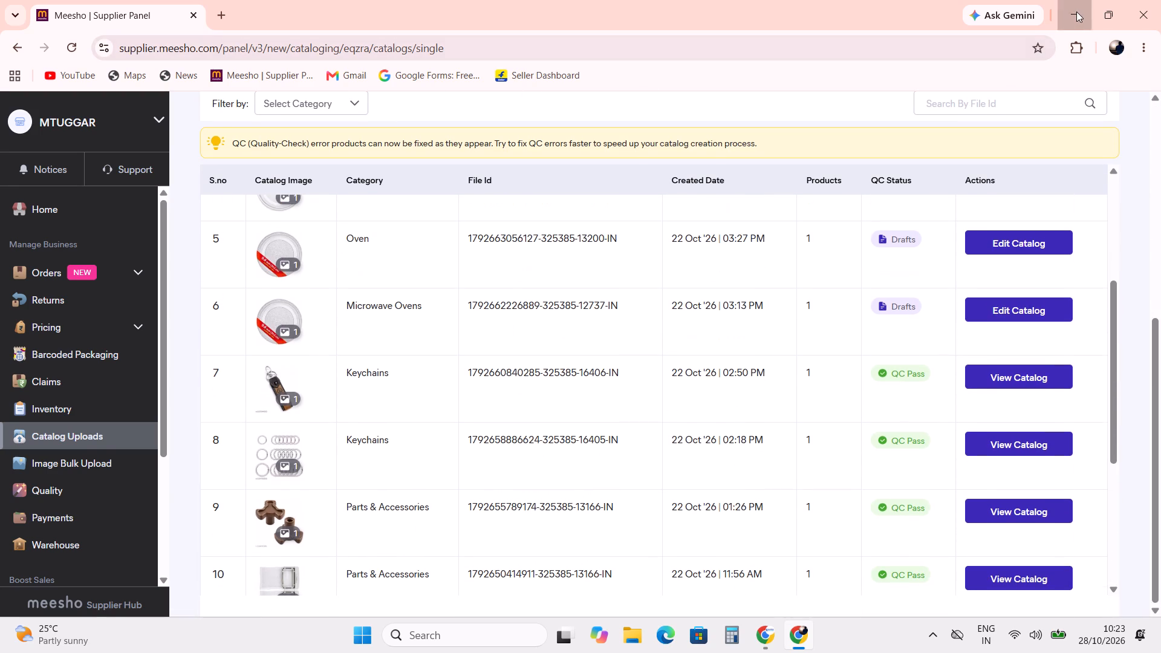
Set the Meesho Supplier Panel window aside and launch Google Chrome again from the desktop to bring up the profile chooser.
{"action": "left_click", "coordinate": [1076, 11]}
{"action": "left_click", "coordinate": [548, 185]}
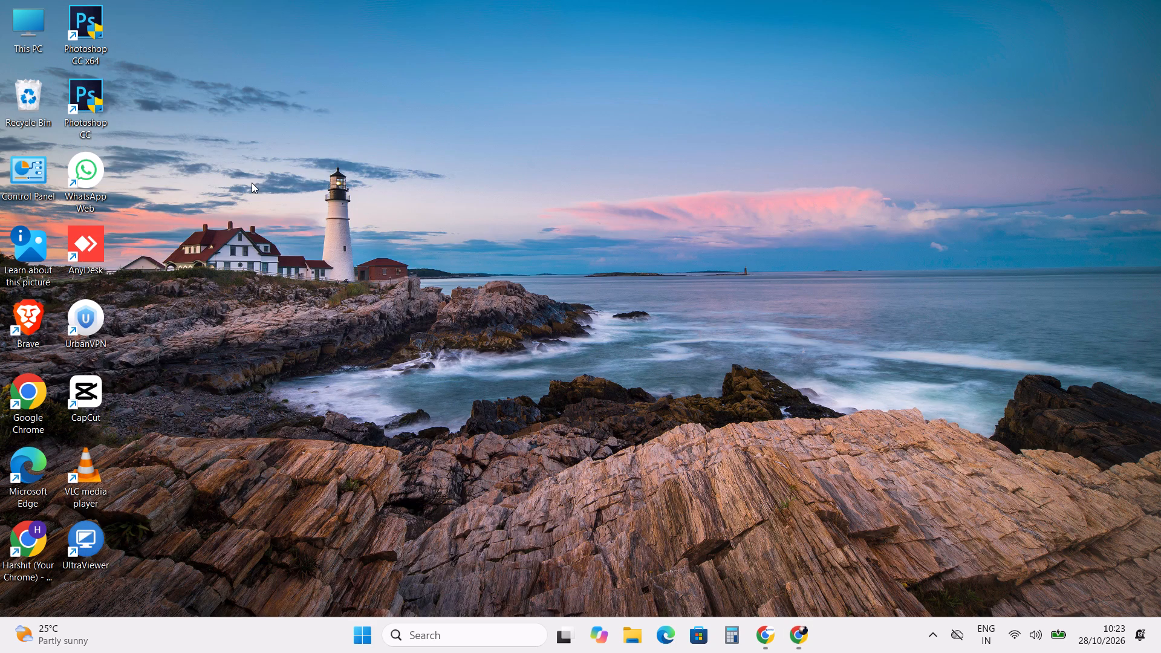
{"action": "double_click", "coordinate": [34, 412]}
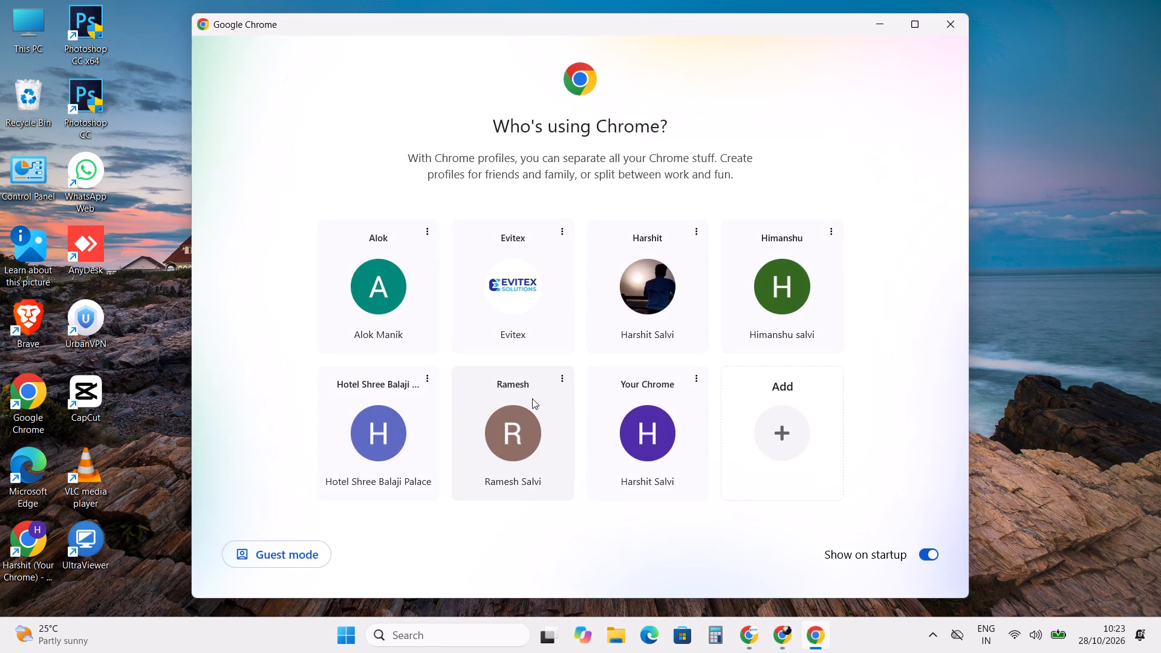
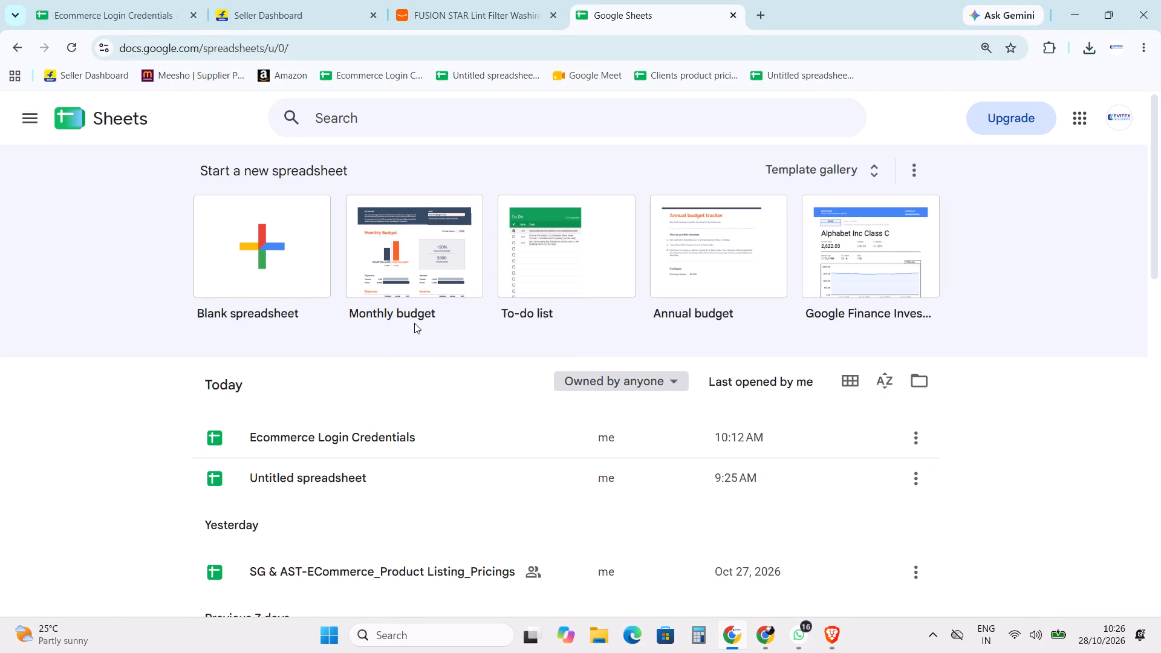
Create a new blank spreadsheet in Google Sheets.
{"action": "left_click", "coordinate": [284, 291]}
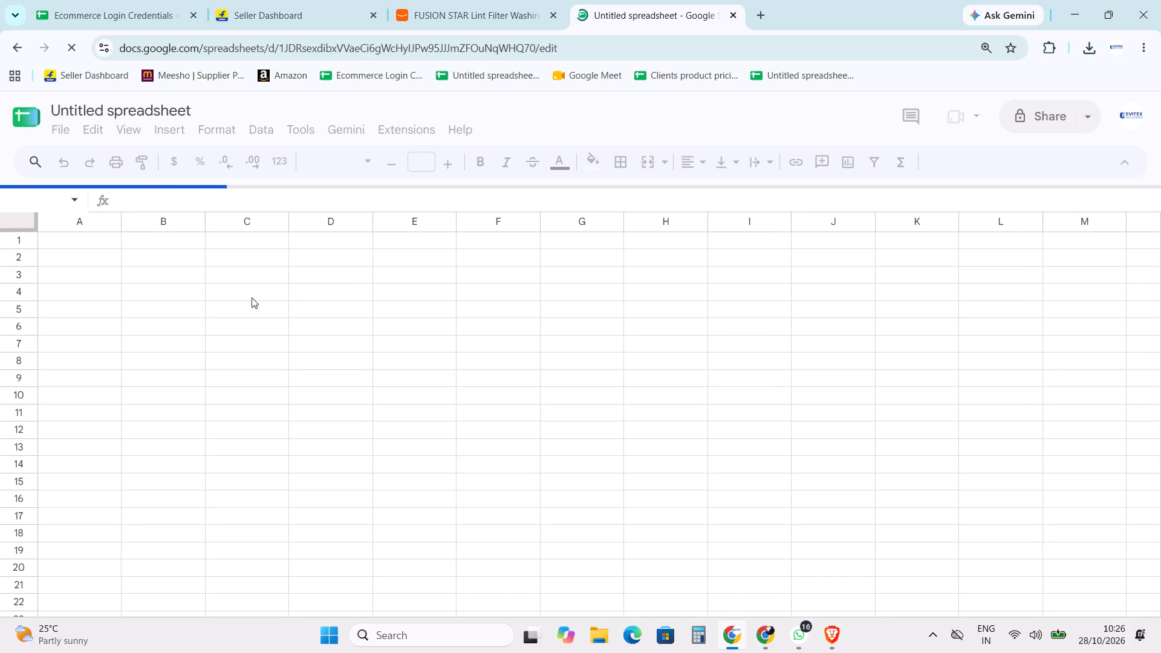
Fill row 1 from A1 with the column headers S.No., Product Name, Amazon Link, FLipkart and Meesho.
{"action": "left_click", "coordinate": [93, 238]}
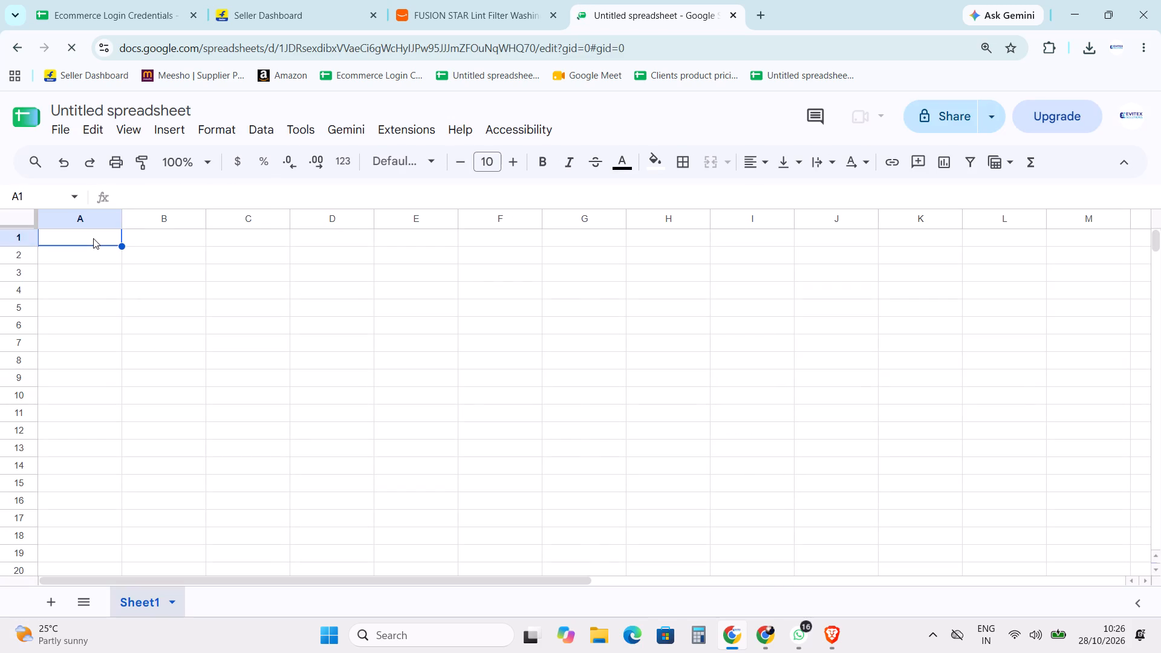
{"action": "key", "text": "shift+s"}
{"action": "key", "text": "space"}
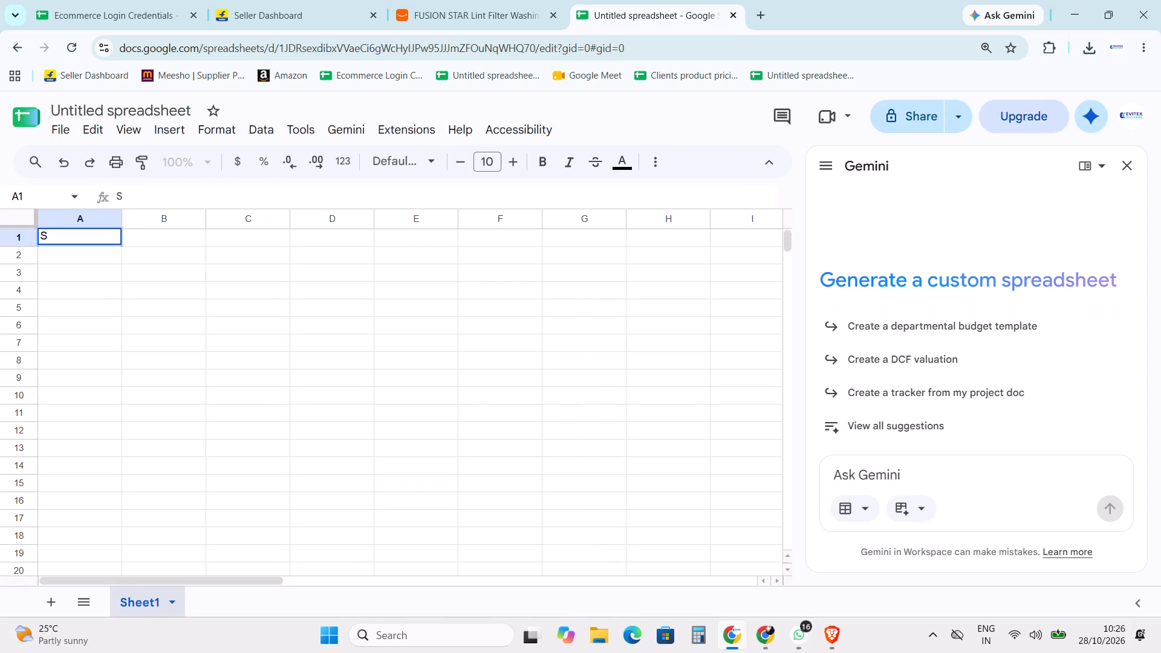
{"action": "key", "text": "BackSpace"}
{"action": "type", "text": ".No."}
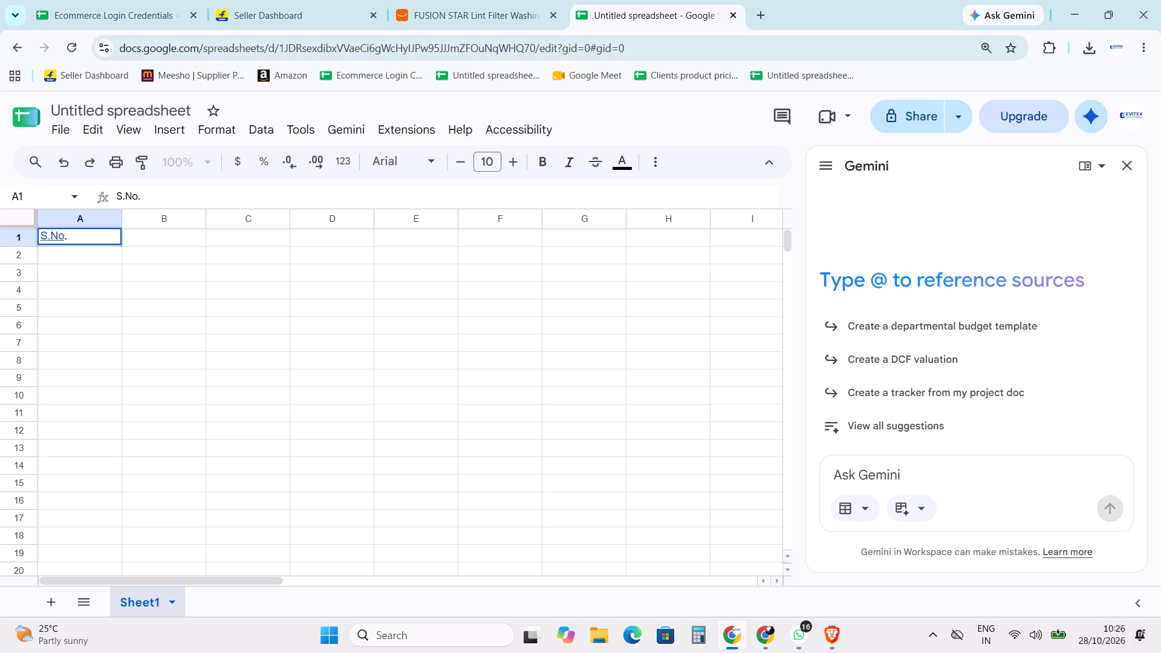
{"action": "key", "text": "Tab"}
{"action": "key", "text": "Left"}
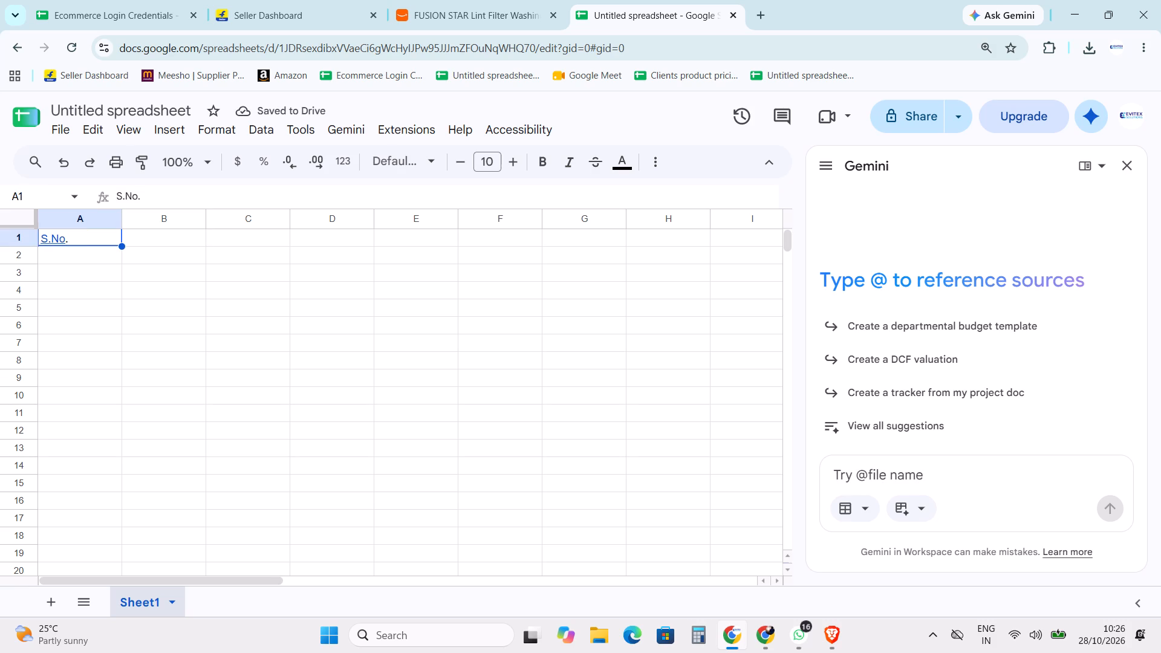
{"action": "key", "text": "Right"}
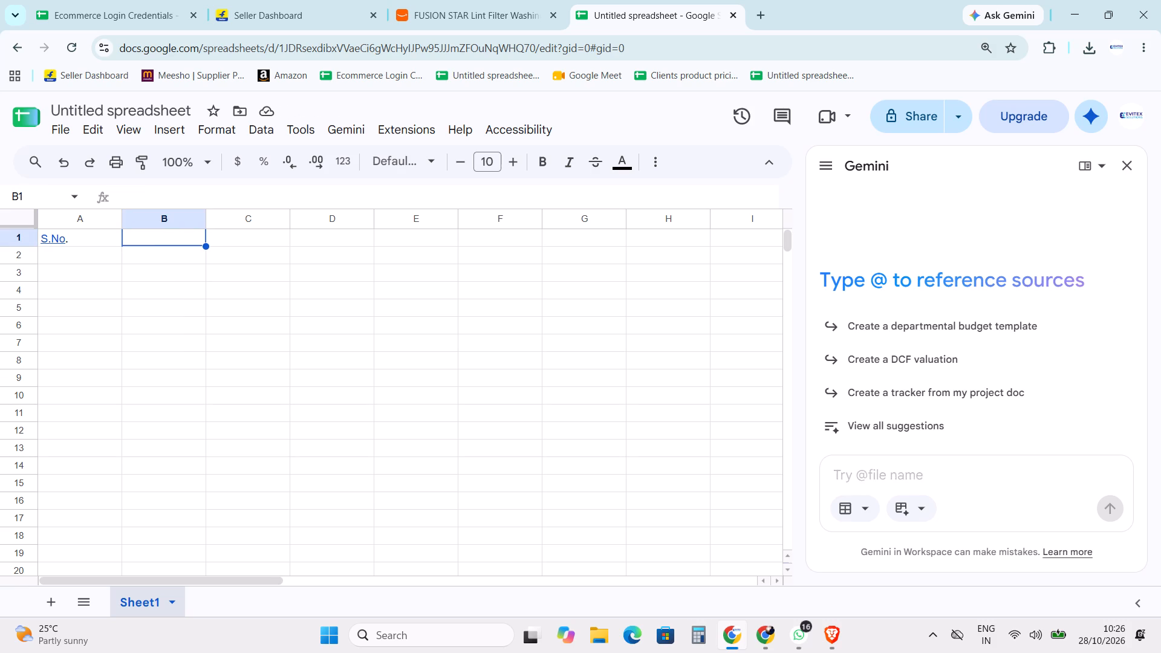
{"action": "type", "text": "Prodc"}
{"action": "key", "text": "BackSpace"}
{"action": "type", "text": "uct Name"}
{"action": "key", "text": "Tab"}
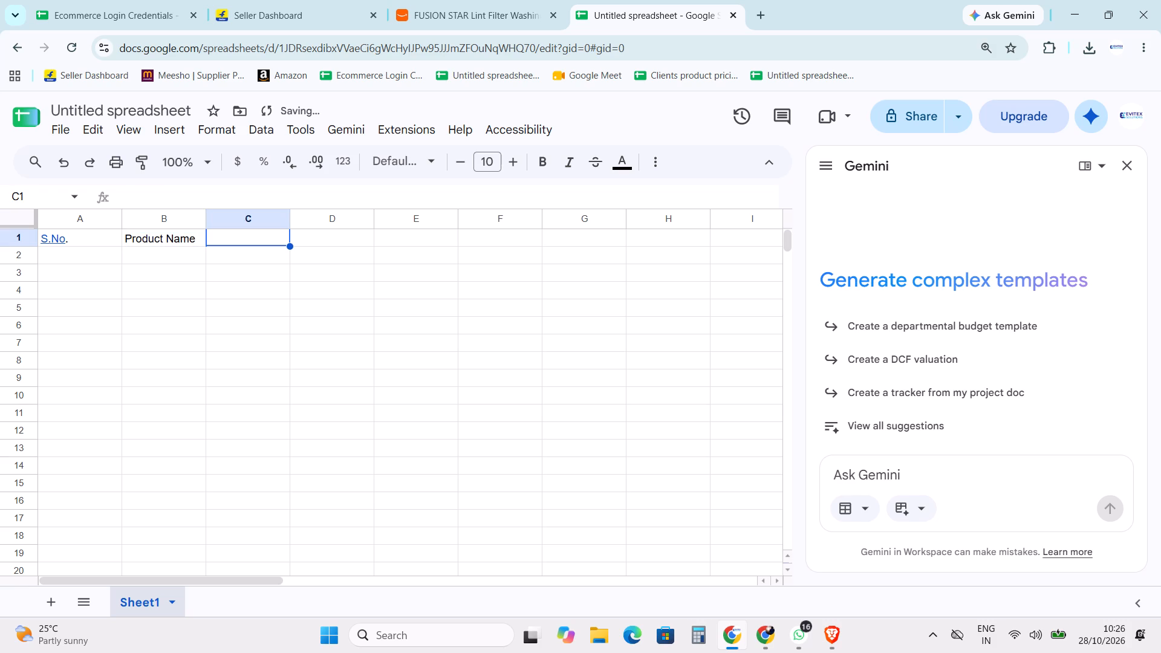
{"action": "type", "text": "Amazon Link"}
{"action": "key", "text": "Tab"}
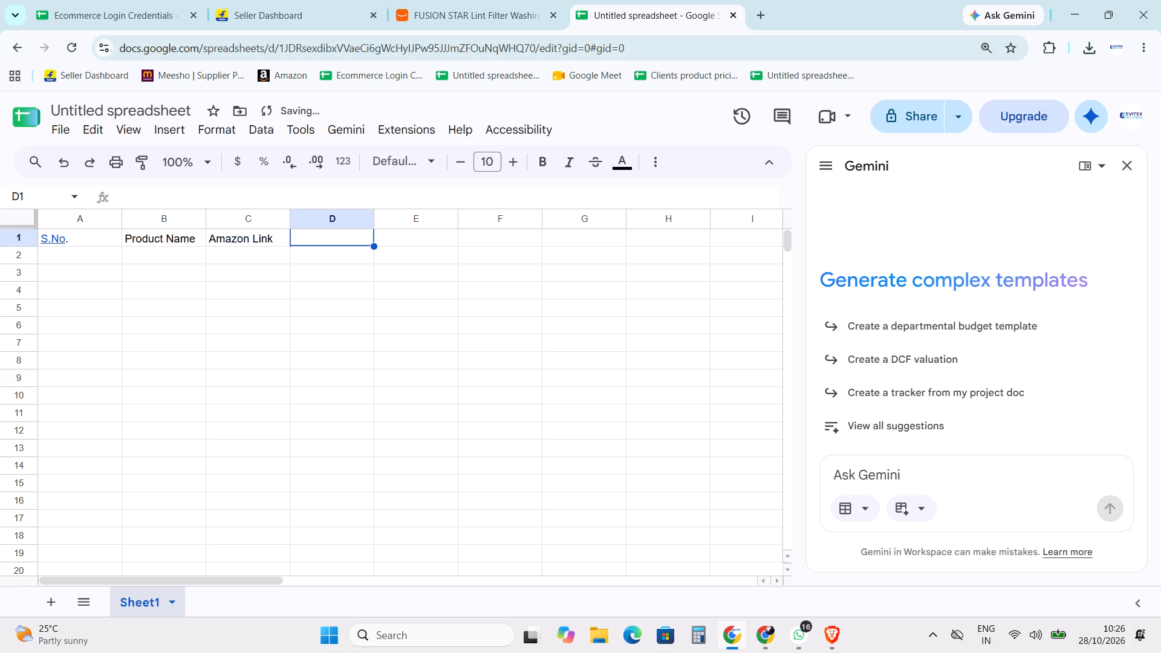
{"action": "type", "text": "Fkip"}
{"action": "key", "text": "BackSpace"}
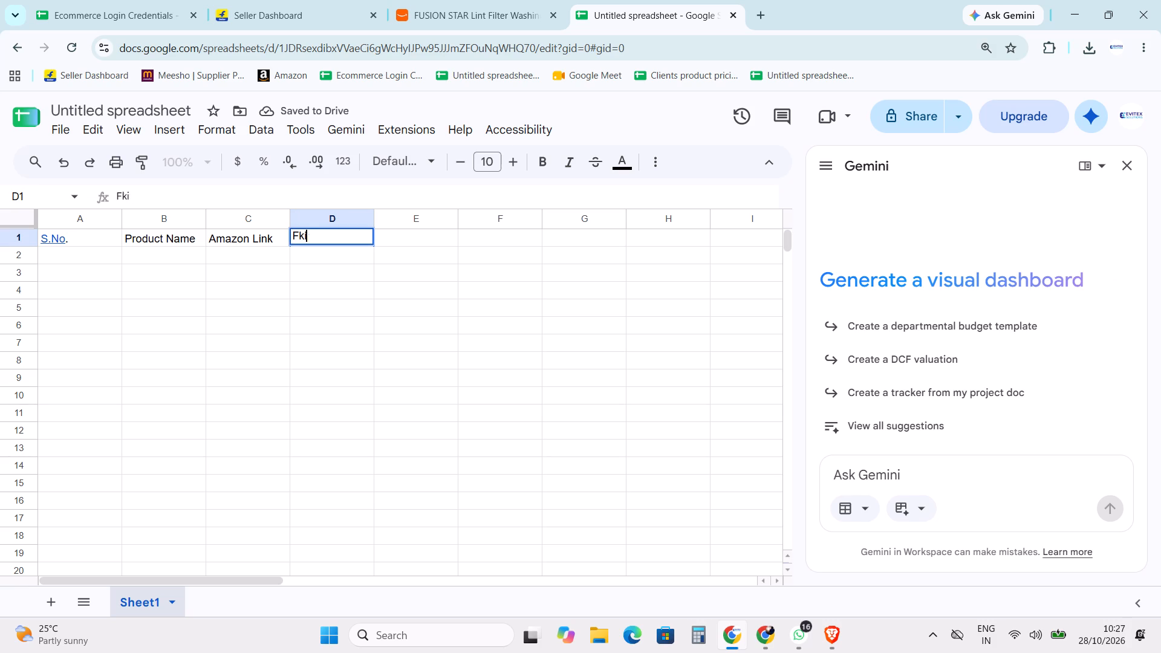
{"action": "key", "text": "BackSpace"}
{"action": "key", "text": "BackSpace"}
{"action": "type", "text": "Lipkart"}
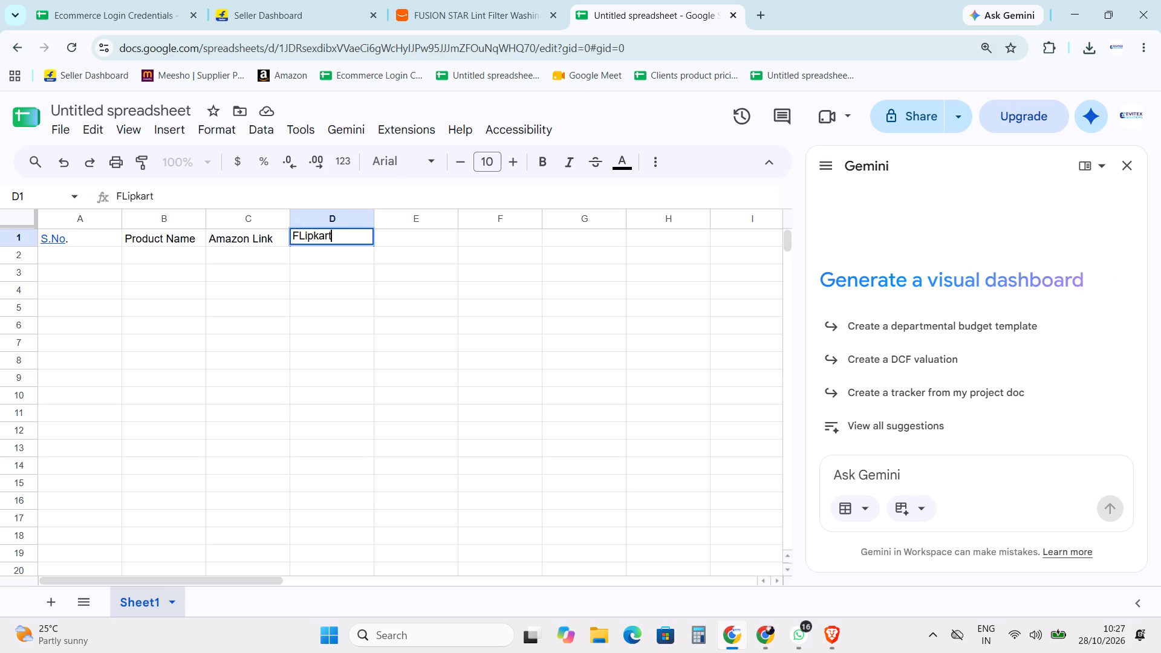
{"action": "key", "text": "Tab"}
{"action": "type", "text": "Meesho"}
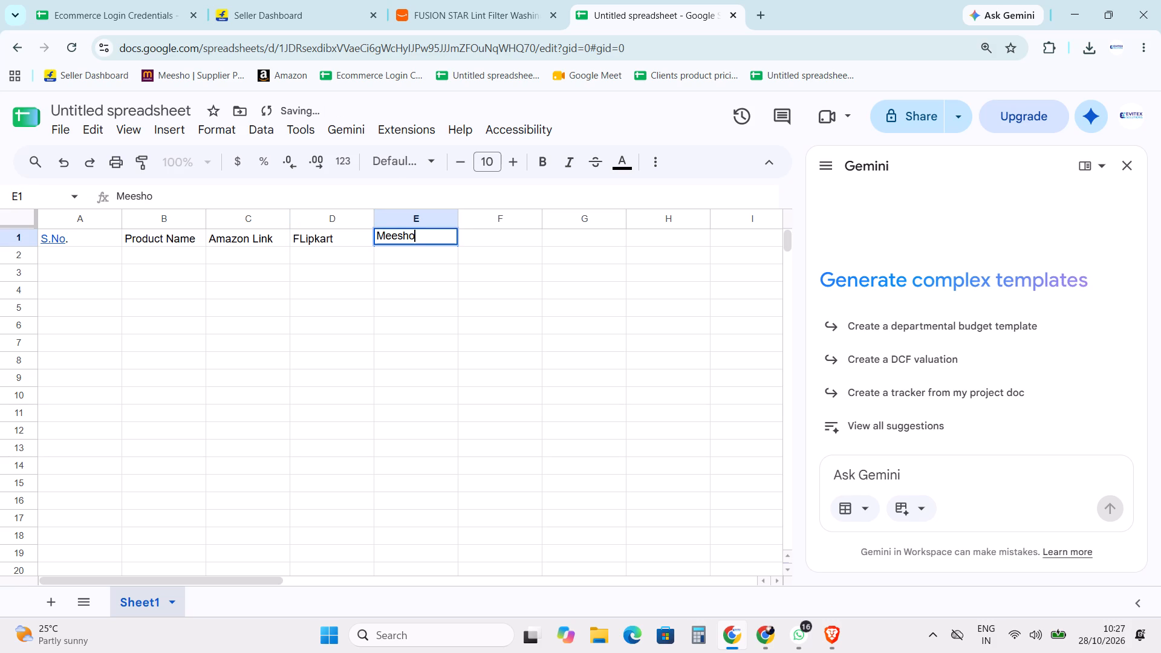
{"action": "key", "text": "Return"}
{"action": "key", "text": "Left"}
{"action": "key", "text": "Left"}
{"action": "key", "text": "Left"}
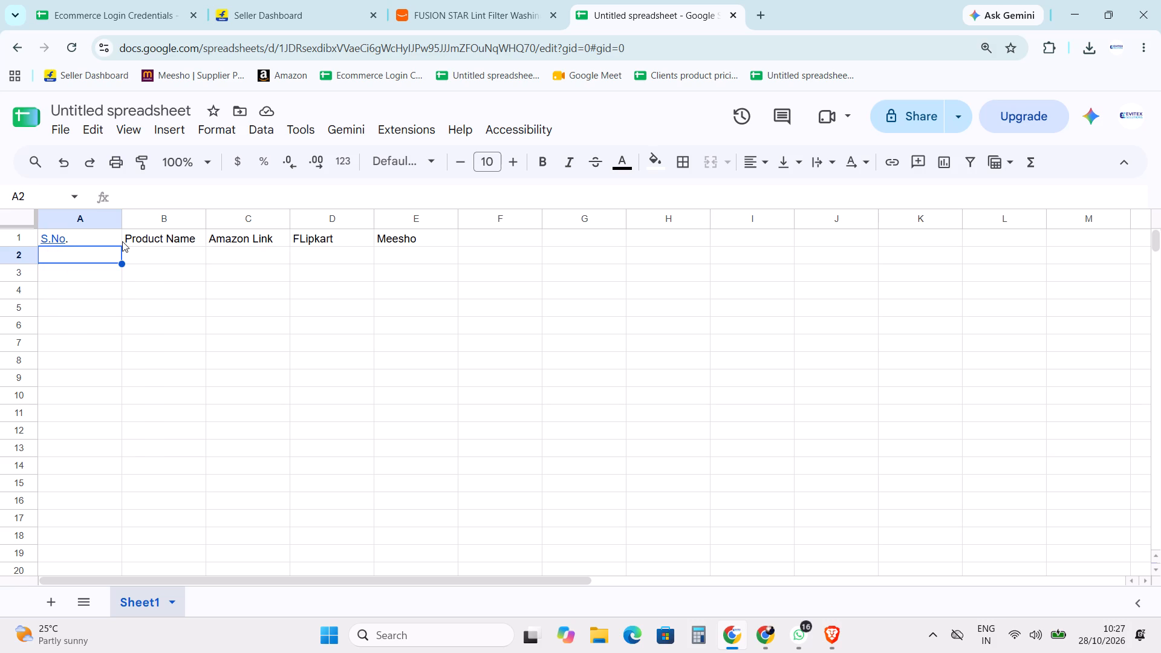
Enter the serial numbers 1 to 10 down the S.No. column in cells A2 to A11.
{"action": "left_click", "coordinate": [102, 255]}
{"action": "key", "text": "1"}
{"action": "key", "text": "Return"}
{"action": "key", "text": "2"}
{"action": "key", "text": "Return"}
{"action": "key", "text": "3"}
{"action": "key", "text": "Return"}
{"action": "key", "text": "4"}
{"action": "key", "text": "Return"}
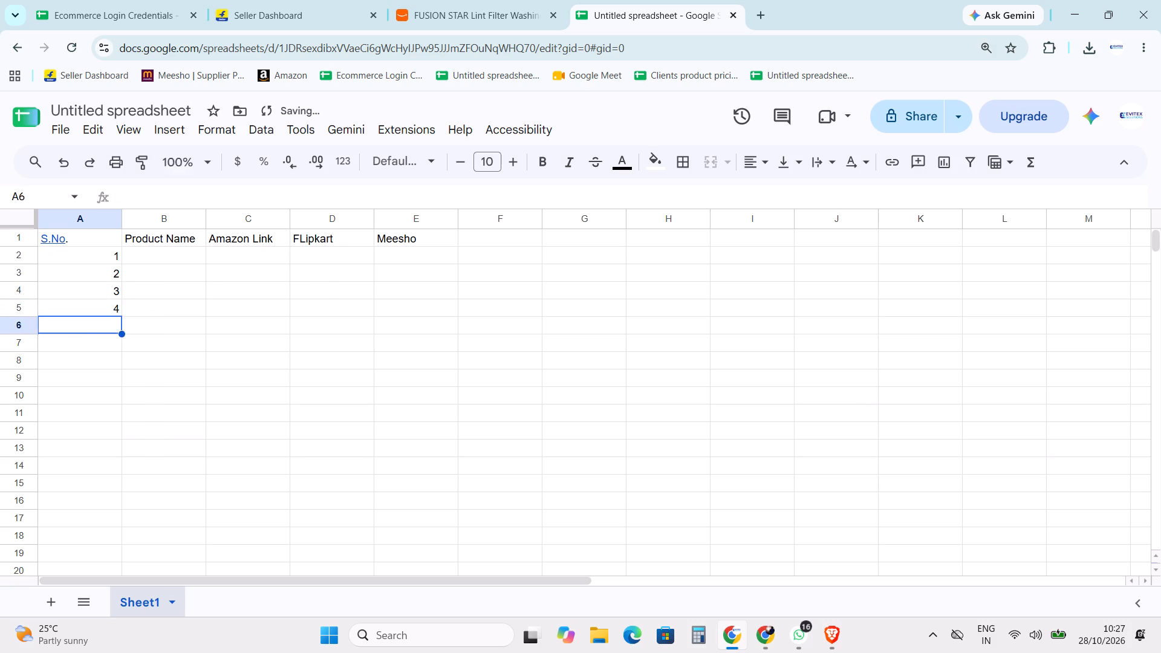
{"action": "key", "text": "5"}
{"action": "key", "text": "Return"}
{"action": "key", "text": "6"}
{"action": "key", "text": "Return"}
{"action": "key", "text": "7"}
{"action": "key", "text": "Return"}
{"action": "key", "text": "8"}
{"action": "key", "text": "Return"}
{"action": "key", "text": "9"}
{"action": "key", "text": "Return"}
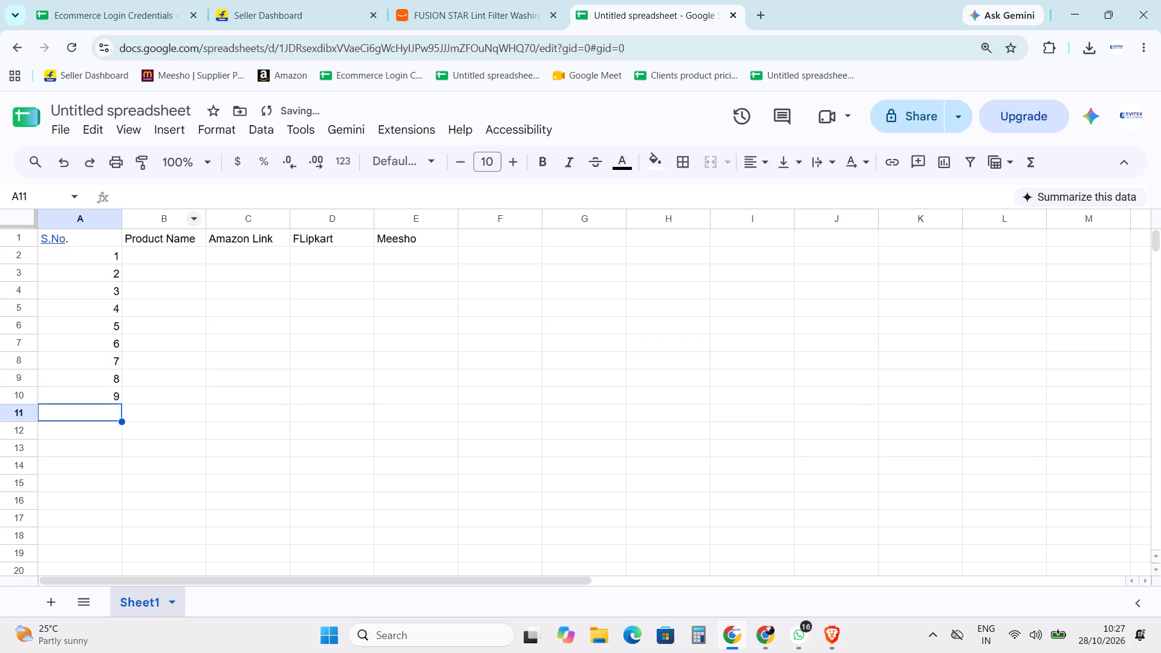
{"action": "type", "text": "10"}
{"action": "key", "text": "Return"}
{"action": "key", "text": "Up"}
{"action": "key", "text": "Up"}
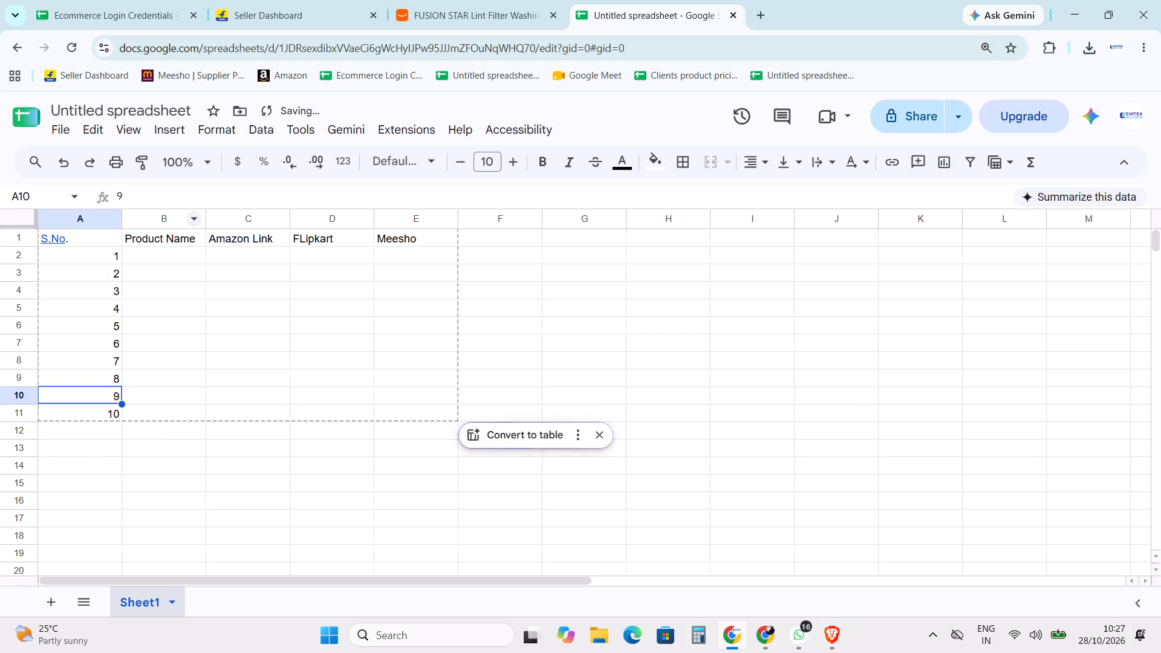
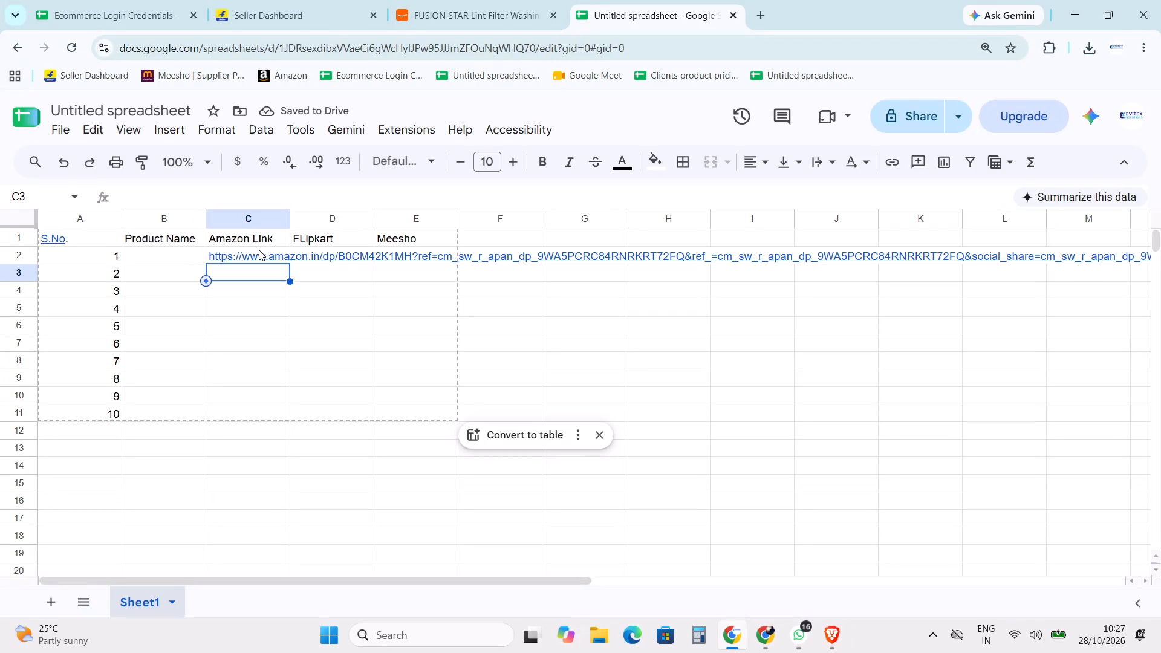
Widen the Amazon Link column C to roughly two and a half times its width.
{"action": "left_click_drag", "start_coordinate": [292, 220], "coordinate": [424, 201]}
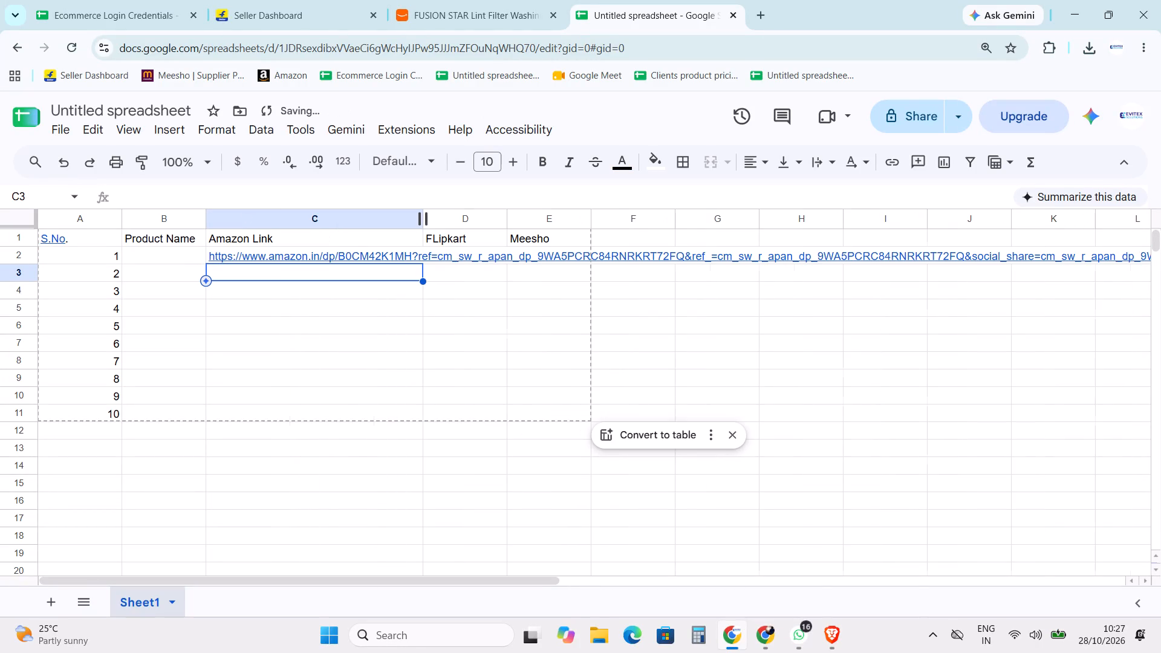
Copy "Lint Filter Washing Machine LG" from the Amazon product title into Product Name cell B2 of the spreadsheet.
{"action": "left_click", "coordinate": [197, 259]}
{"action": "left_click", "coordinate": [471, 0]}
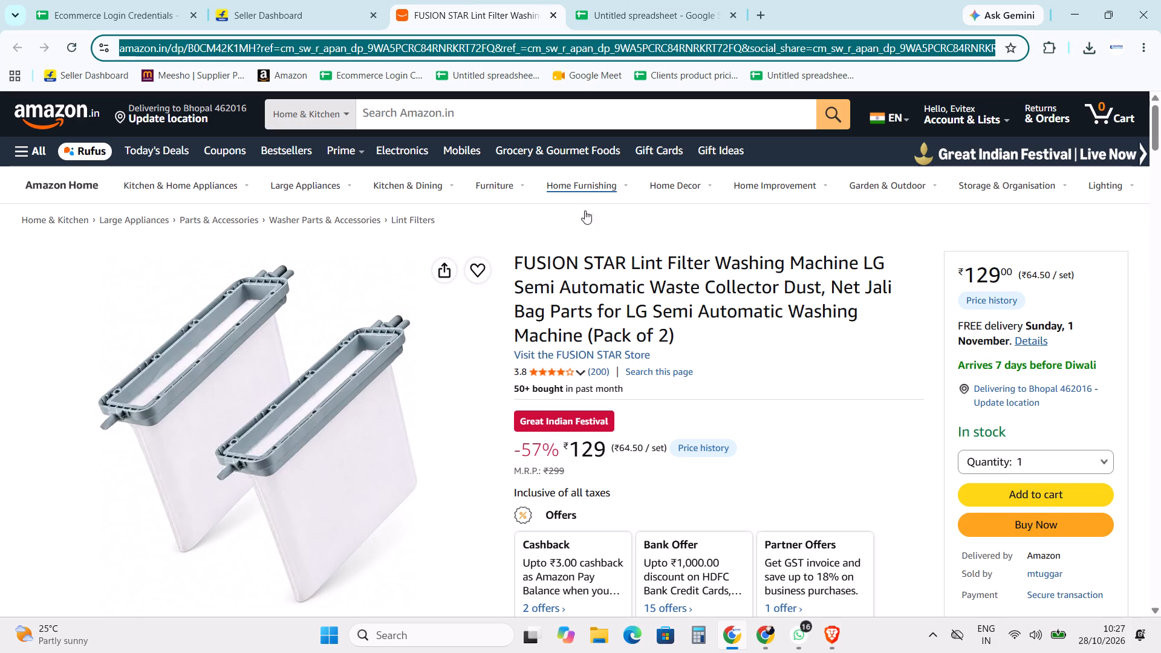
{"action": "left_click_drag", "start_coordinate": [634, 263], "coordinate": [850, 256]}
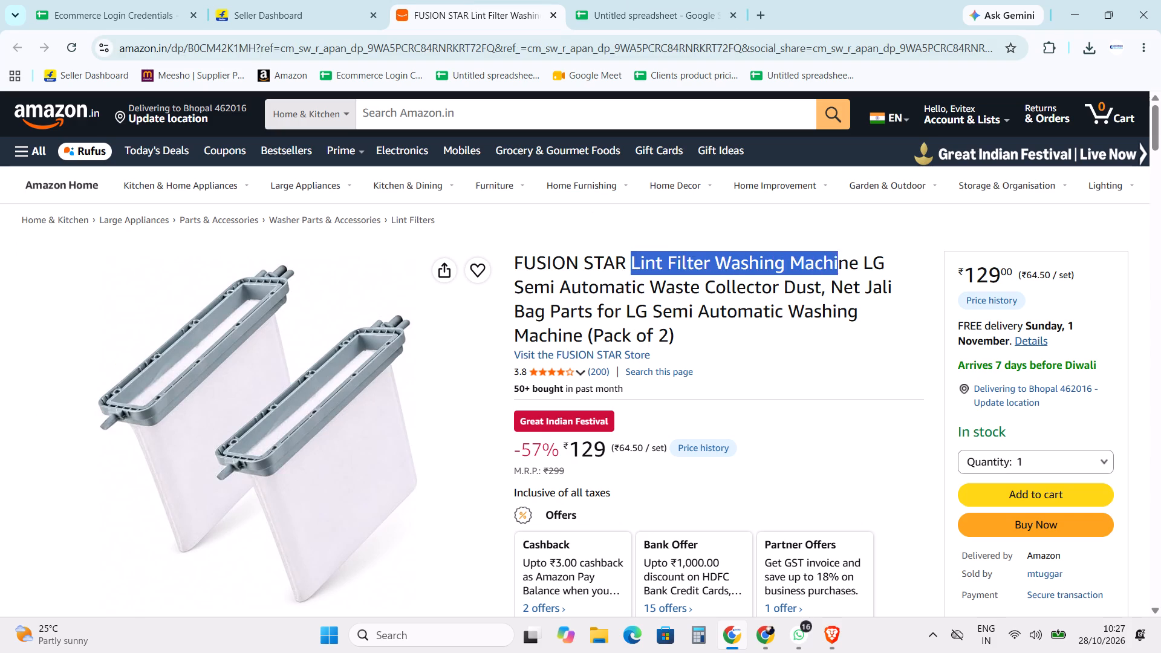
{"action": "left_click_drag", "start_coordinate": [850, 256], "coordinate": [885, 255]}
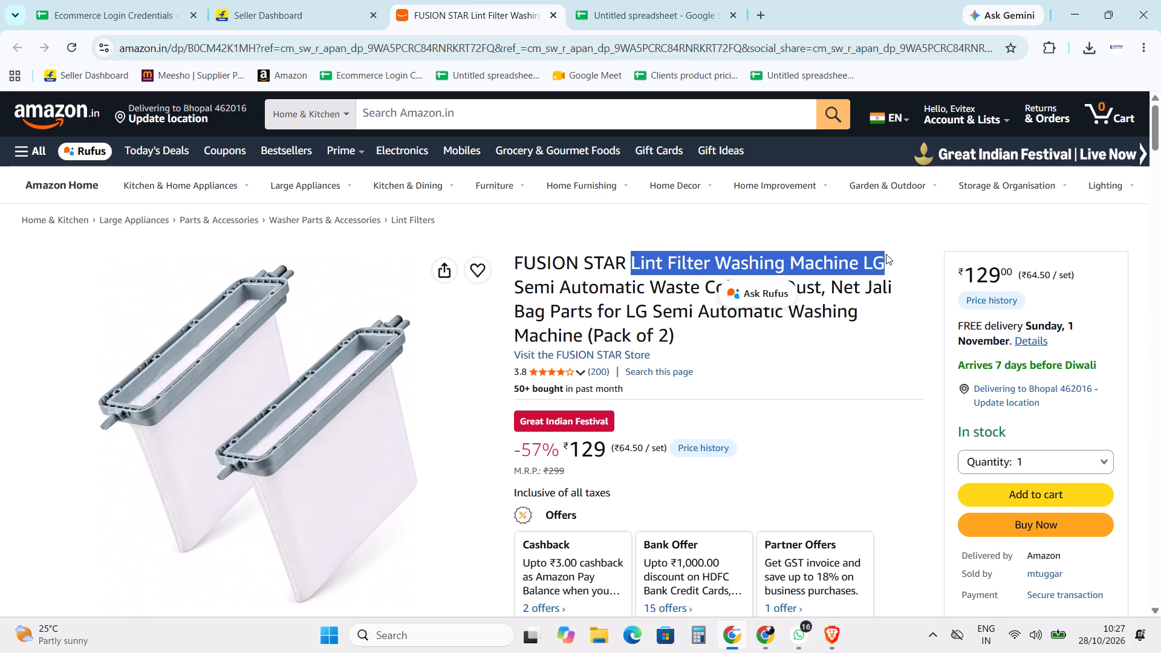
{"action": "key", "text": "ctrl+c"}
{"action": "key", "text": "ctrl+c"}
{"action": "key", "text": "ctrl+c"}
{"action": "key", "text": "ctrl+c"}
{"action": "key", "text": "ctrl+c"}
{"action": "key", "text": "ctrl+c"}
{"action": "left_click", "coordinate": [635, 0]}
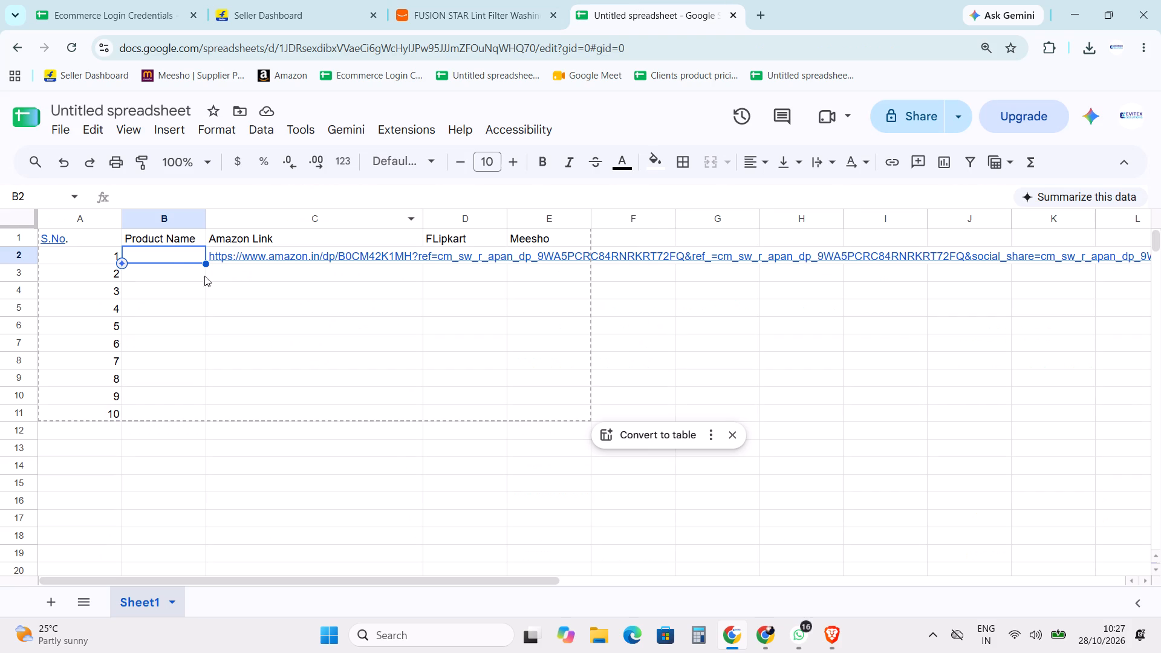
{"action": "double_click", "coordinate": [178, 256]}
{"action": "key", "text": "ctrl+v"}
{"action": "key", "text": "Return"}
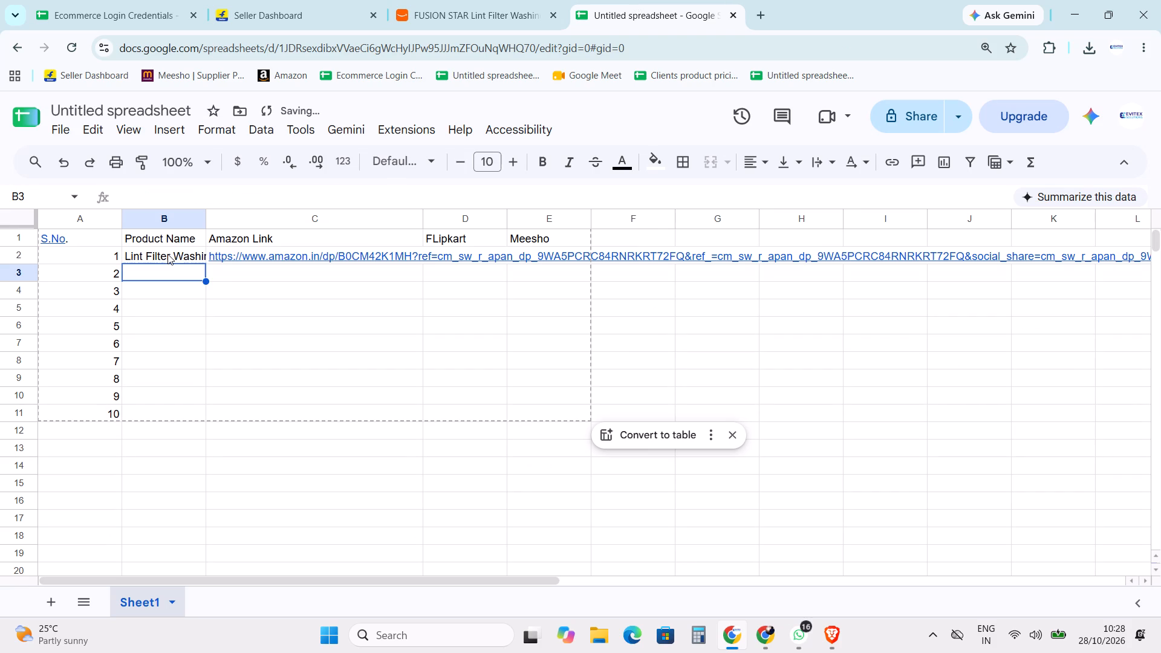
Enter Done for the first product under FLipkart in D2 and start entering the same status under Meesho in E2.
{"action": "key", "text": "Up"}
{"action": "key", "text": "Right"}
{"action": "key", "text": "Right"}
{"action": "key", "text": "Right"}
{"action": "key", "text": "Left"}
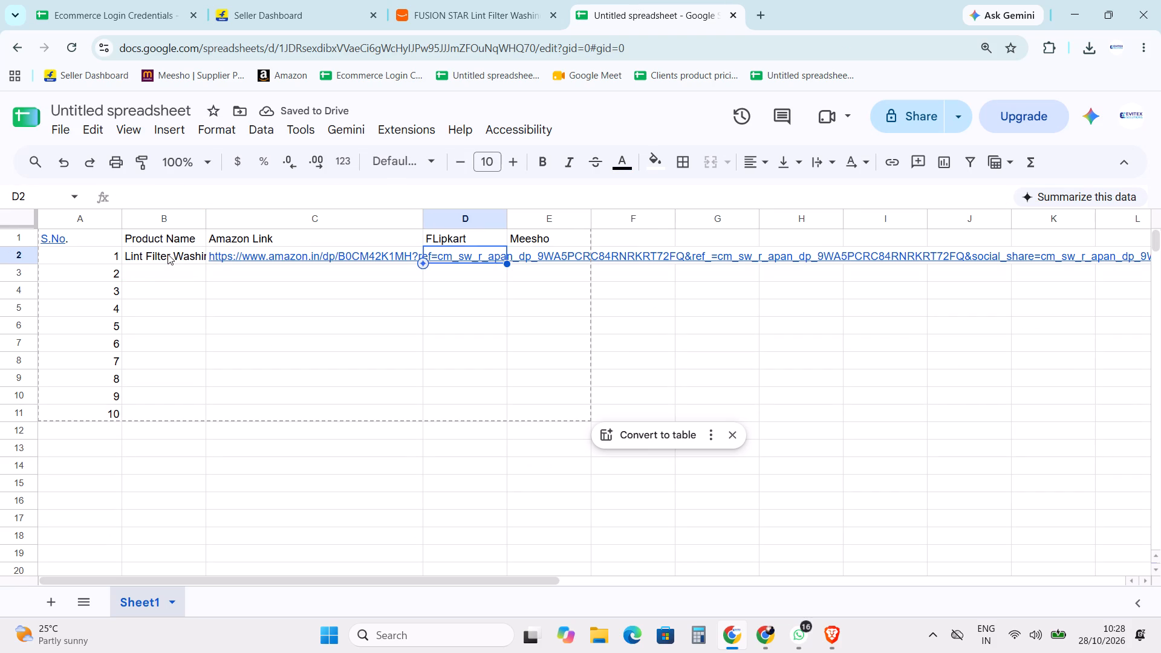
{"action": "type", "text": "Done"}
{"action": "key", "text": "Tab"}
{"action": "type", "text": "Do"}
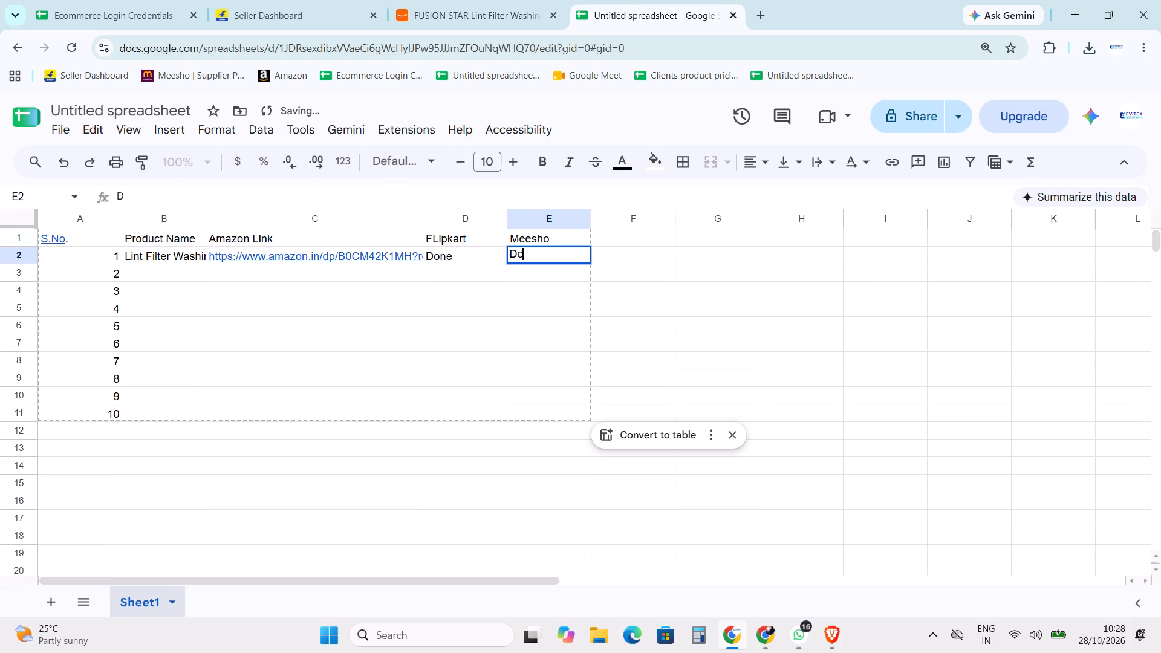
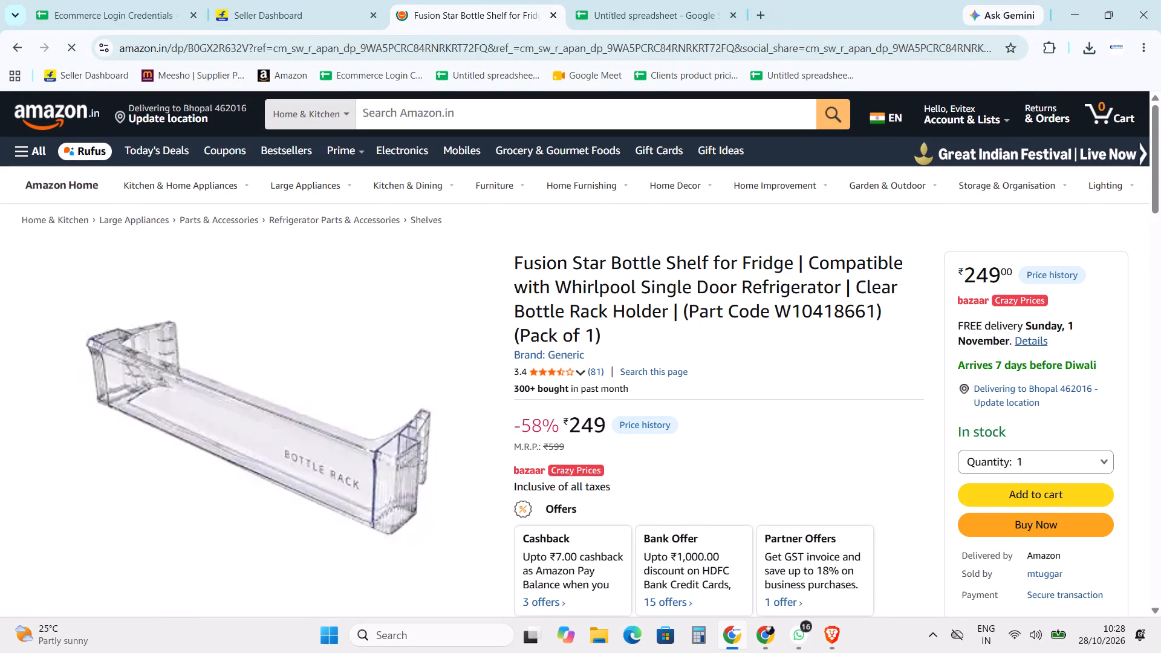
Copy the Amazon product title text from "Bottle Shelf for Fridge" through "Whirlpool Single Door Refrigerator", leaving out the Fusion Star brand.
{"action": "left_click_drag", "start_coordinate": [616, 257], "coordinate": [755, 259]}
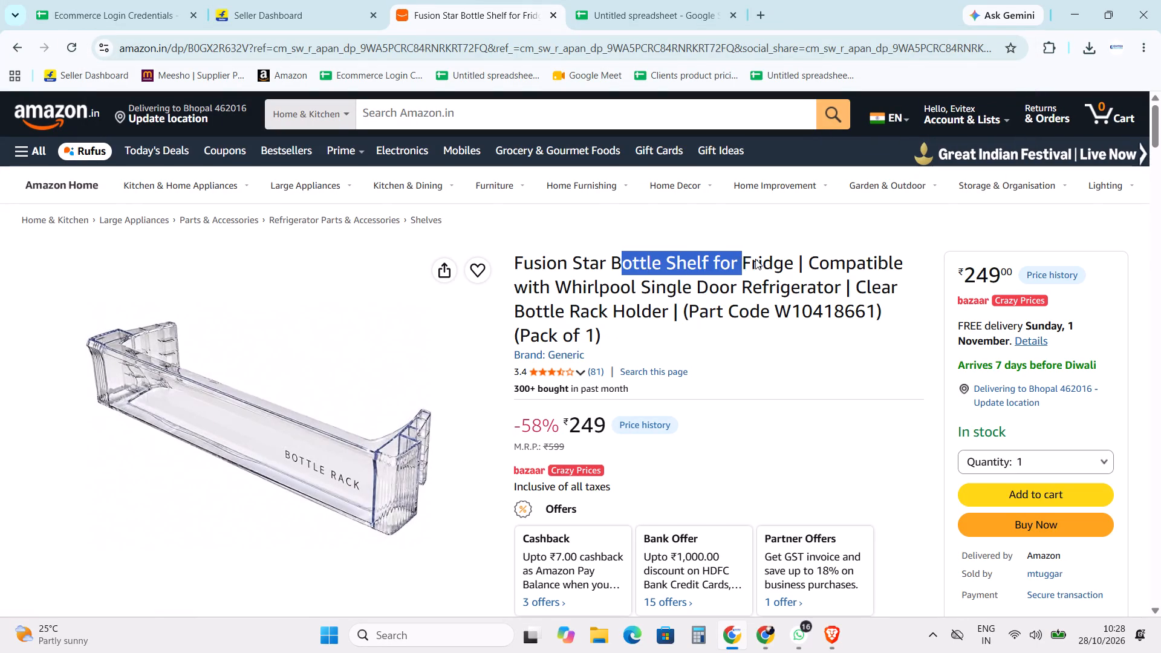
{"action": "left_click_drag", "start_coordinate": [755, 259], "coordinate": [842, 285]}
{"action": "key", "text": "ctrl+c"}
{"action": "key", "text": "ctrl+c"}
{"action": "key", "text": "ctrl+c"}
{"action": "key", "text": "ctrl+c"}
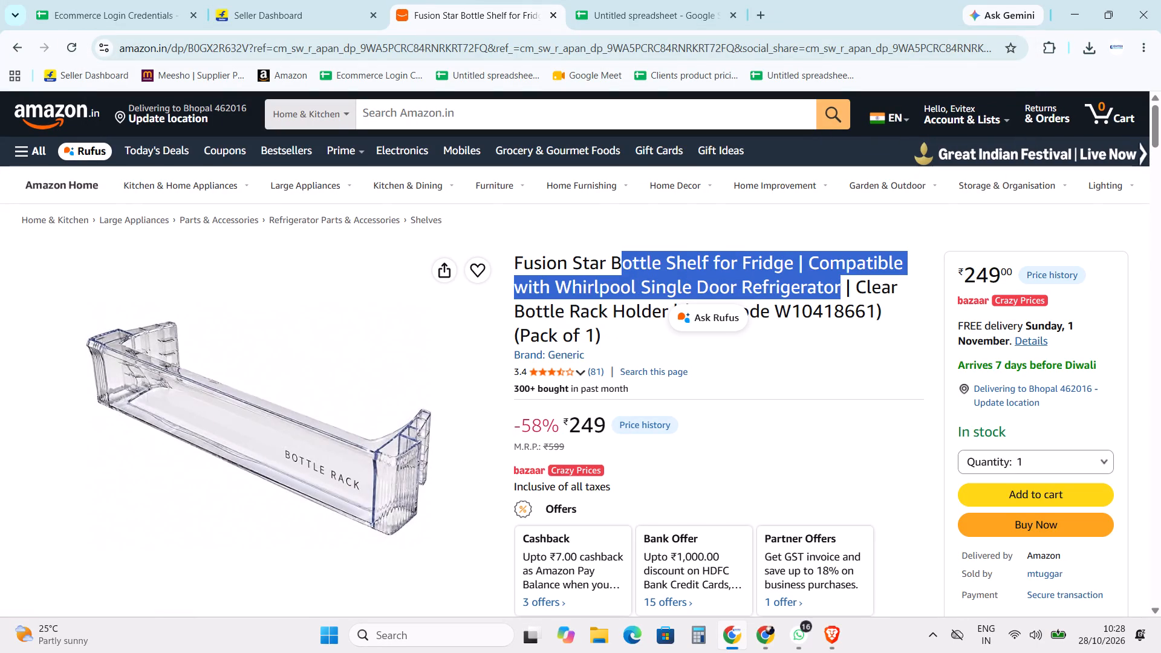
{"action": "key", "text": "ctrl+c"}
{"action": "key", "text": "ctrl+c"}
{"action": "key", "text": "ctrl+c"}
{"action": "key", "text": "ctrl+c"}
{"action": "left_click", "coordinate": [616, 262]}
{"action": "left_click_drag", "start_coordinate": [612, 262], "coordinate": [784, 278]}
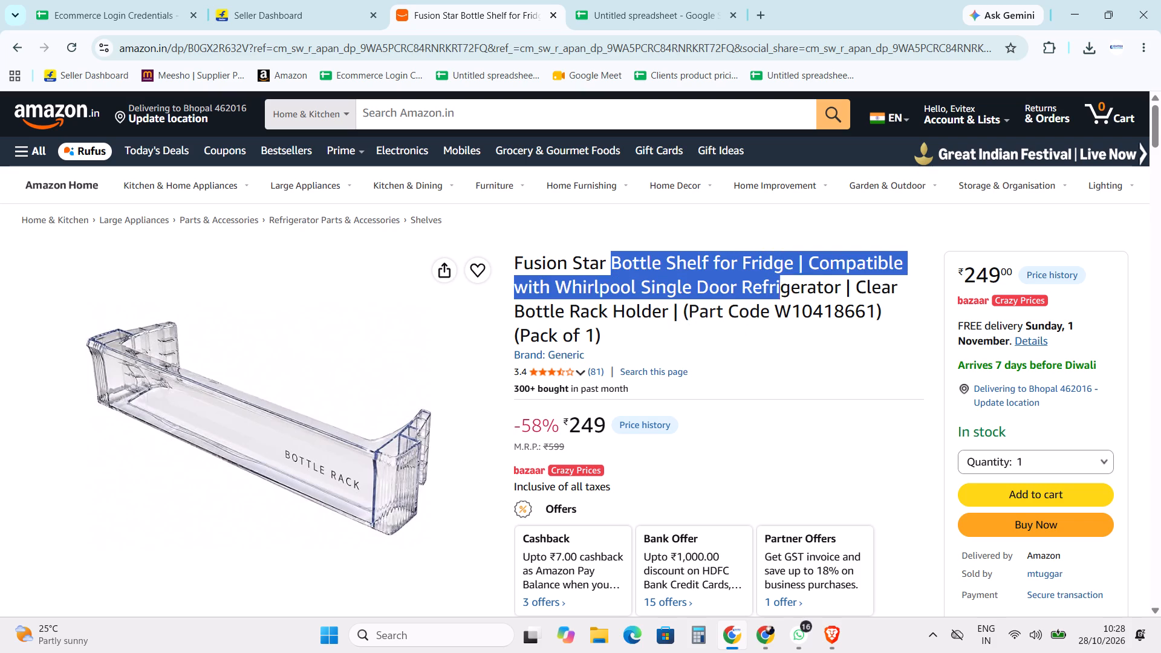
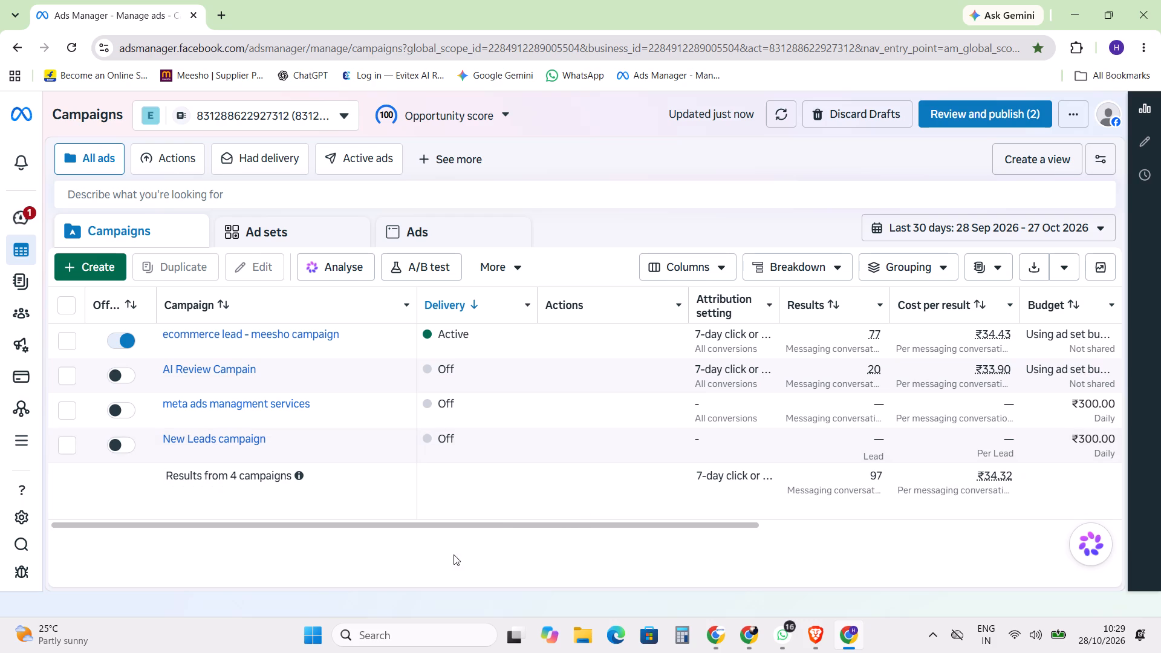
Examine the campaigns' results, cost per result, budget, amount spent, impressions and reach for the last 30 days.
{"action": "left_click_drag", "start_coordinate": [472, 525], "coordinate": [639, 521]}
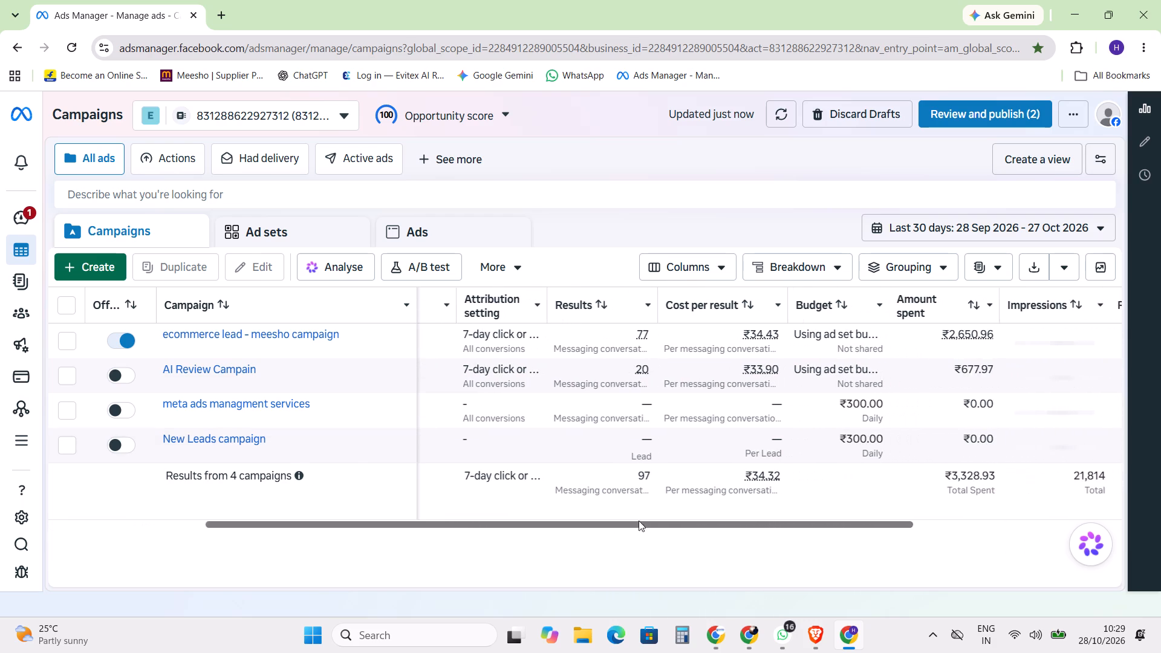
{"action": "left_click_drag", "start_coordinate": [639, 521], "coordinate": [958, 523]}
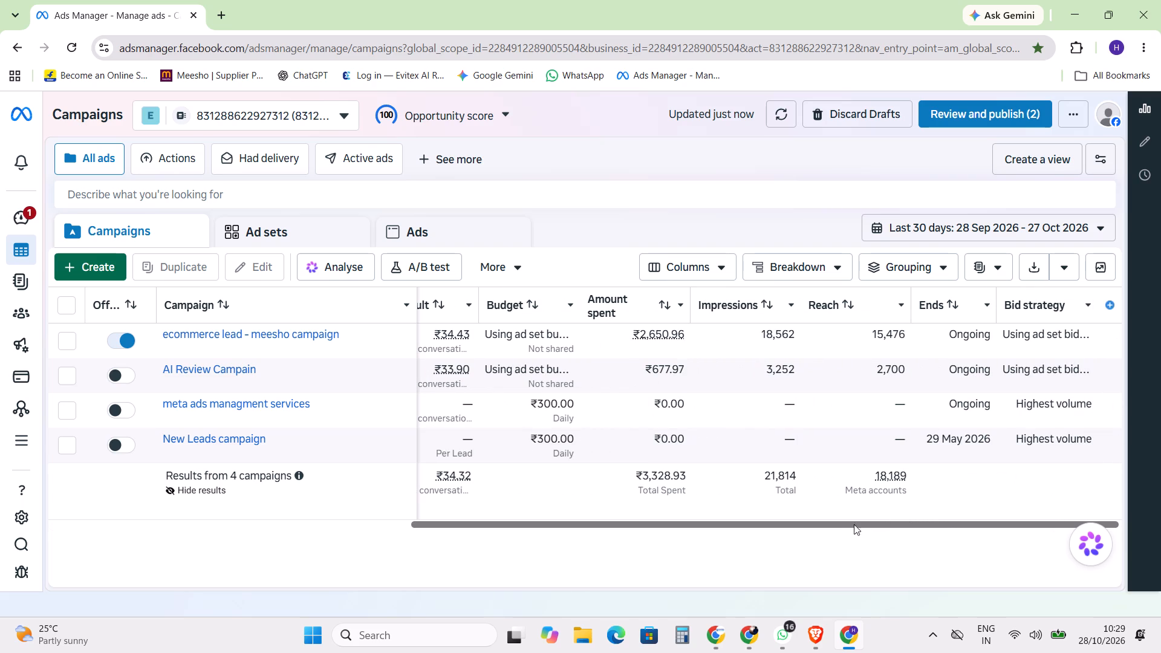
{"action": "left_click_drag", "start_coordinate": [857, 526], "coordinate": [890, 525]}
{"action": "key", "text": "ctrl+plus"}
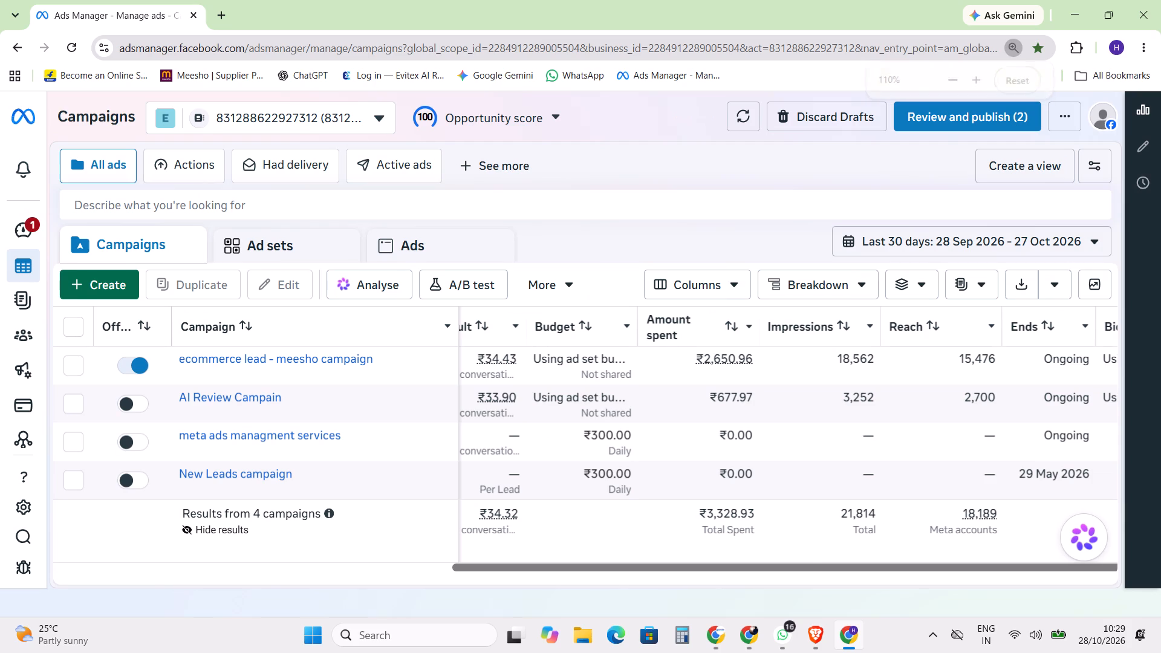
{"action": "left_click_drag", "start_coordinate": [827, 570], "coordinate": [943, 551]}
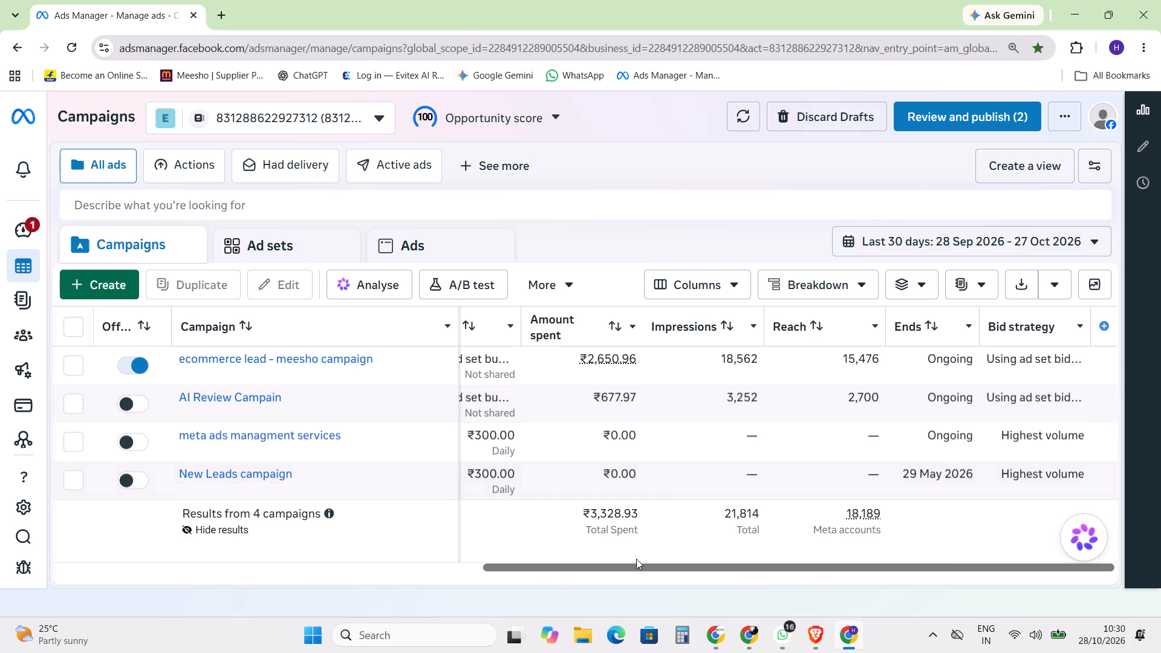
{"action": "left_click_drag", "start_coordinate": [669, 564], "coordinate": [125, 579]}
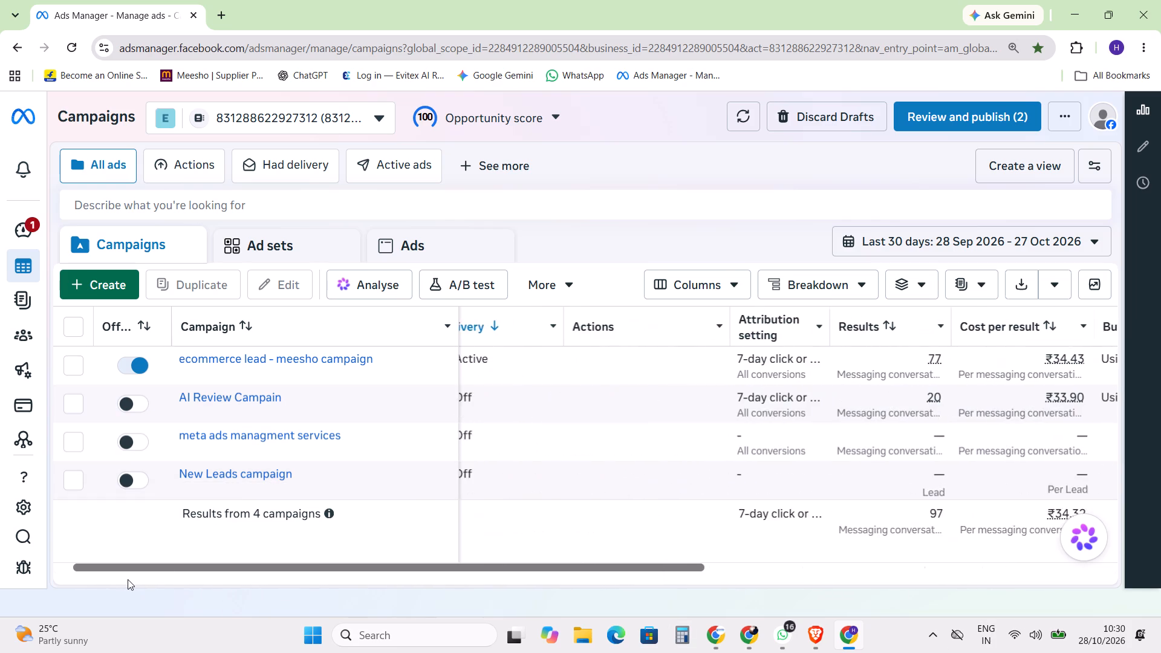
{"action": "left_click_drag", "start_coordinate": [125, 579], "coordinate": [353, 571]}
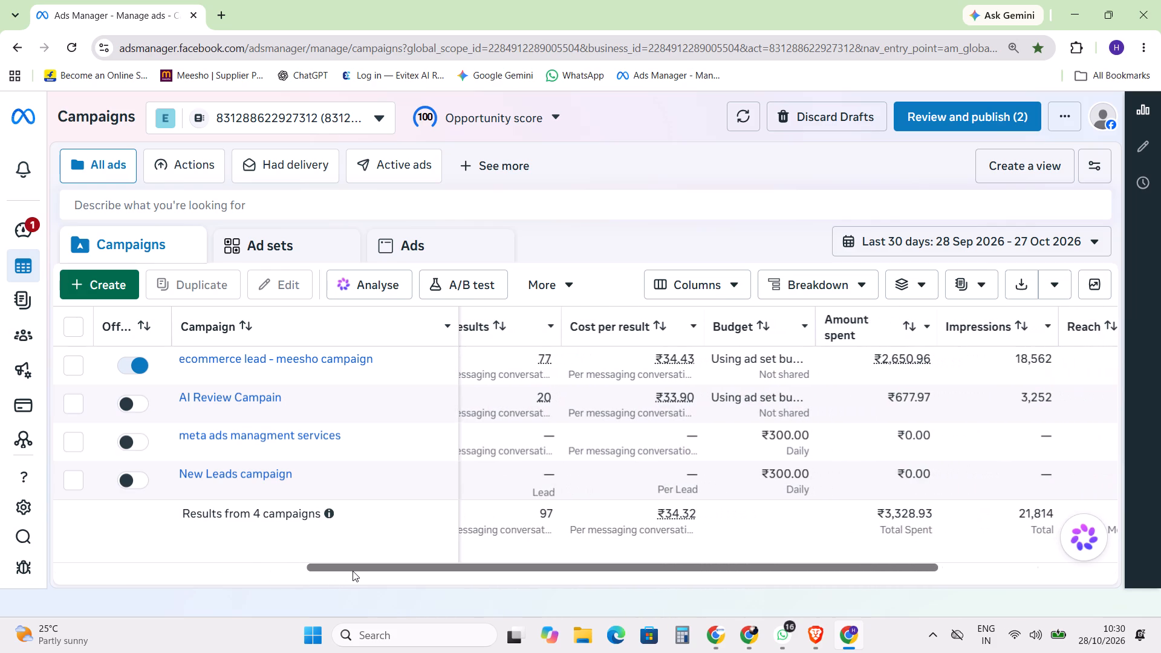
{"action": "left_click_drag", "start_coordinate": [353, 571], "coordinate": [644, 582]}
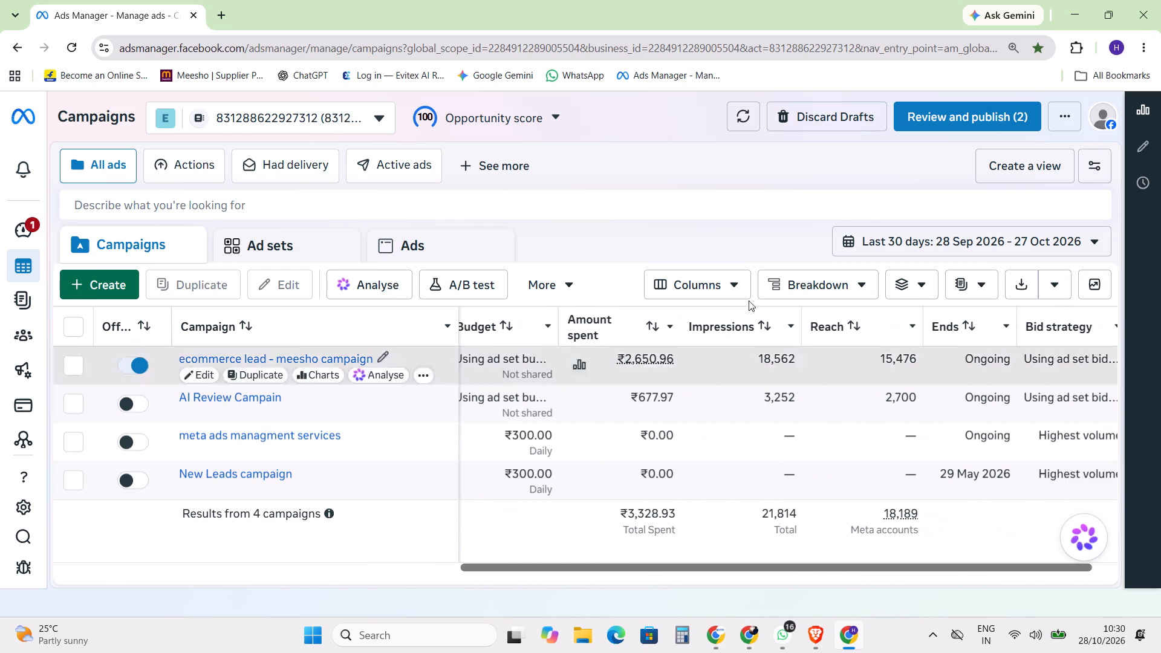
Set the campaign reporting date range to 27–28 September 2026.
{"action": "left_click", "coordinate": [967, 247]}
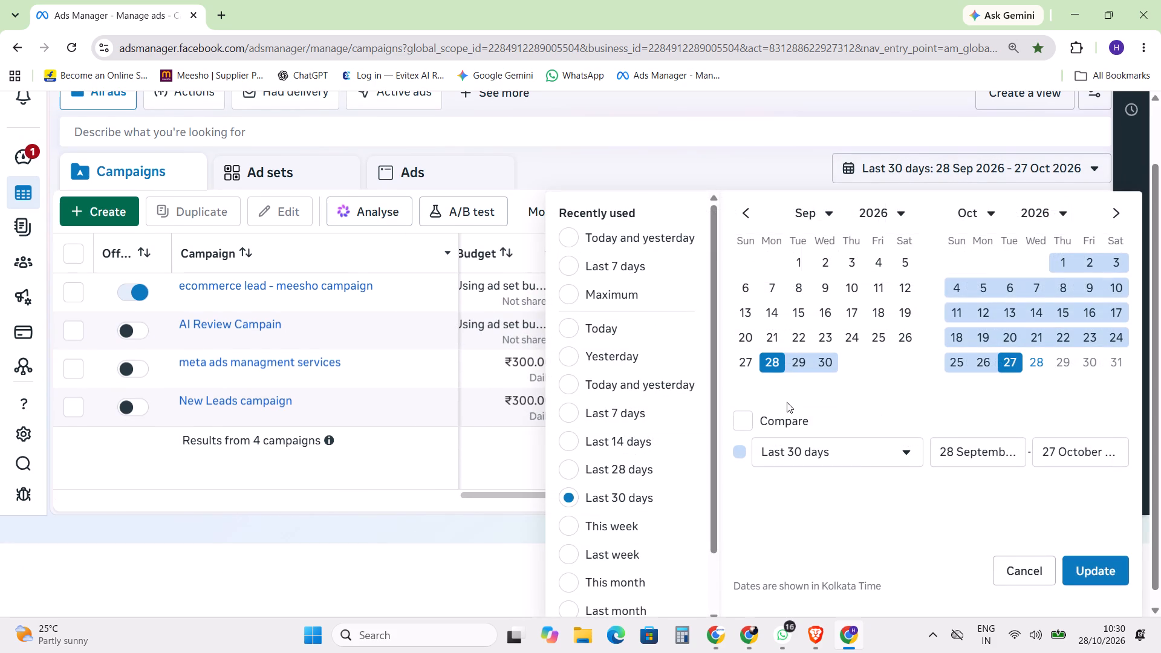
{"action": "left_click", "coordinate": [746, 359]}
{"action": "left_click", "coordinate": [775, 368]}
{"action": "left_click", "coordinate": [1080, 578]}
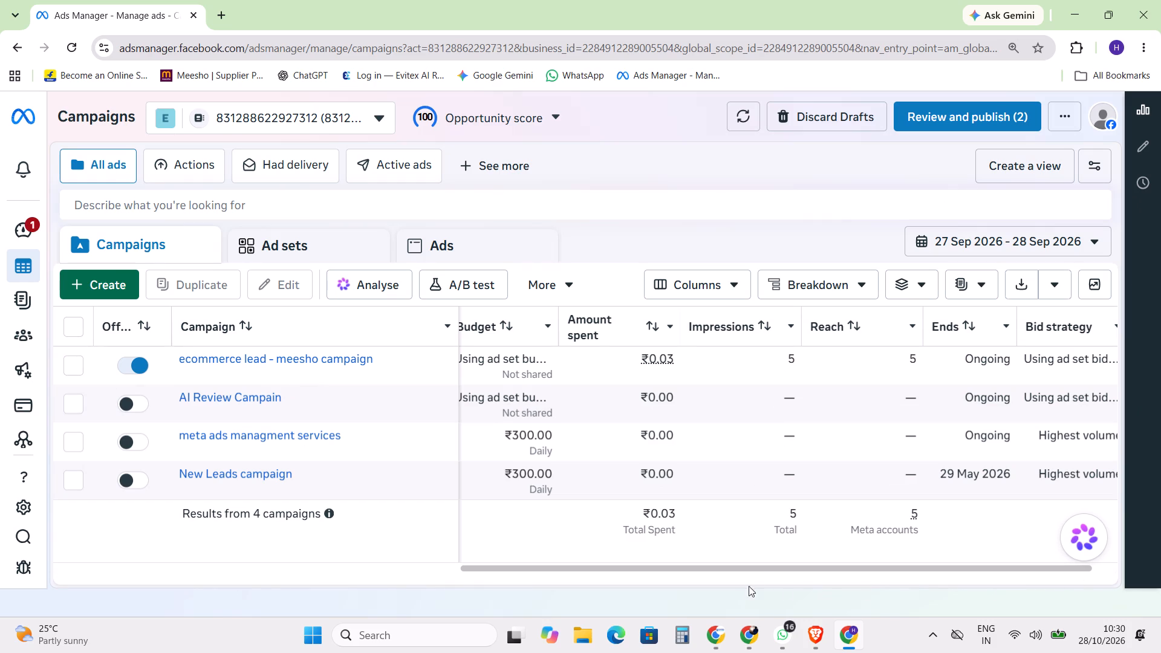
Set the campaign reporting date range to 27–28 October 2026 and review the metrics across all columns.
{"action": "left_click_drag", "start_coordinate": [761, 567], "coordinate": [229, 574]}
{"action": "key", "text": "ctrl+minus"}
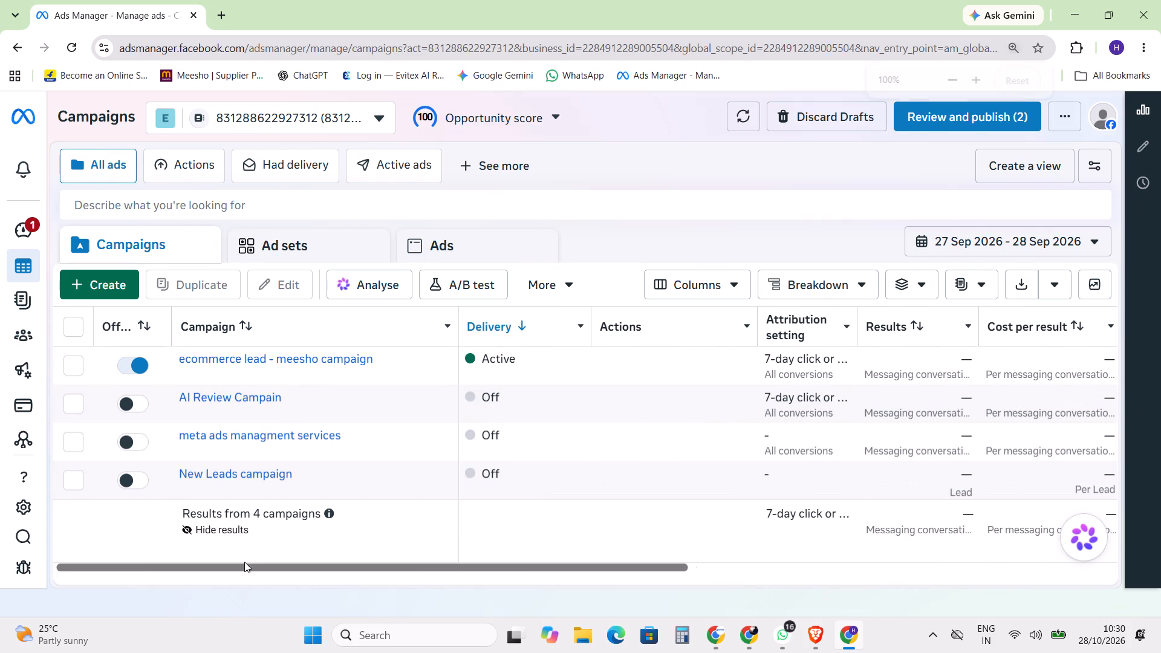
{"action": "key", "text": "ctrl+minus"}
{"action": "left_click", "coordinate": [1073, 218]}
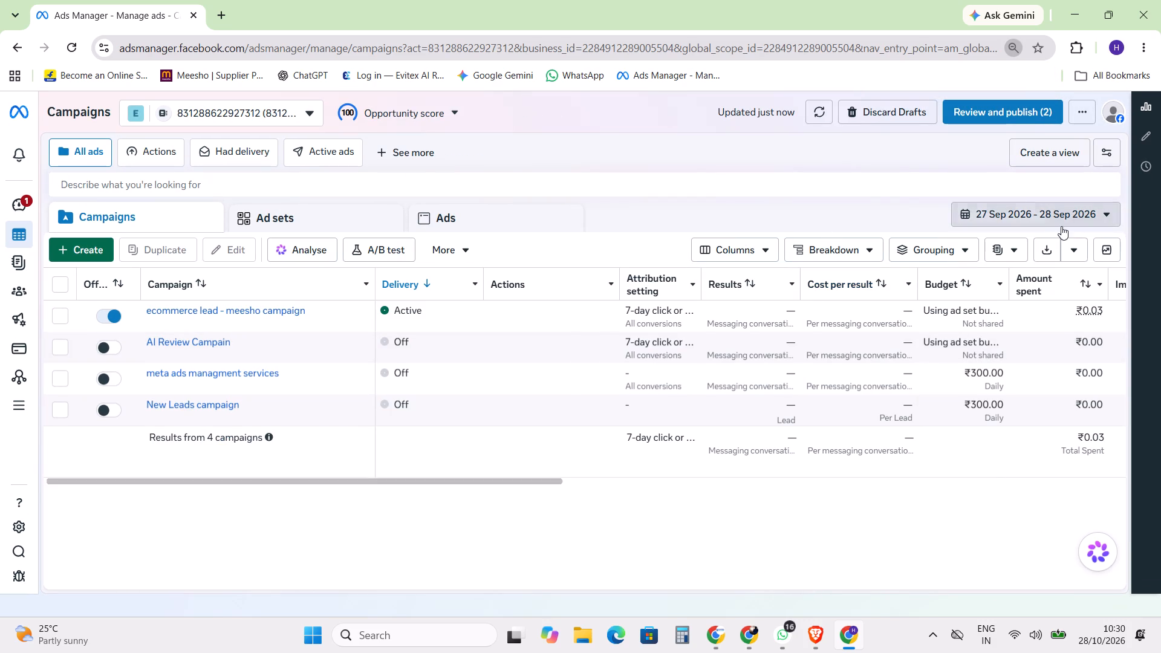
{"action": "left_click", "coordinate": [1049, 371]}
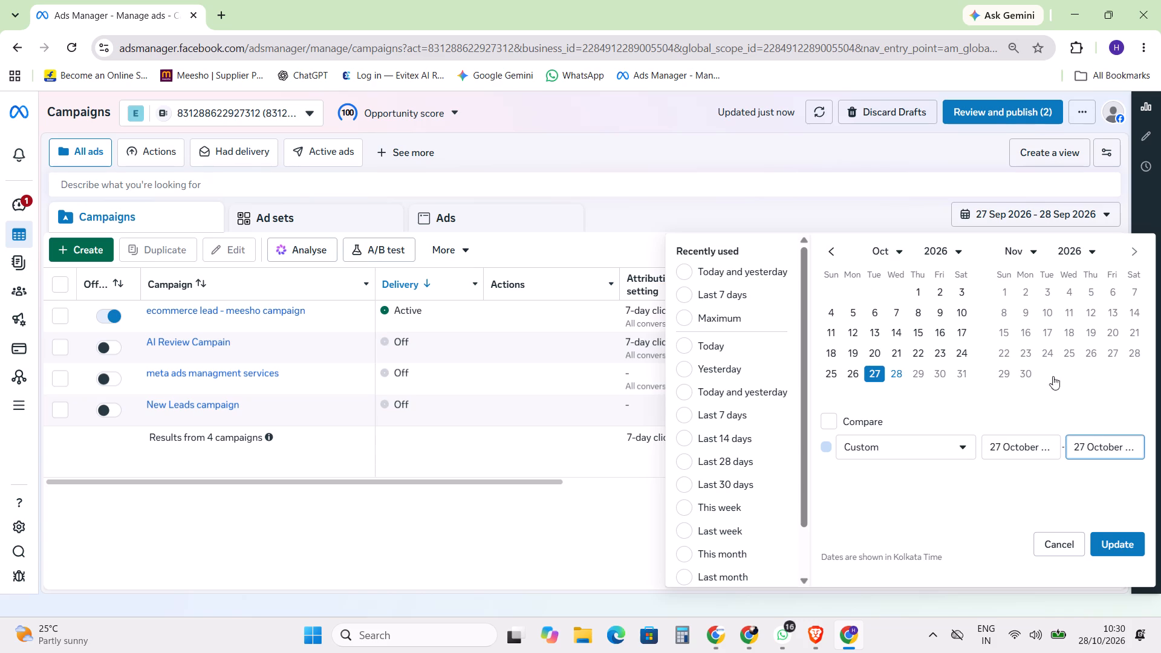
{"action": "left_click", "coordinate": [898, 373]}
{"action": "left_click", "coordinate": [1125, 544]}
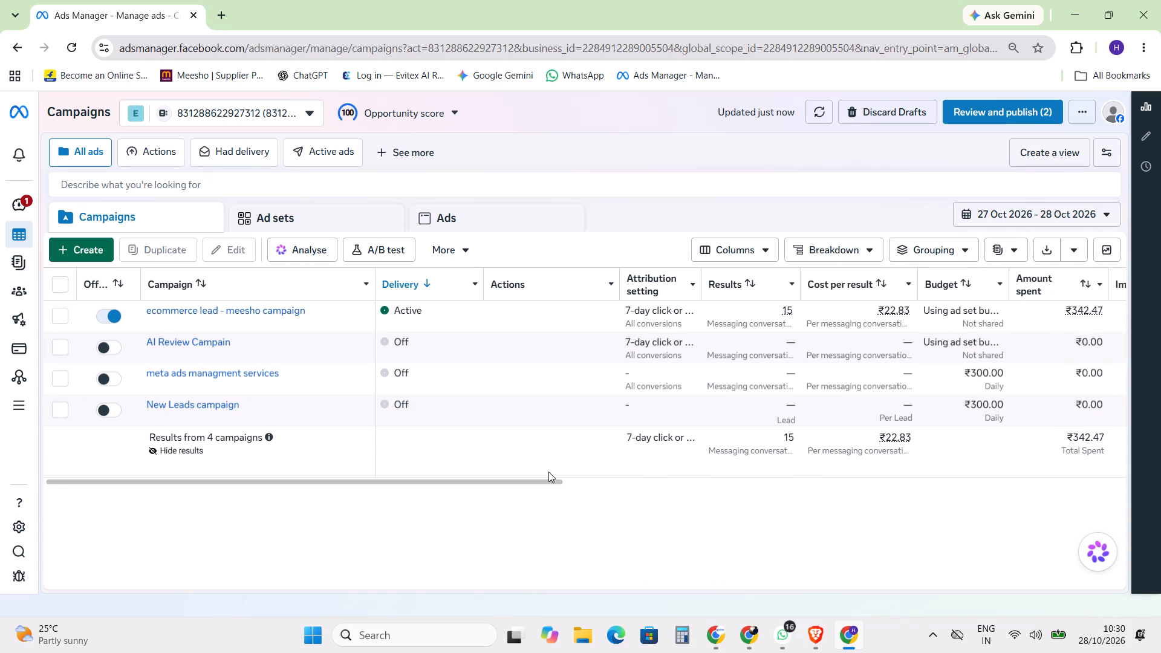
{"action": "left_click_drag", "start_coordinate": [538, 484], "coordinate": [925, 467]}
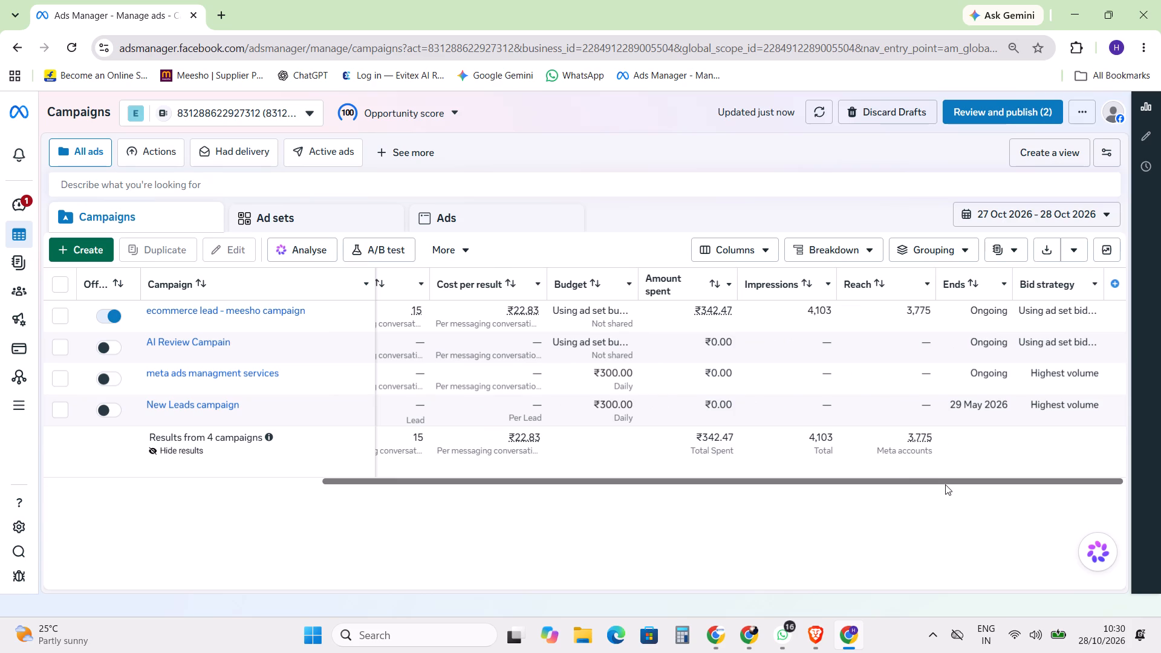
{"action": "left_click_drag", "start_coordinate": [945, 482], "coordinate": [222, 504]}
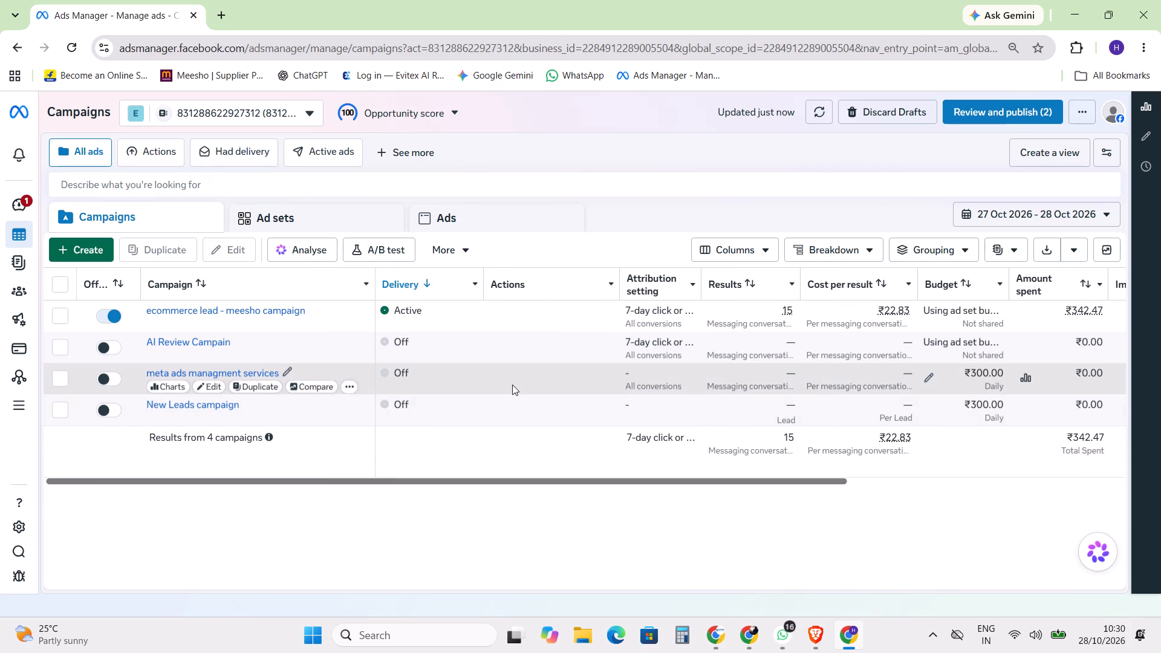
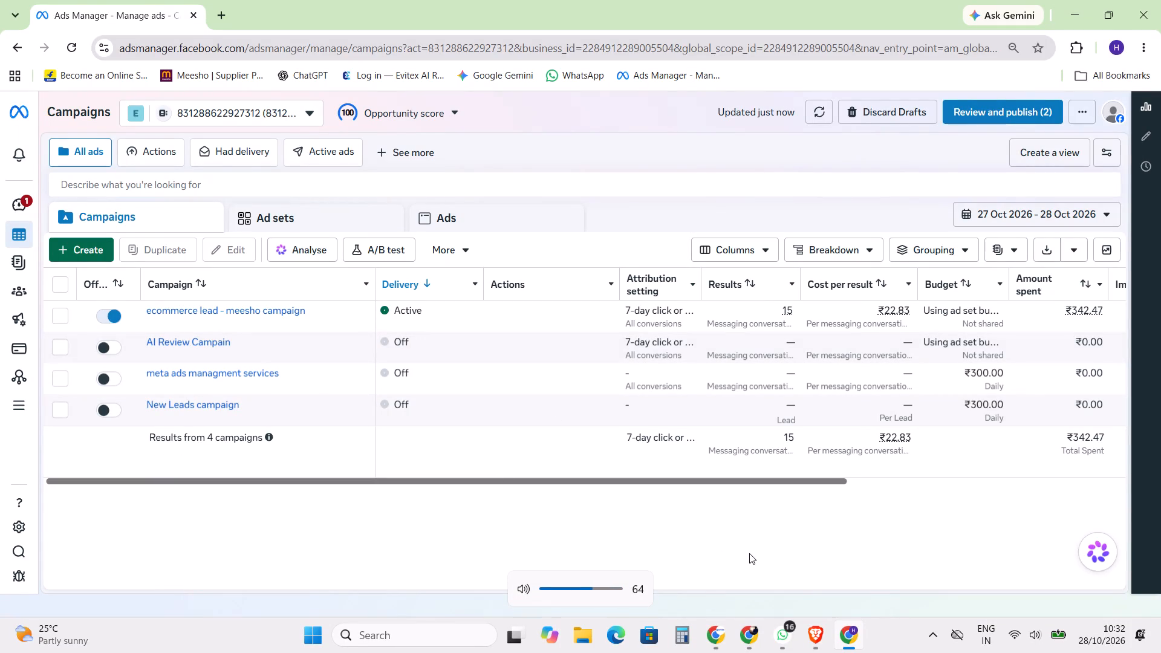
Open the billing and payments page for the current ad account.
{"action": "left_click", "coordinate": [749, 553]}
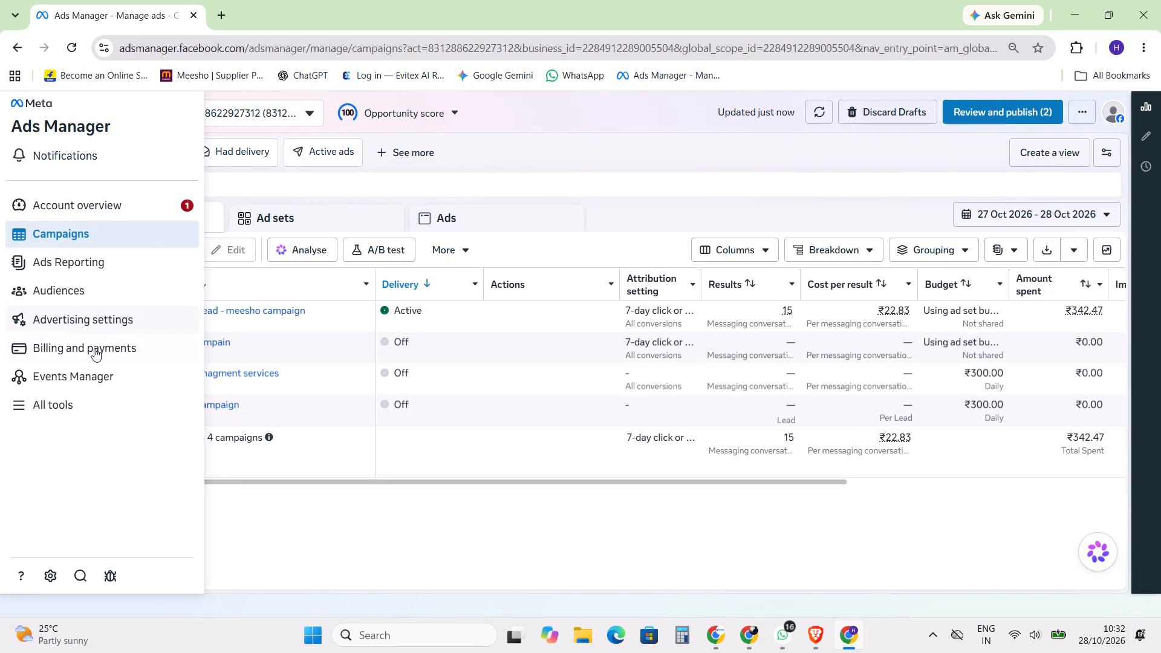
{"action": "left_click", "coordinate": [94, 348]}
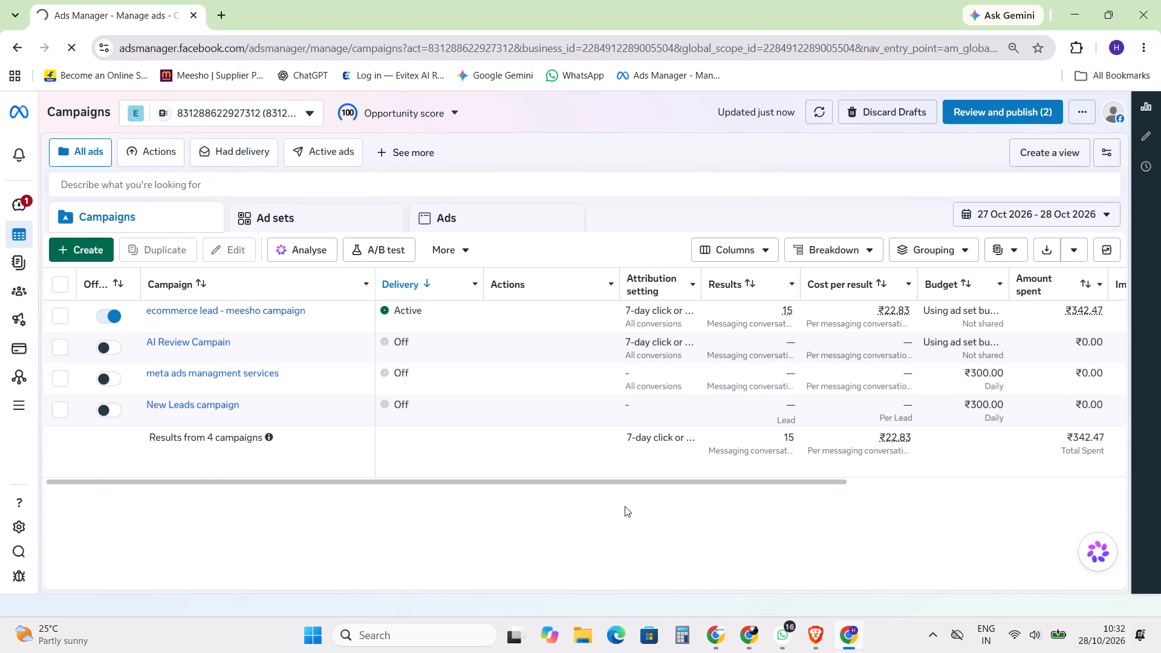
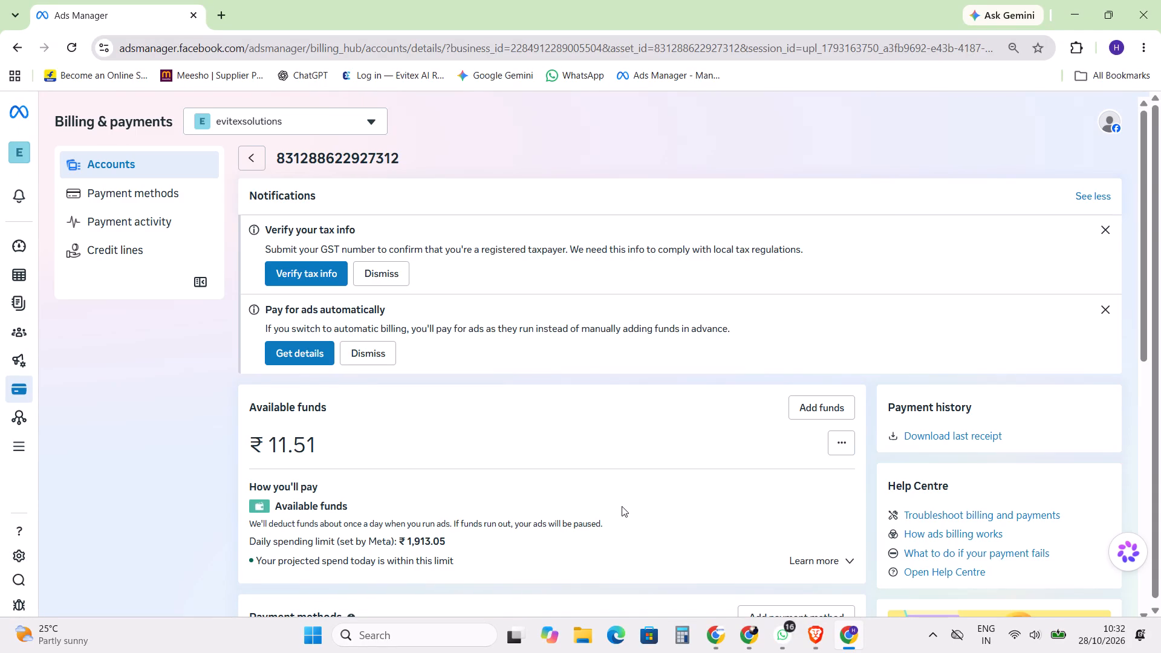
Close the Ads Manager billing window.
{"action": "left_click", "coordinate": [1160, 0]}
{"action": "left_click", "coordinate": [877, 429]}
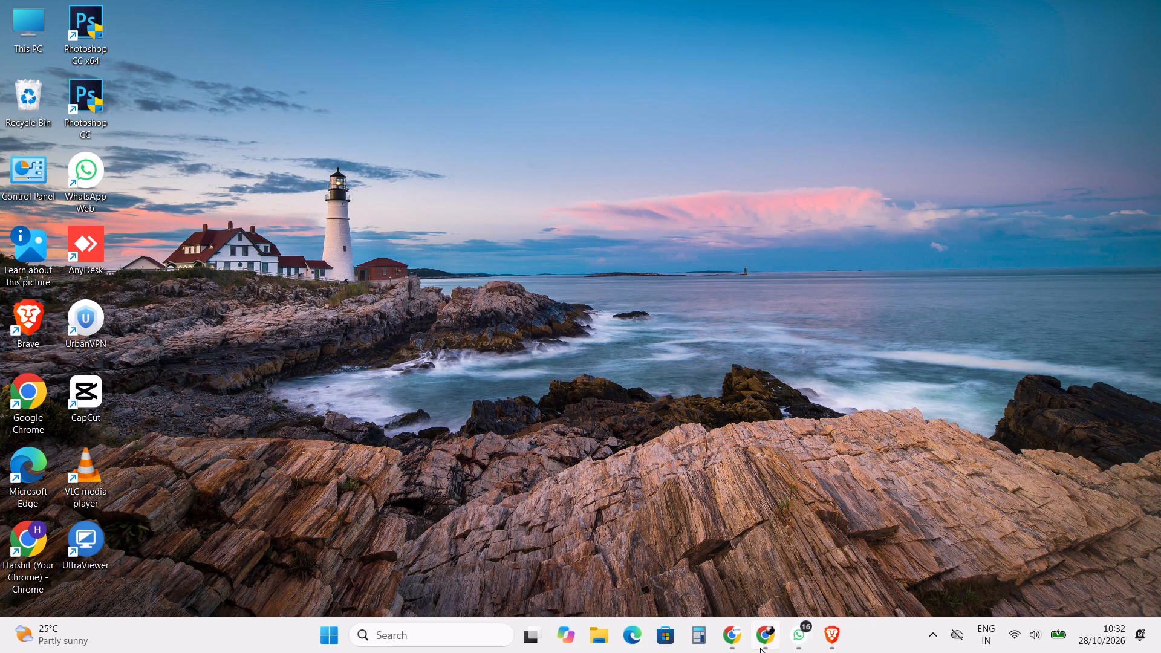
Return to the product tracker spreadsheet and fill Done for the Bottle Shelf row under Flipkart and Meesho, checking Meesho's catalog uploads in between.
{"action": "left_click", "coordinate": [761, 579]}
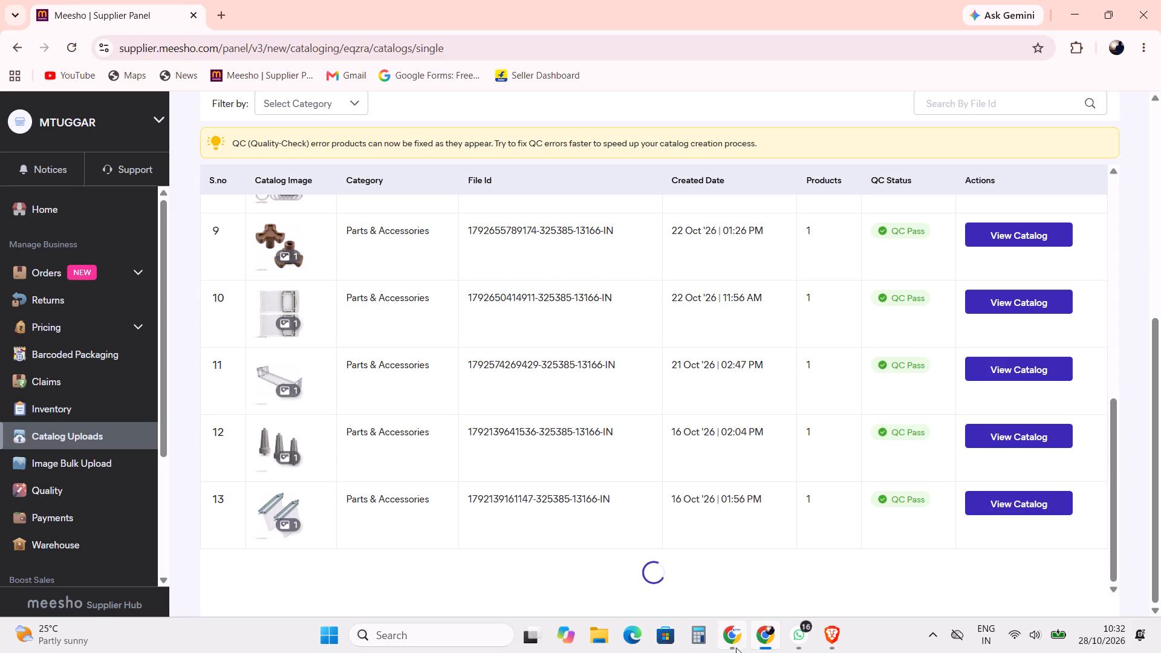
{"action": "left_click", "coordinate": [737, 640]}
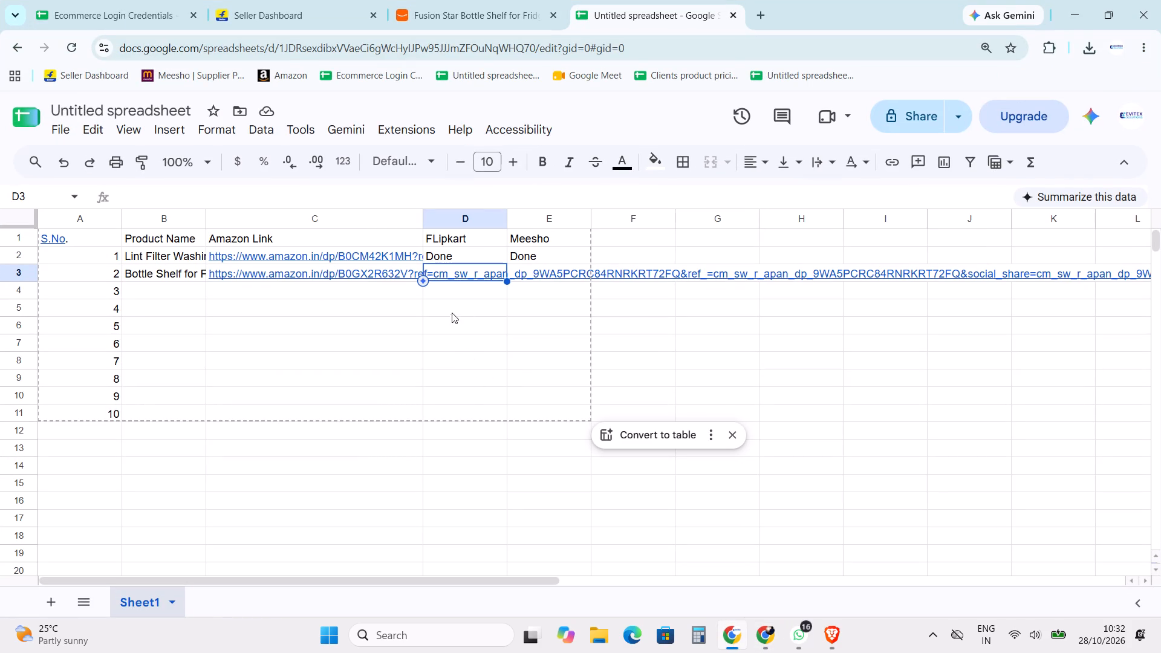
{"action": "key", "text": "ctrl+d"}
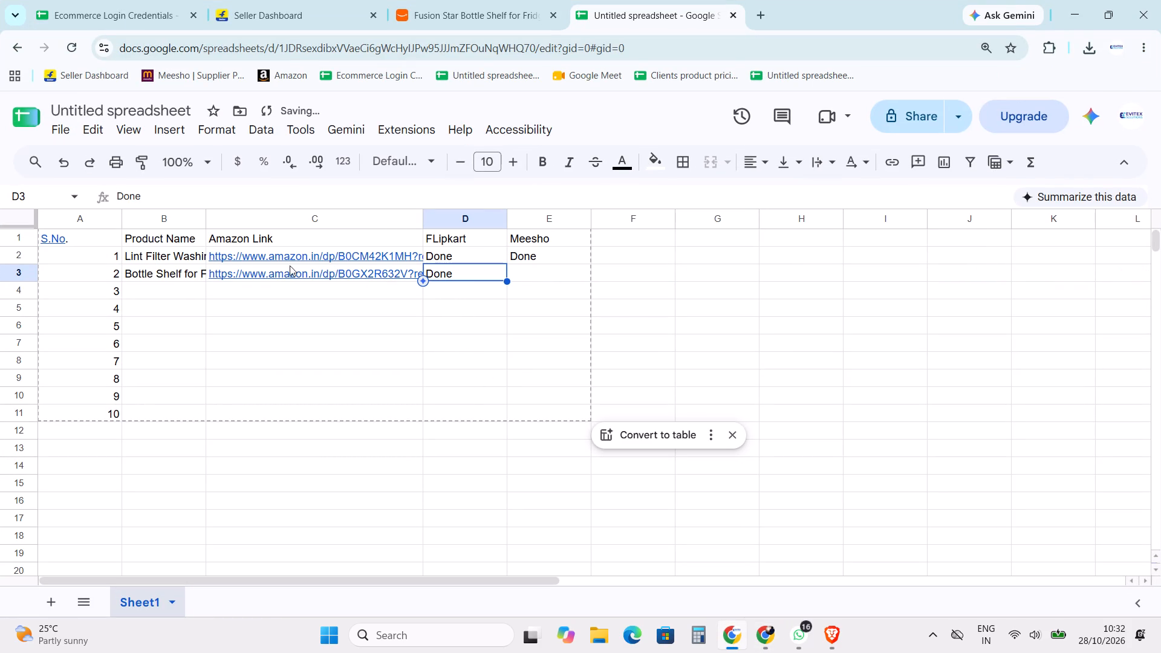
{"action": "key", "text": "alt+Tab"}
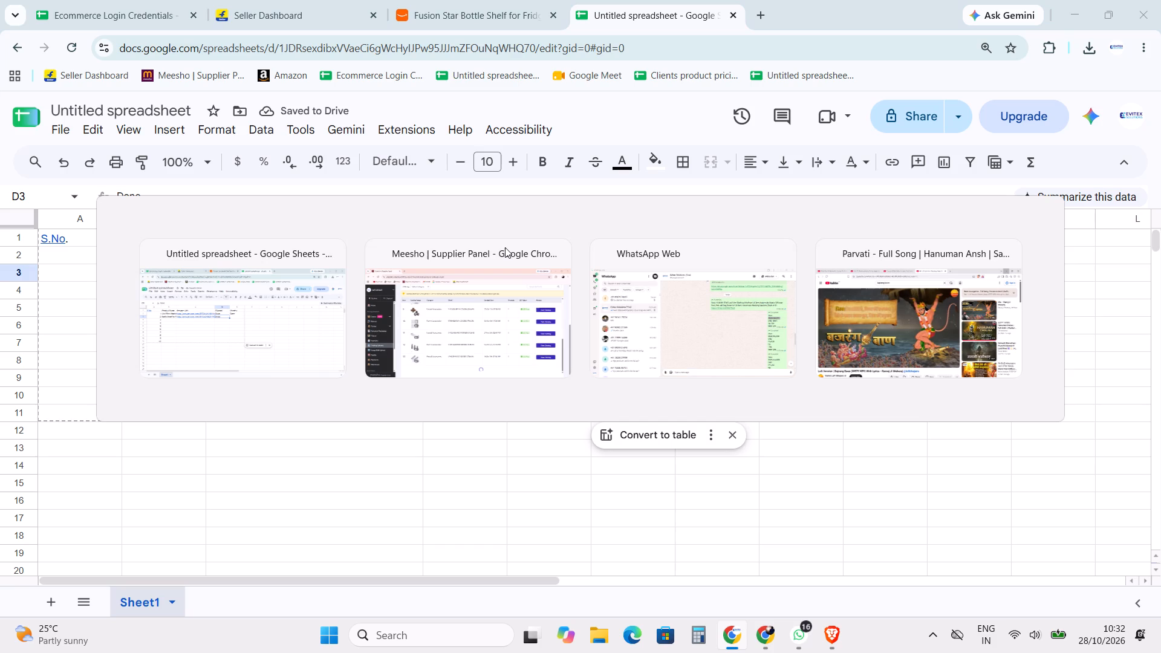
{"action": "scroll", "coordinate": [485, 349], "scroll_direction": "down", "scroll_amount": 7}
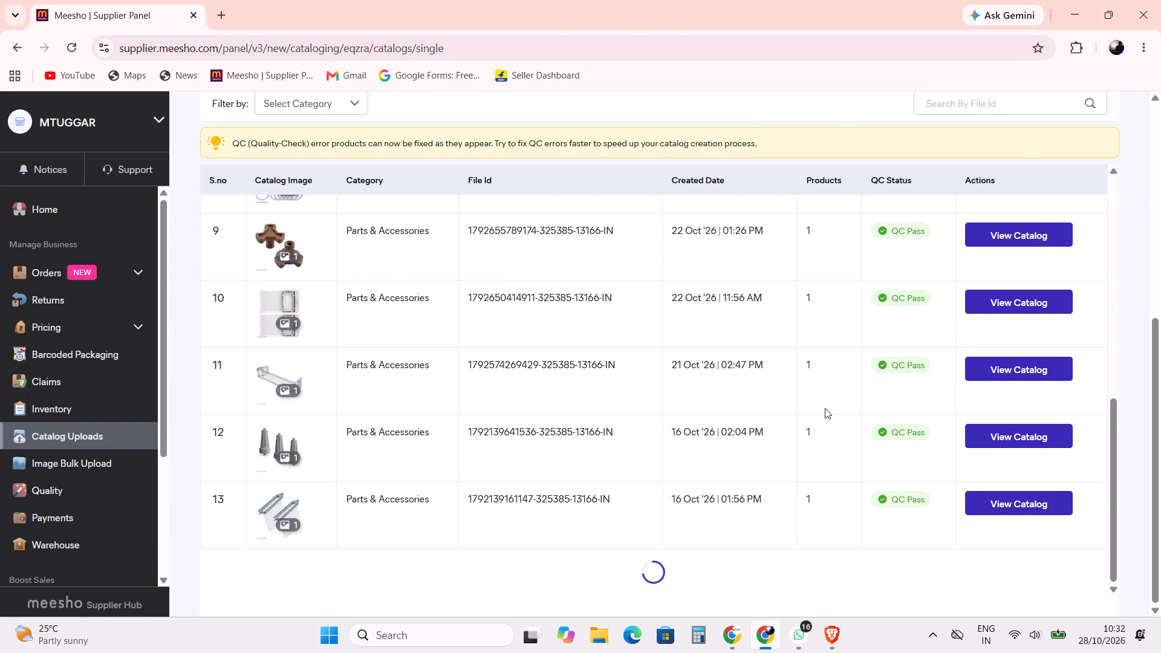
{"action": "key", "text": "alt+Tab"}
{"action": "key", "text": "Right"}
{"action": "key", "text": "ctrl+d"}
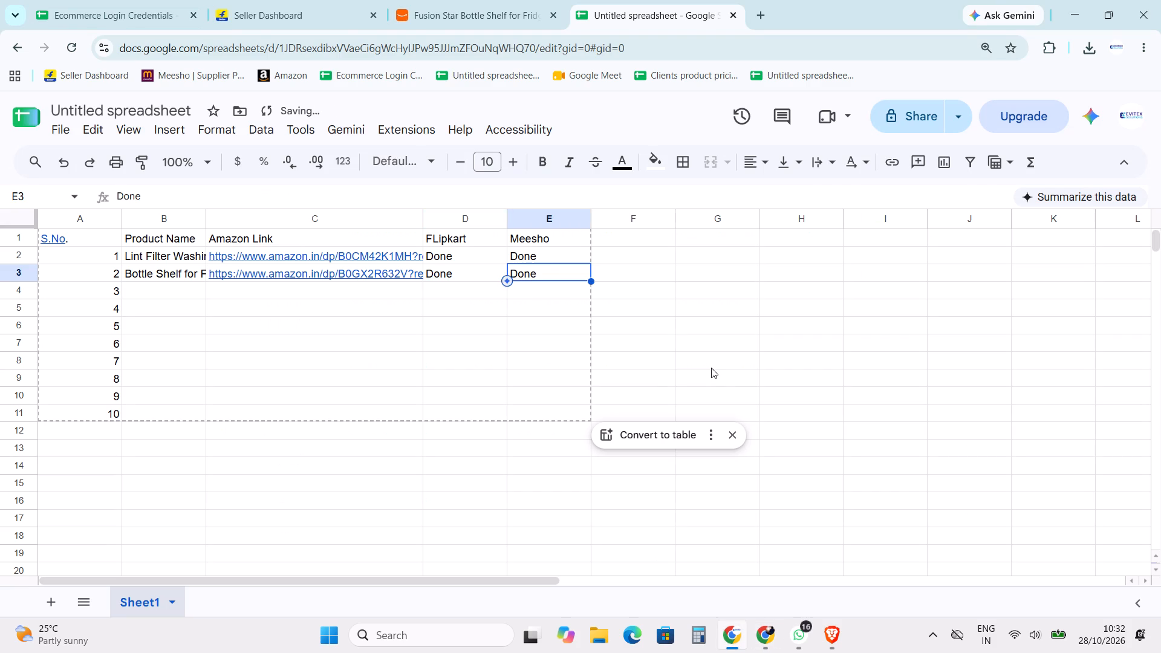
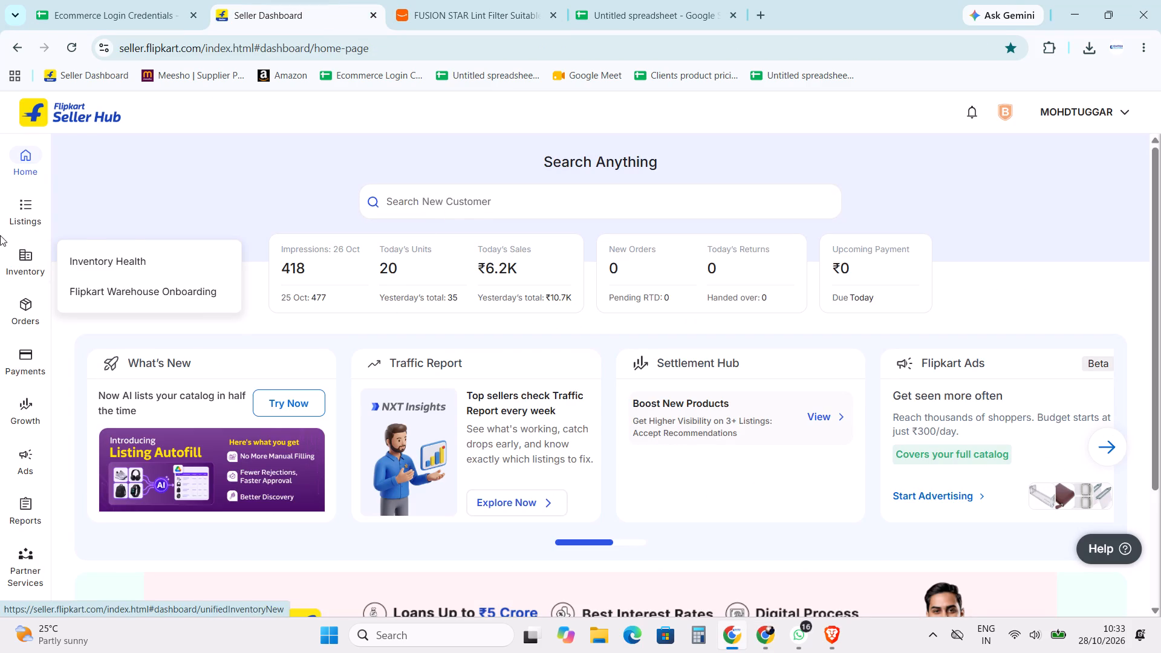
In the seller panel's listing approval requests, open the live Flipkart product page for the Washing_machine_net listing with SKU FS-324.
{"action": "left_click", "coordinate": [92, 238]}
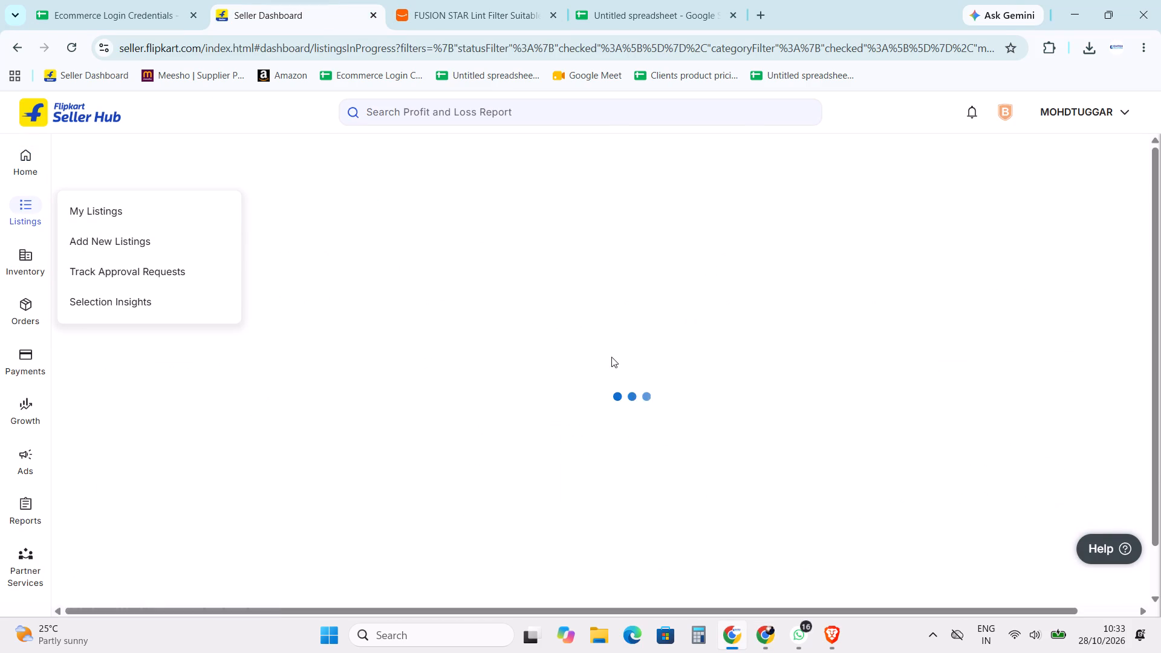
{"action": "left_click", "coordinate": [1062, 224]}
{"action": "scroll", "coordinate": [353, 333], "scroll_direction": "down", "scroll_amount": 4}
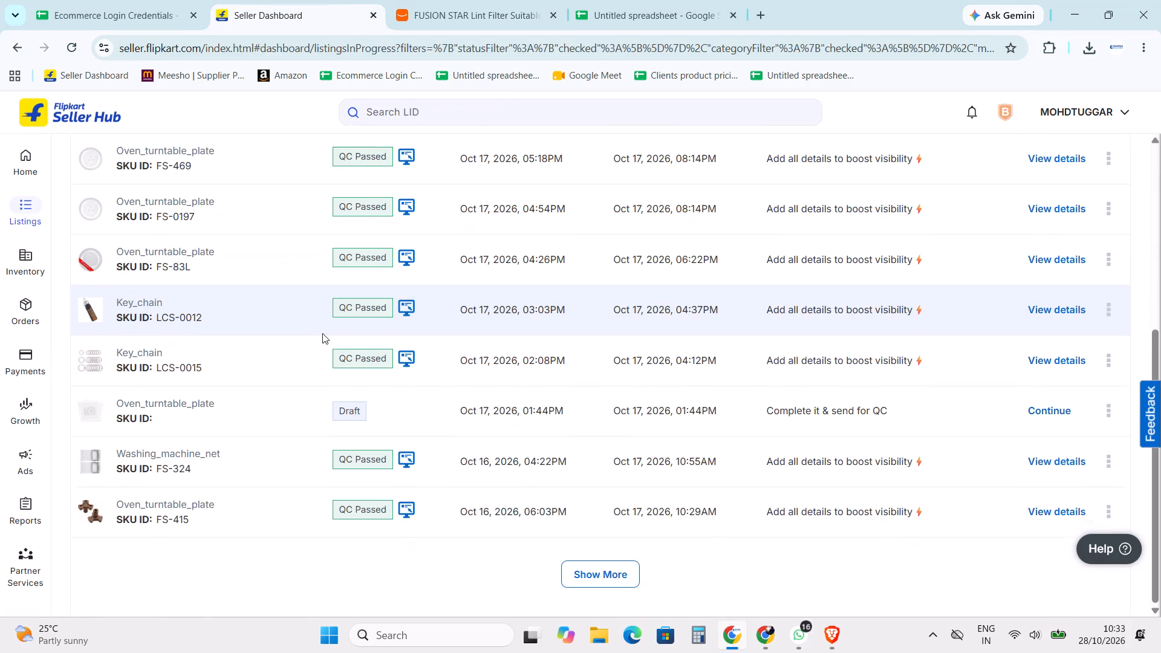
{"action": "scroll", "coordinate": [322, 333], "scroll_direction": "down", "scroll_amount": 8}
{"action": "left_click", "coordinate": [406, 458]}
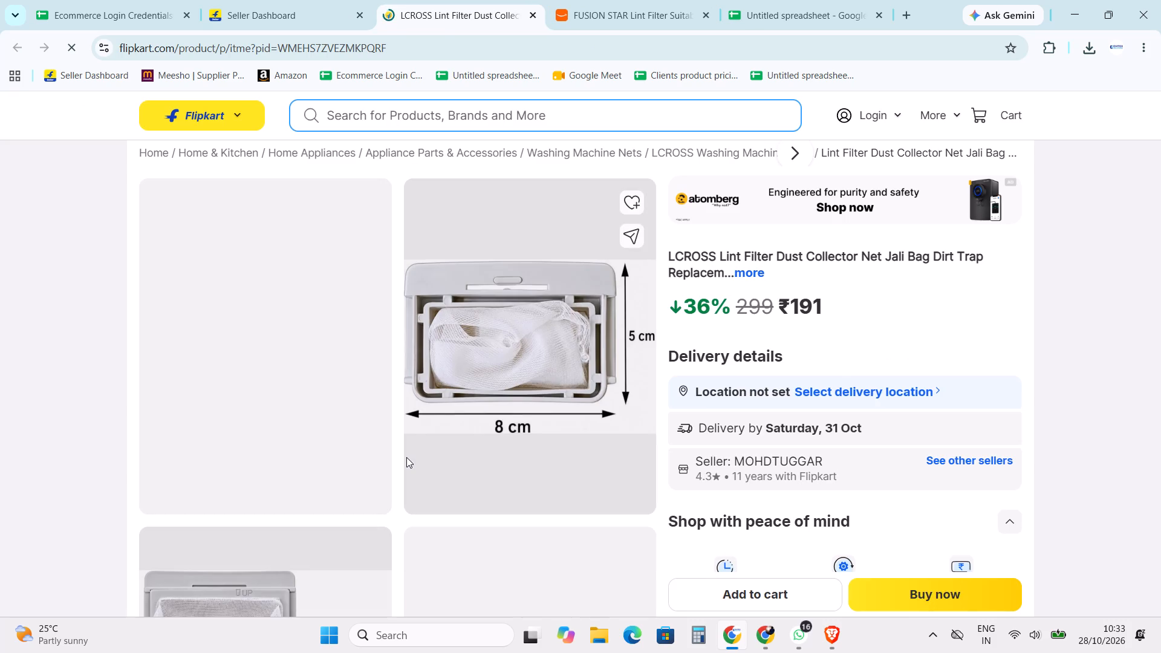
Expand the lint filter's full product title and copy the product page's URL.
{"action": "left_click", "coordinate": [753, 275]}
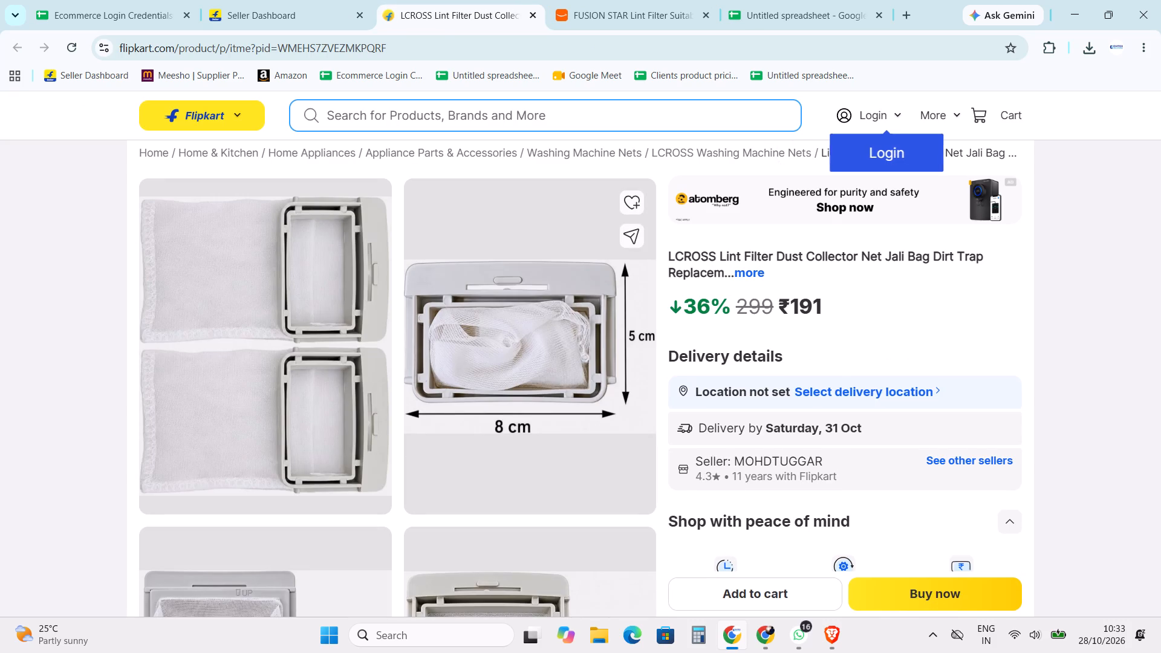
{"action": "left_click", "coordinate": [753, 271]}
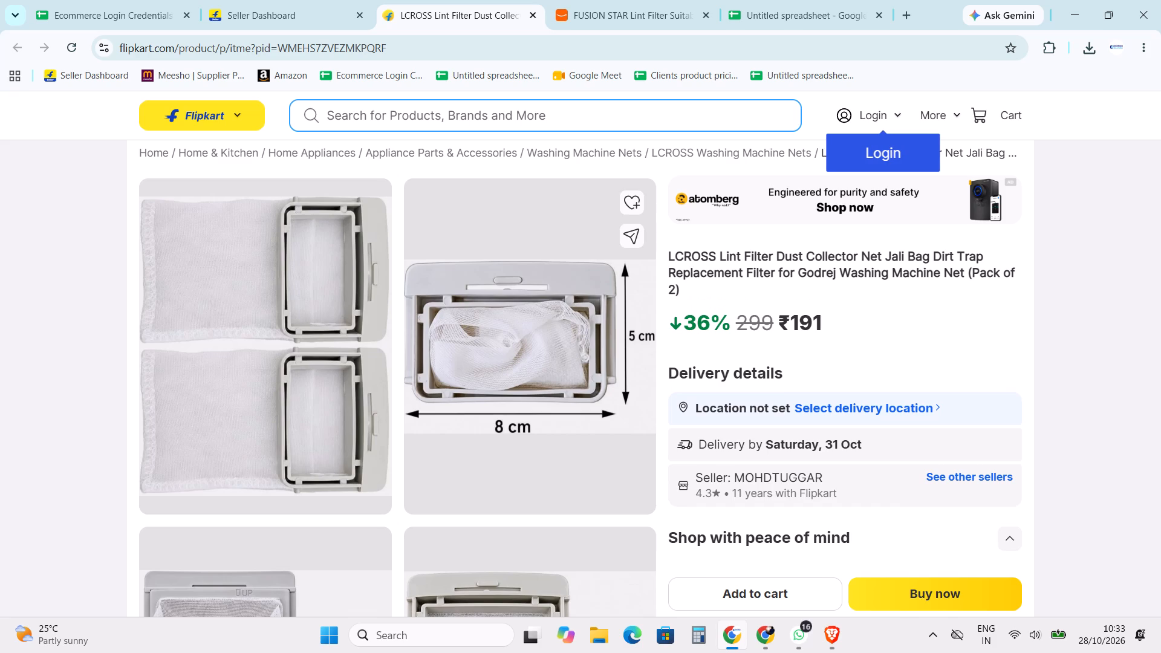
{"action": "left_click", "coordinate": [512, 49]}
{"action": "key", "text": "ctrl+c"}
{"action": "key", "text": "ctrl+c"}
{"action": "key", "text": "ctrl+c"}
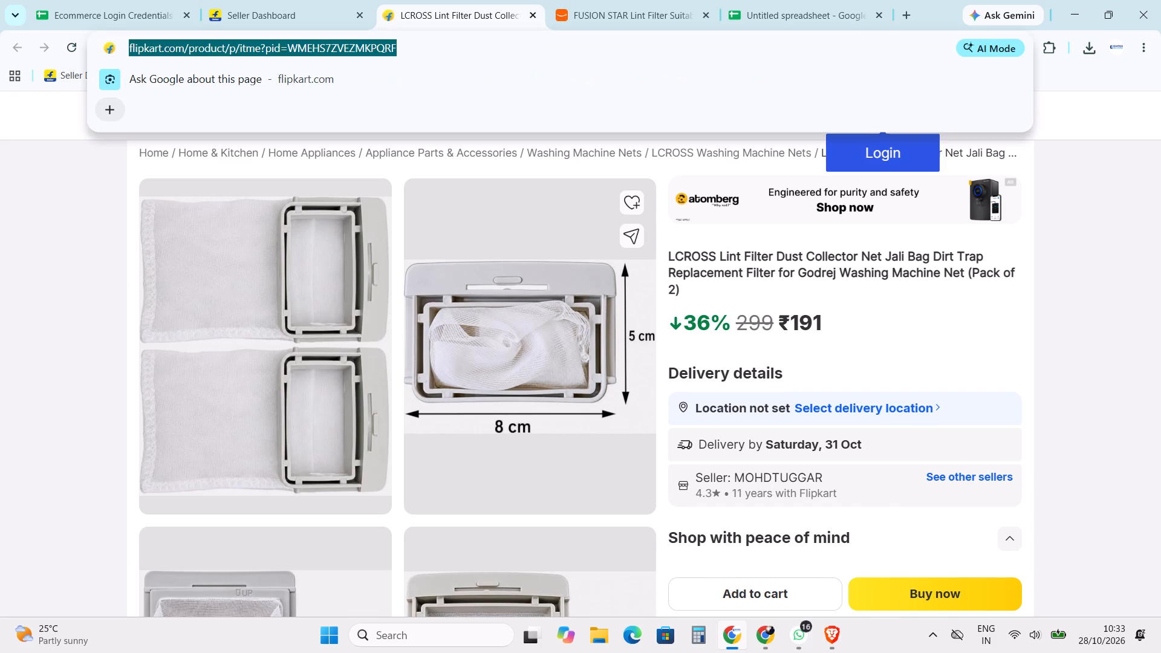
{"action": "key", "text": "alt+Tab"}
{"action": "key", "text": "alt+Tab"}
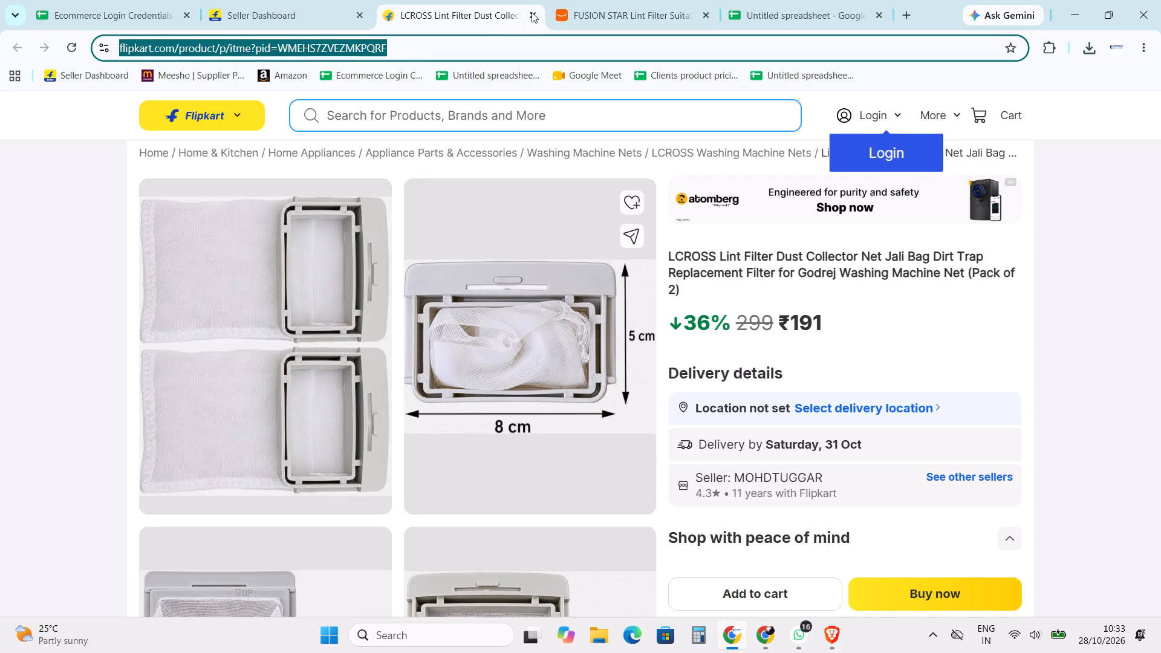
Paste the copied Flipkart link of the LCROSS Godrej lint filter into the tracker's Flipkart column for S.No. 3.
{"action": "left_click", "coordinate": [789, 0]}
{"action": "left_click", "coordinate": [464, 273]}
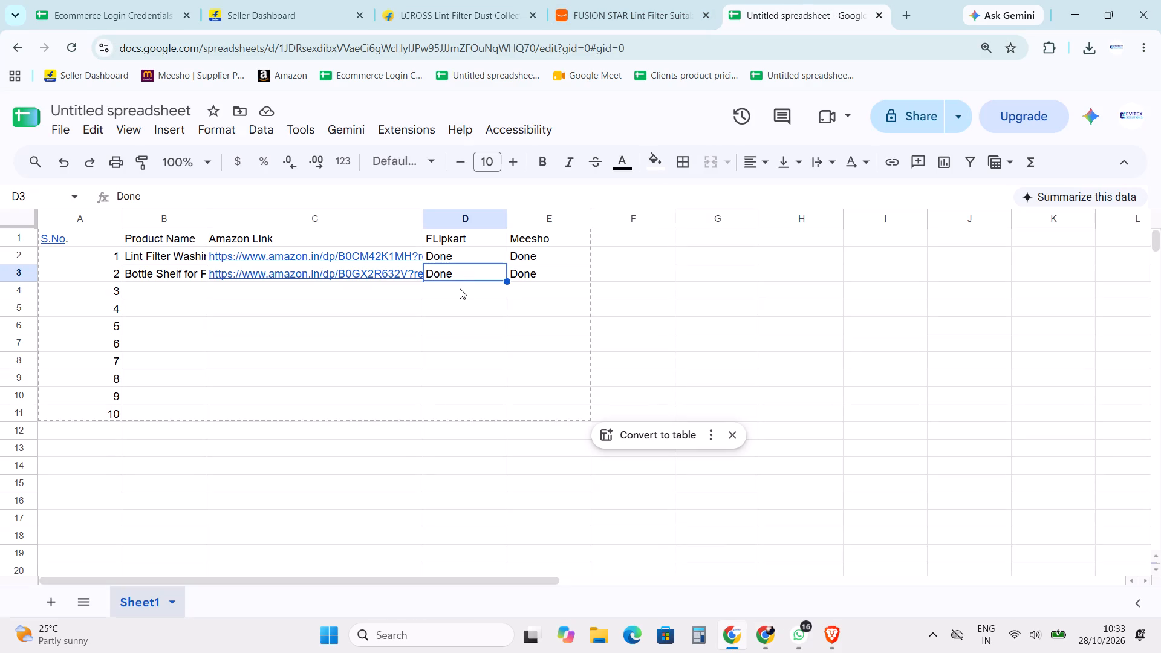
{"action": "left_click", "coordinate": [460, 288]}
{"action": "key", "text": "ctrl+v"}
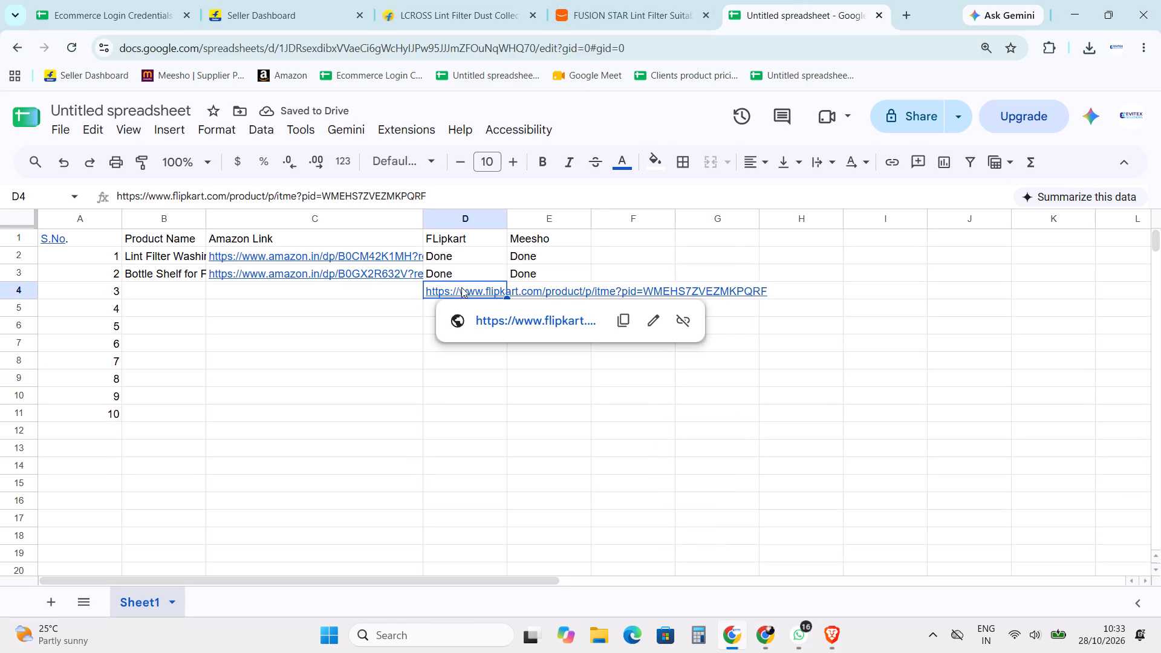
Copy the FUSION STAR Godrej lint filter's Amazon page address into the Amazon Link column for S.No. 3.
{"action": "left_click", "coordinate": [398, 287]}
{"action": "key", "text": "alt+Tab"}
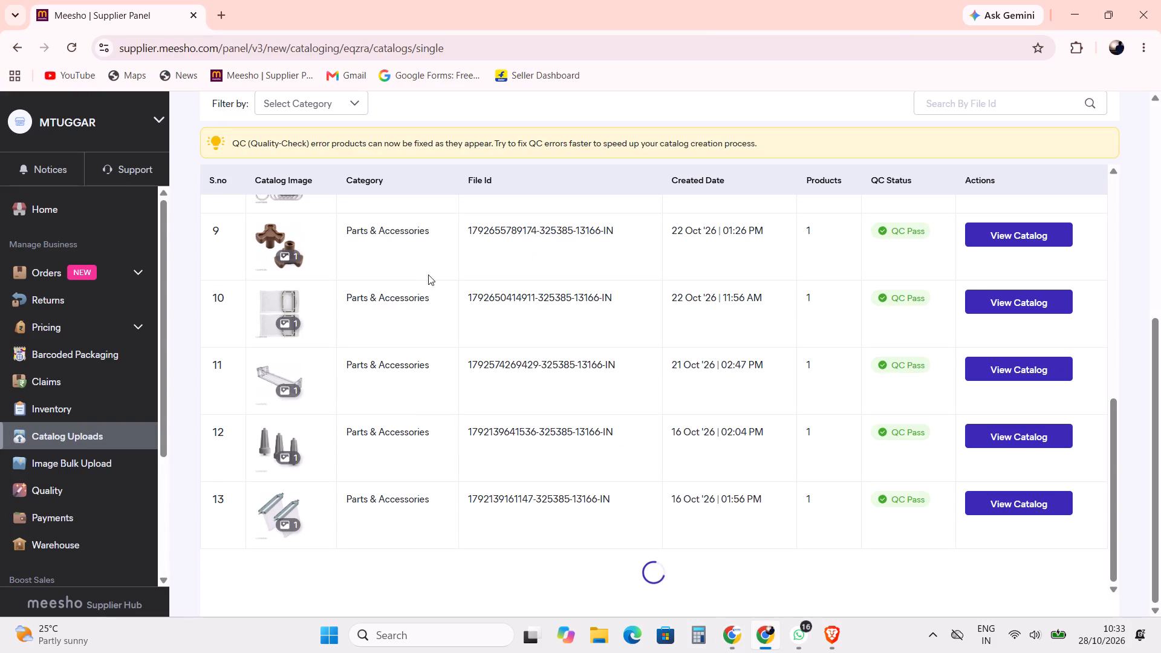
{"action": "key", "text": "alt+Tab"}
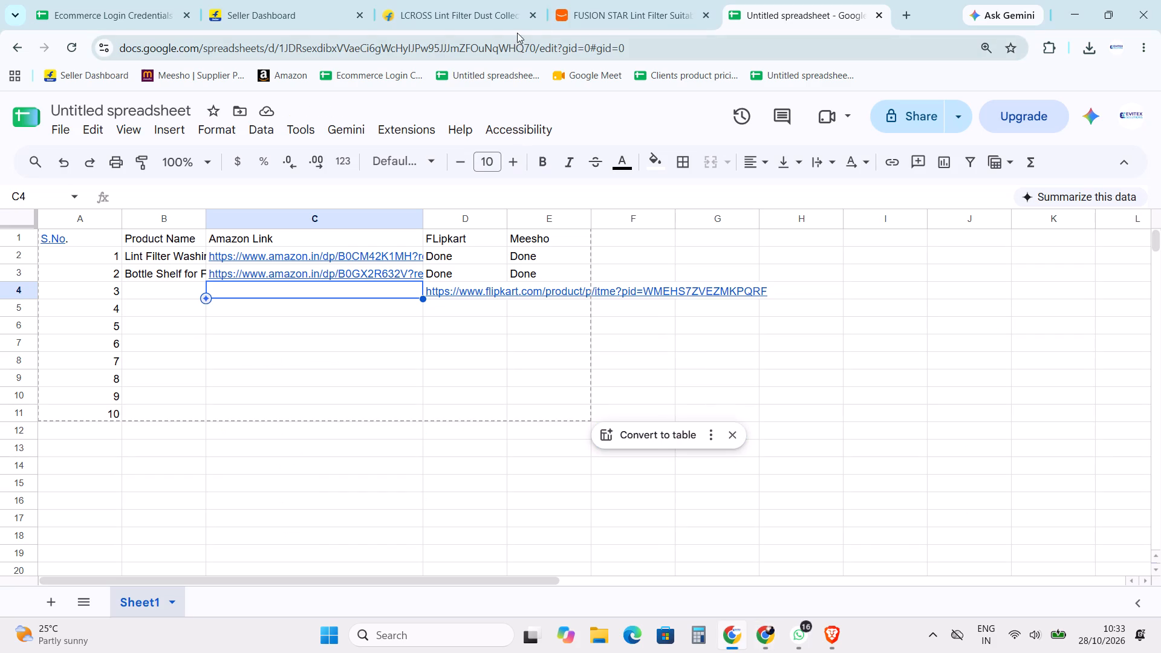
{"action": "left_click", "coordinate": [621, 0]}
{"action": "left_click", "coordinate": [608, 51]}
{"action": "key", "text": "ctrl+c"}
{"action": "key", "text": "alt+Tab"}
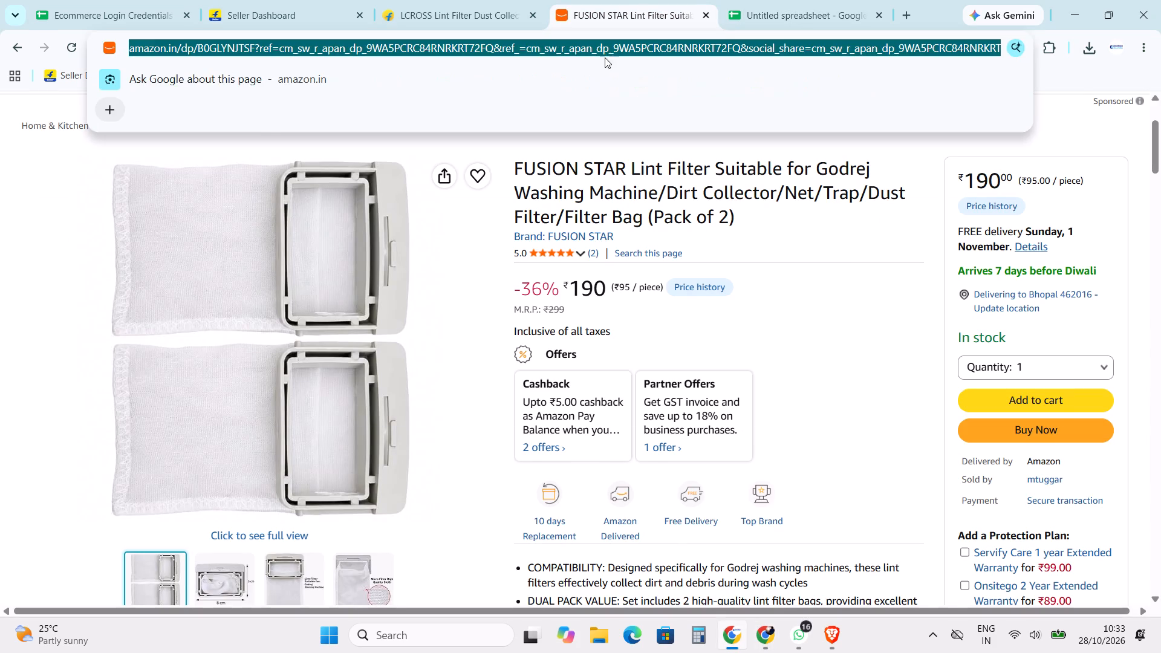
{"action": "key", "text": "alt+Tab"}
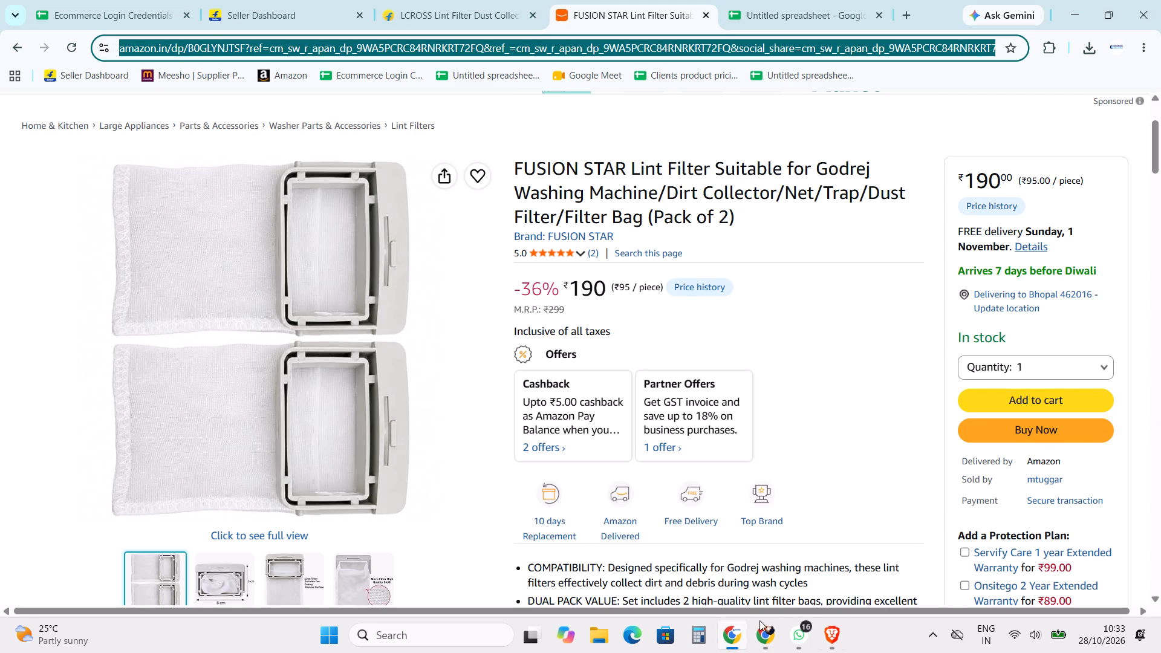
{"action": "left_click", "coordinate": [813, 0]}
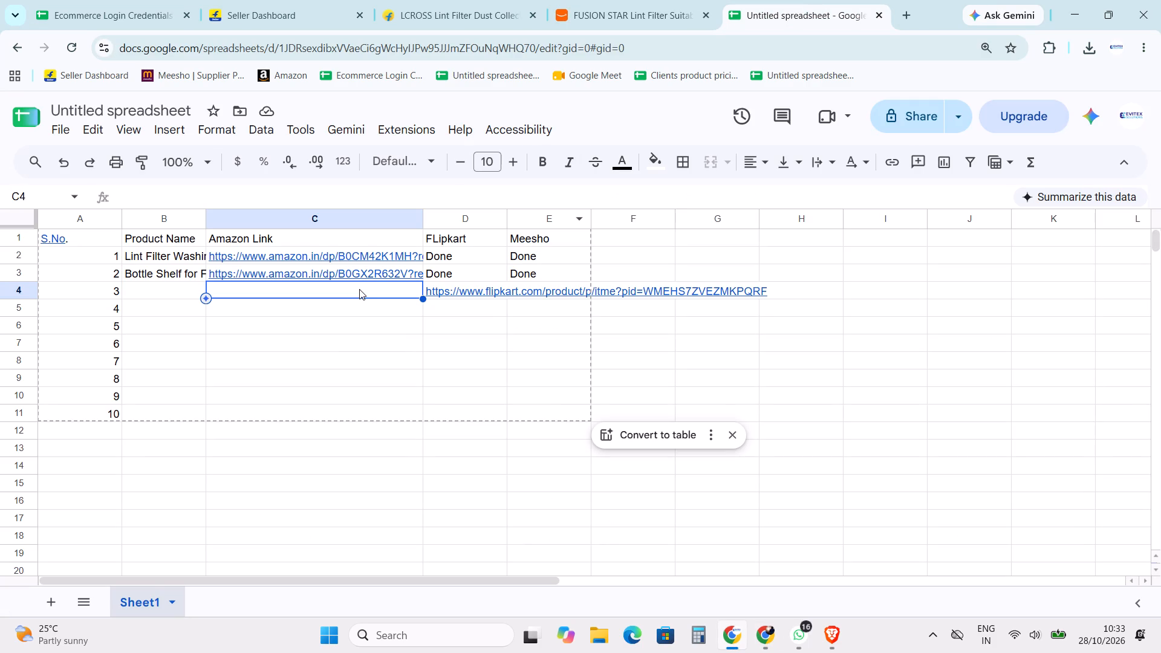
{"action": "double_click", "coordinate": [359, 289]}
{"action": "key", "text": "ctrl+v"}
{"action": "key", "text": "Tab"}
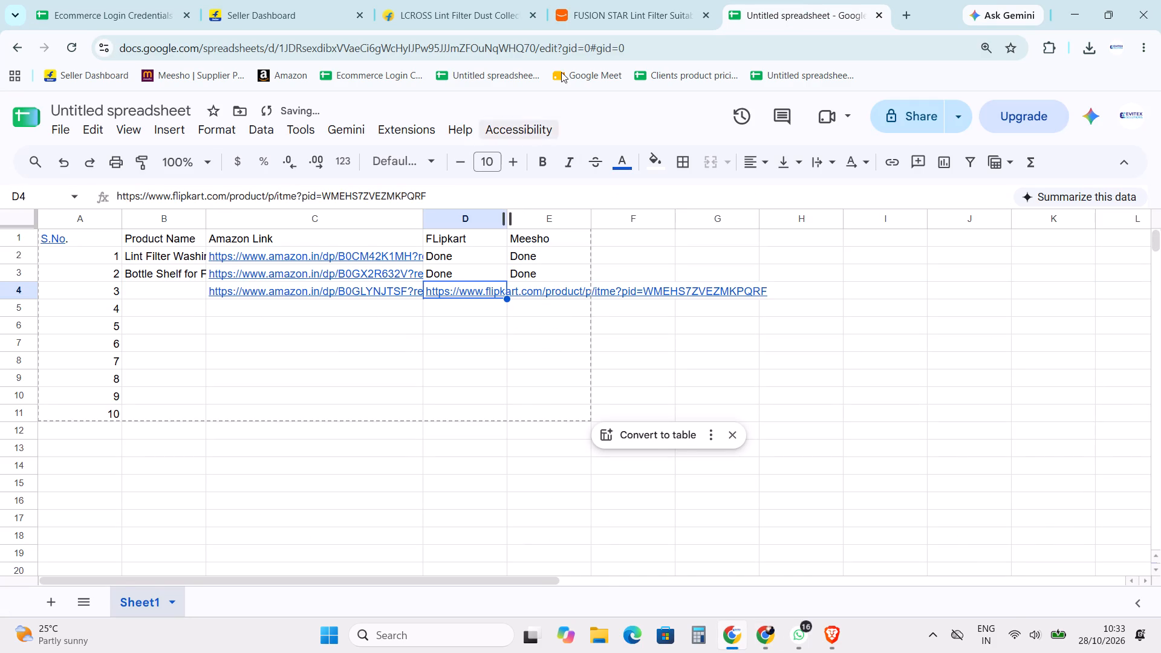
Copy "Lint Filter Suitable for Godrej Washing Machine" from the Amazon product title into the Product Name cell for S.No. 3.
{"action": "left_click", "coordinate": [671, 0]}
{"action": "left_click", "coordinate": [629, 170]}
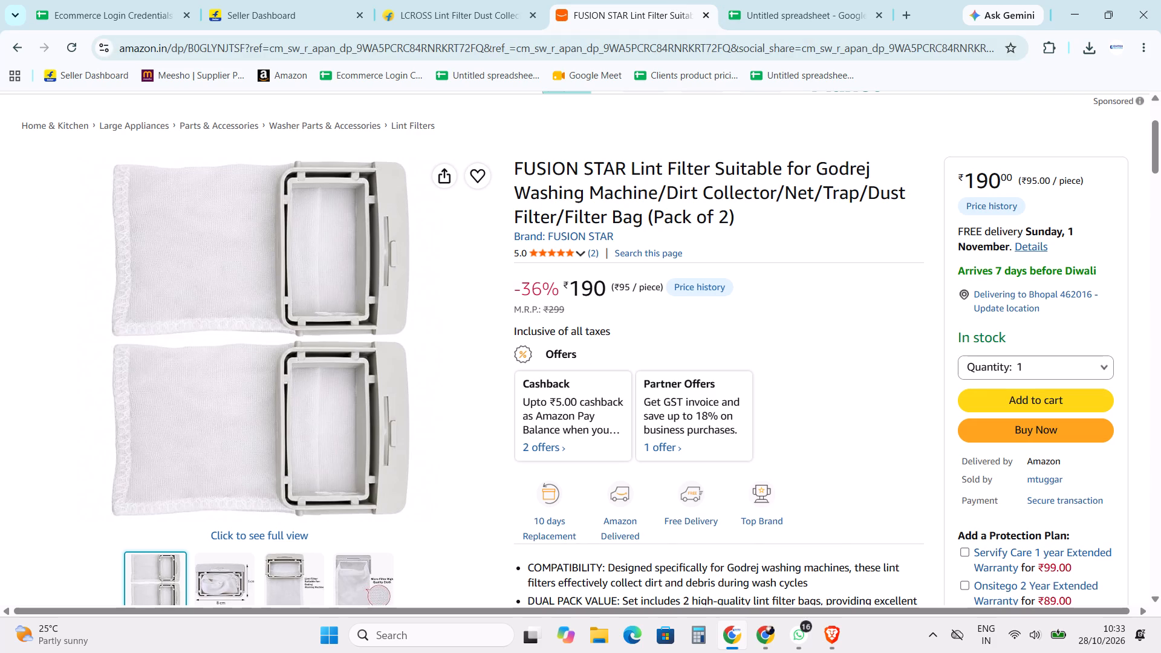
{"action": "left_click_drag", "start_coordinate": [634, 163], "coordinate": [658, 184]}
{"action": "key", "text": "ctrl+c"}
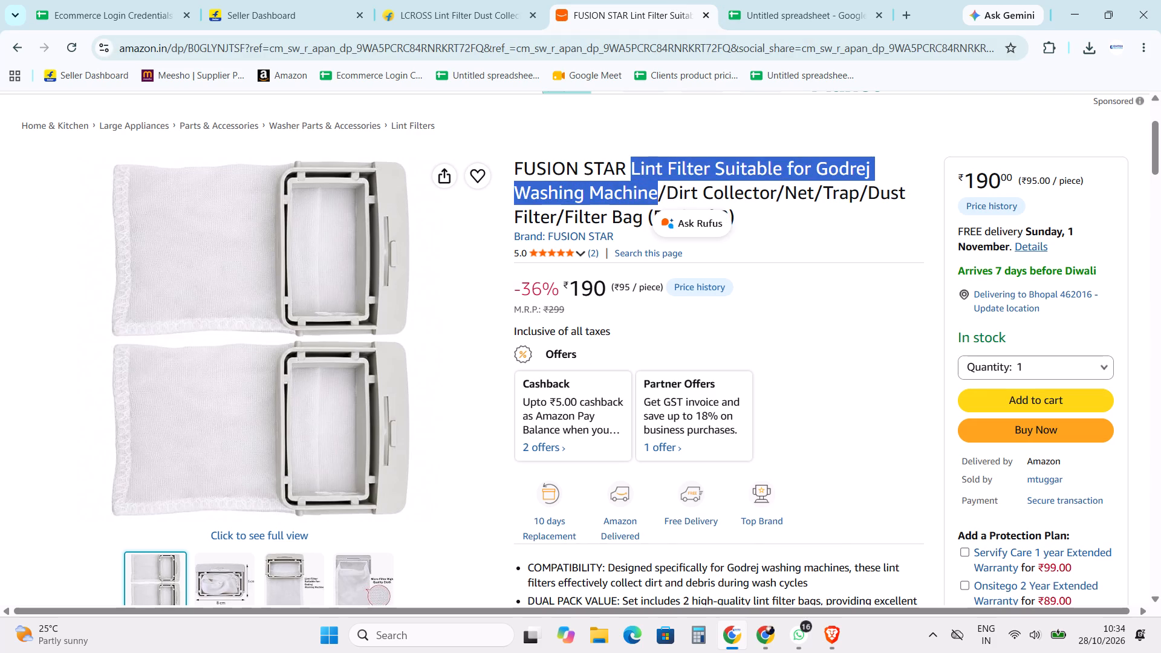
{"action": "left_click", "coordinate": [775, 0]}
{"action": "double_click", "coordinate": [169, 290]}
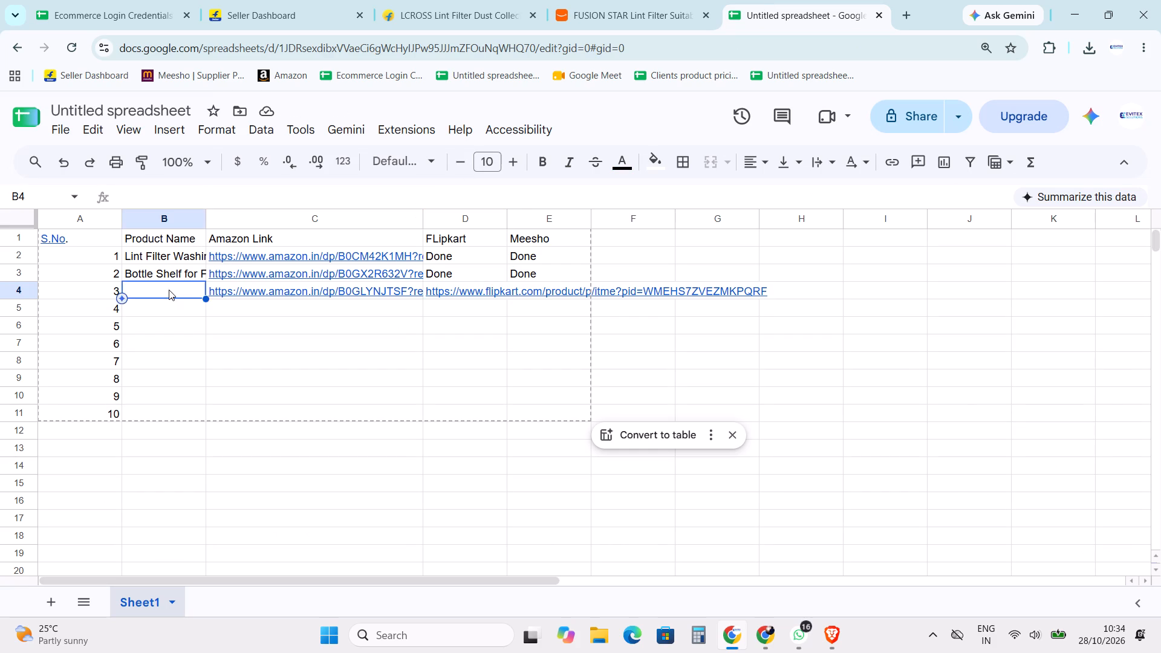
{"action": "key", "text": "ctrl+v"}
{"action": "key", "text": "Tab"}
Enter Done in the Meesho column for S.No. 3.
{"action": "key", "text": "Tab"}
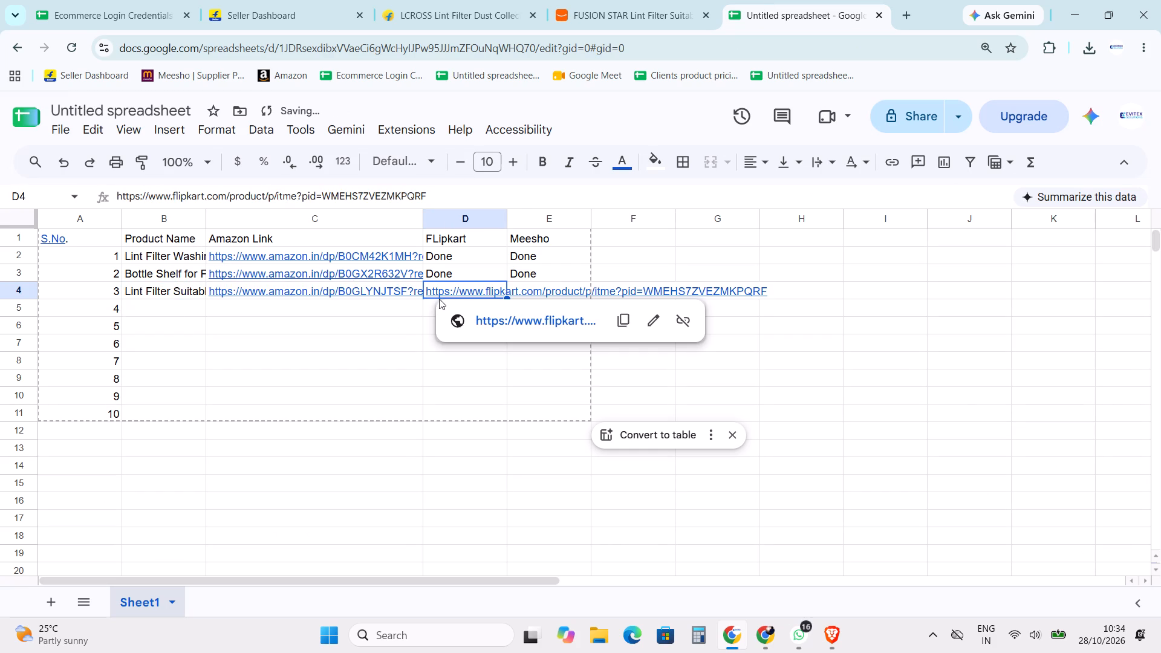
{"action": "key", "text": "Right"}
{"action": "type", "text": "Done"}
{"action": "key", "text": "Delete"}
{"action": "key", "text": "Return"}
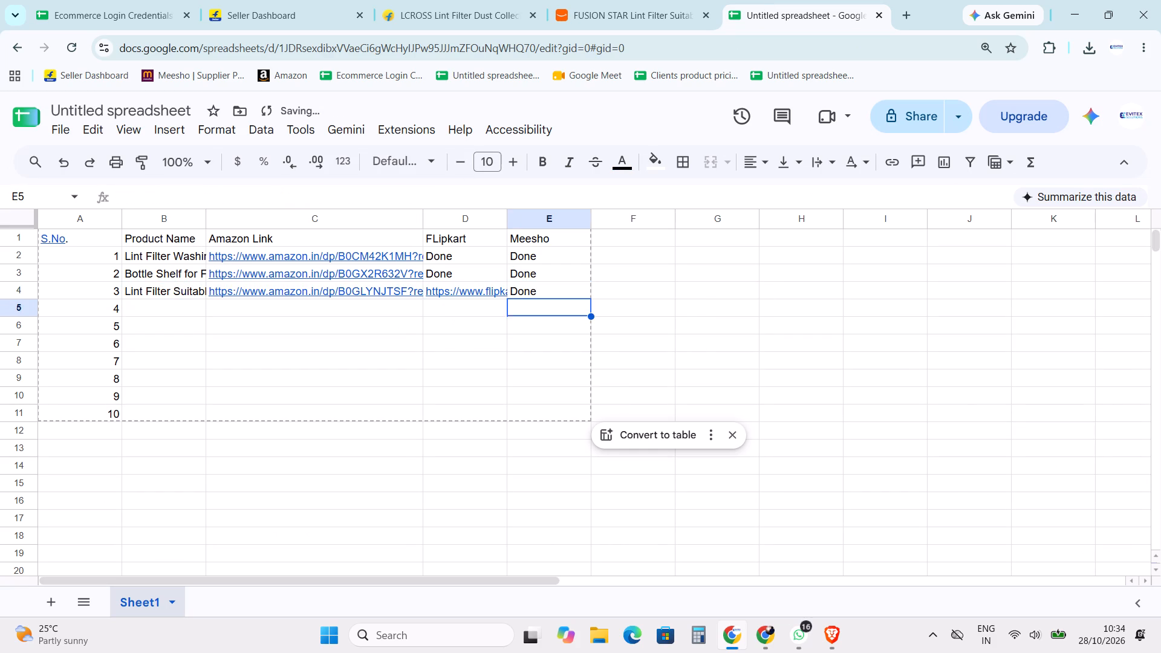
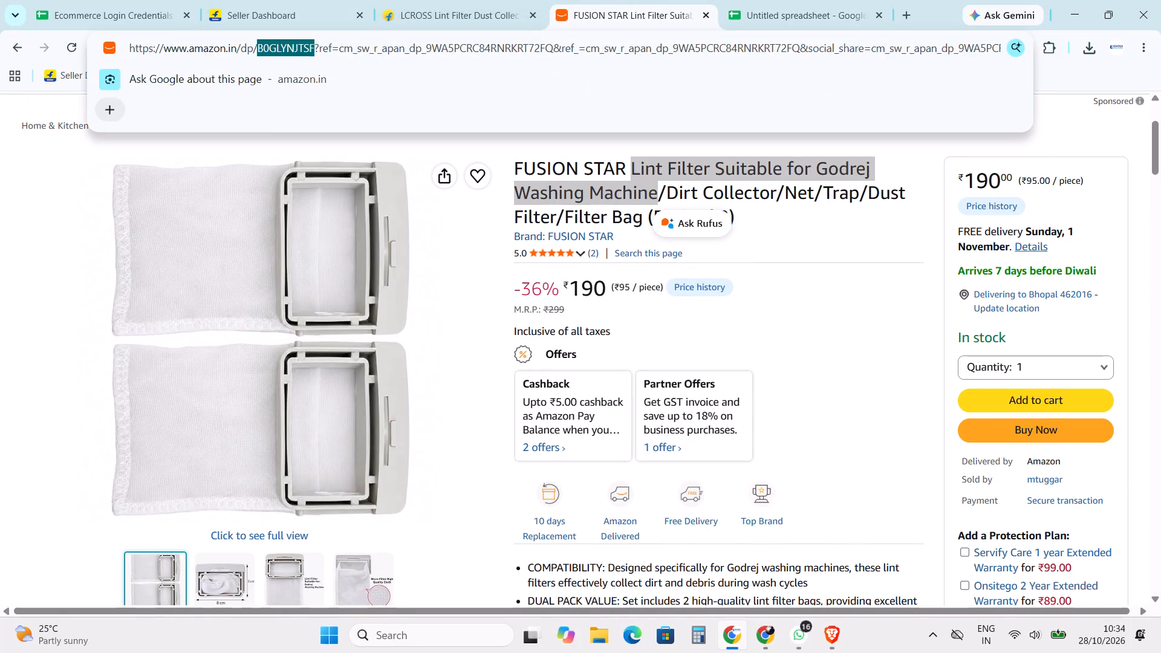
Replace the product ID in the Amazon page address with B0HL6JJ2DB and open that product page.
{"action": "key", "text": "ctrl+v"}
{"action": "key", "text": "Return"}
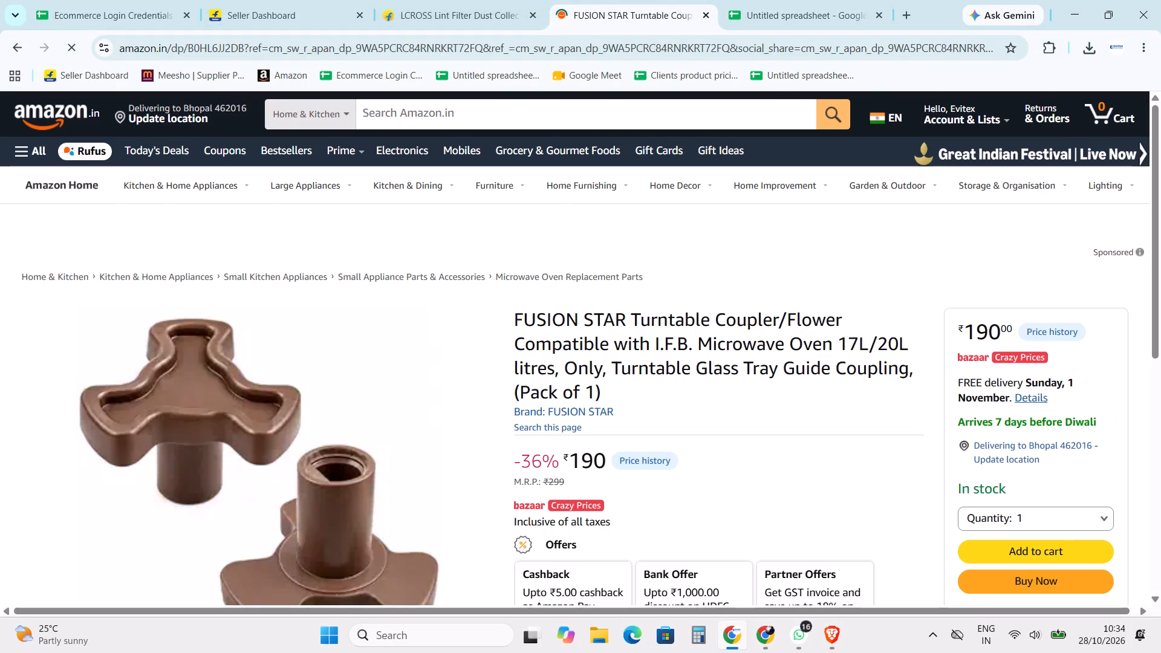
Copy "urntable Coupler/Flower Compatible with I.F.B. Microwave Oven" from the Amazon product title into the tracker's Product Name cell for S.No. 4.
{"action": "scroll", "coordinate": [553, 331], "scroll_direction": "down", "scroll_amount": 2}
{"action": "left_click_drag", "start_coordinate": [636, 165], "coordinate": [782, 164]}
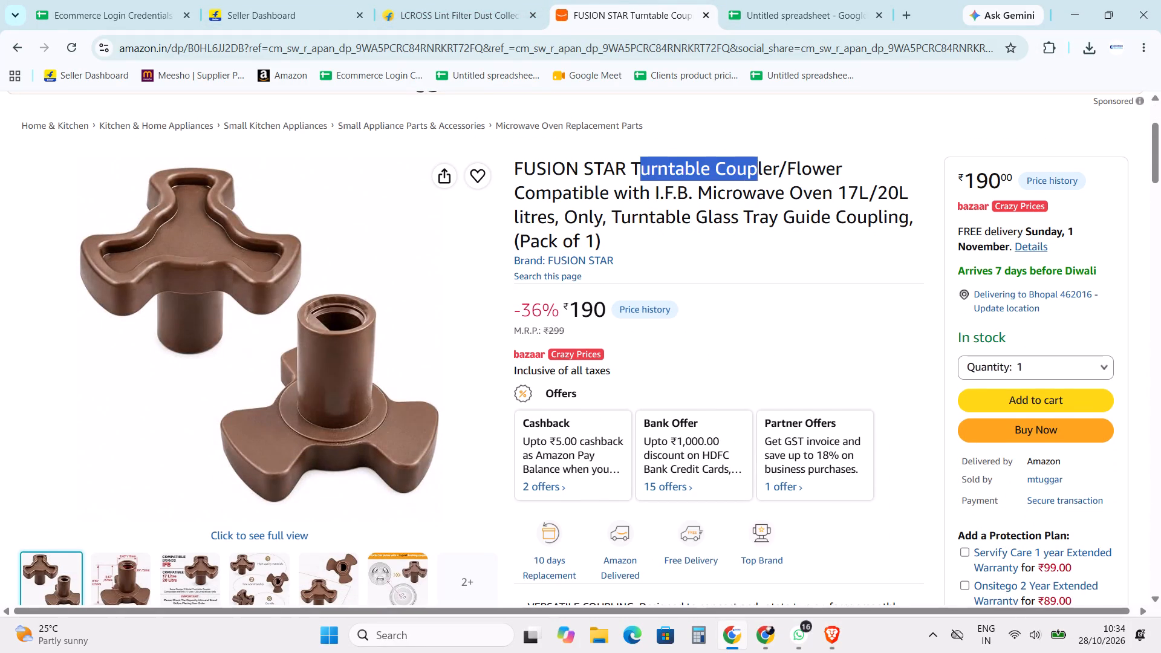
{"action": "left_click_drag", "start_coordinate": [782, 164], "coordinate": [836, 192]}
{"action": "key", "text": "ctrl+c"}
{"action": "key", "text": "ctrl+c"}
{"action": "key", "text": "ctrl+c"}
{"action": "left_click", "coordinate": [818, 0]}
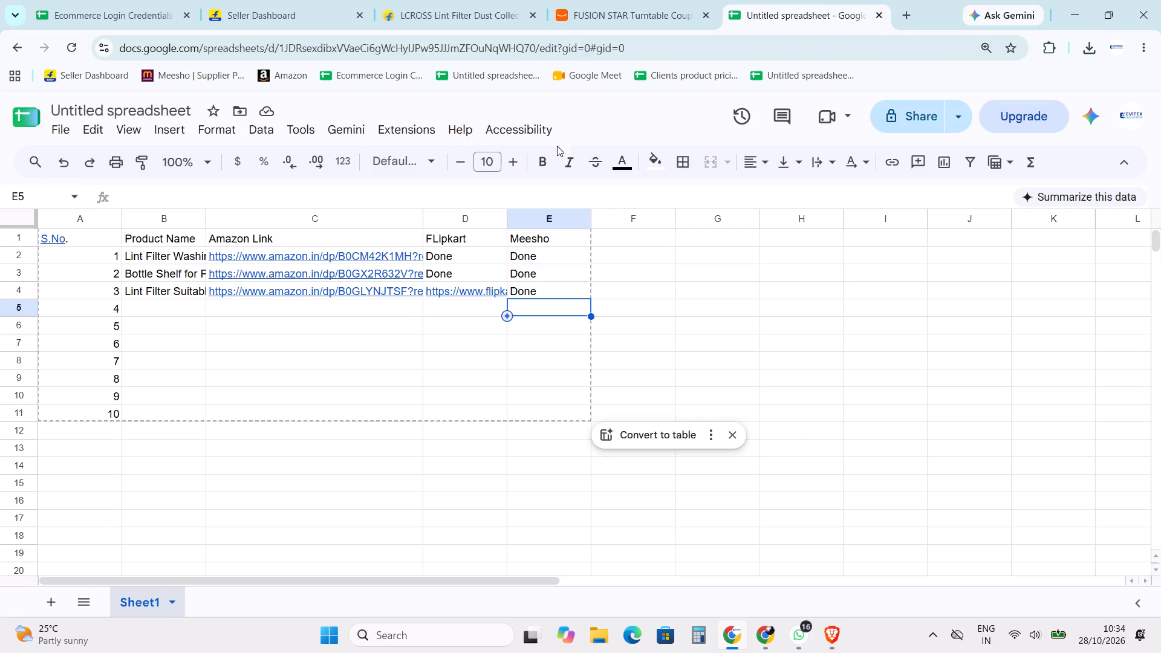
{"action": "double_click", "coordinate": [192, 304]}
{"action": "key", "text": "ctrl+v"}
{"action": "key", "text": "Tab"}
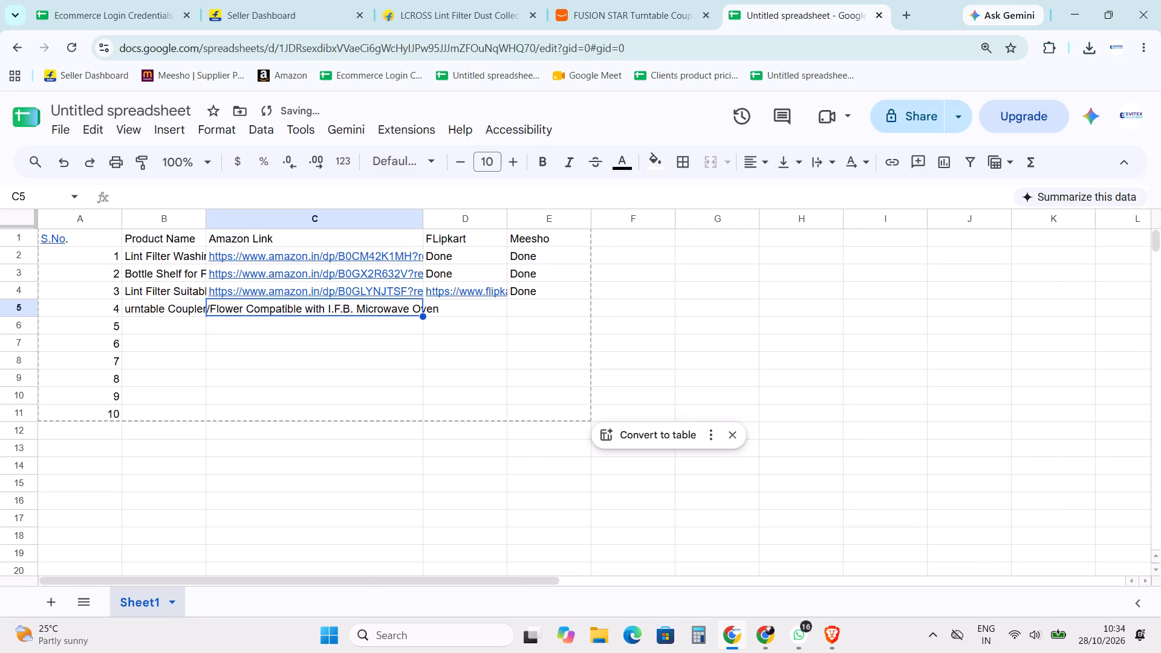
Copy the FUSION STAR turntable coupler's Amazon page address into the tracker's Amazon Link column for S.No. 4.
{"action": "left_click", "coordinate": [666, 0]}
{"action": "left_click", "coordinate": [608, 57]}
{"action": "key", "text": "ctrl+c"}
{"action": "key", "text": "alt+Tab"}
{"action": "key", "text": "alt+Tab"}
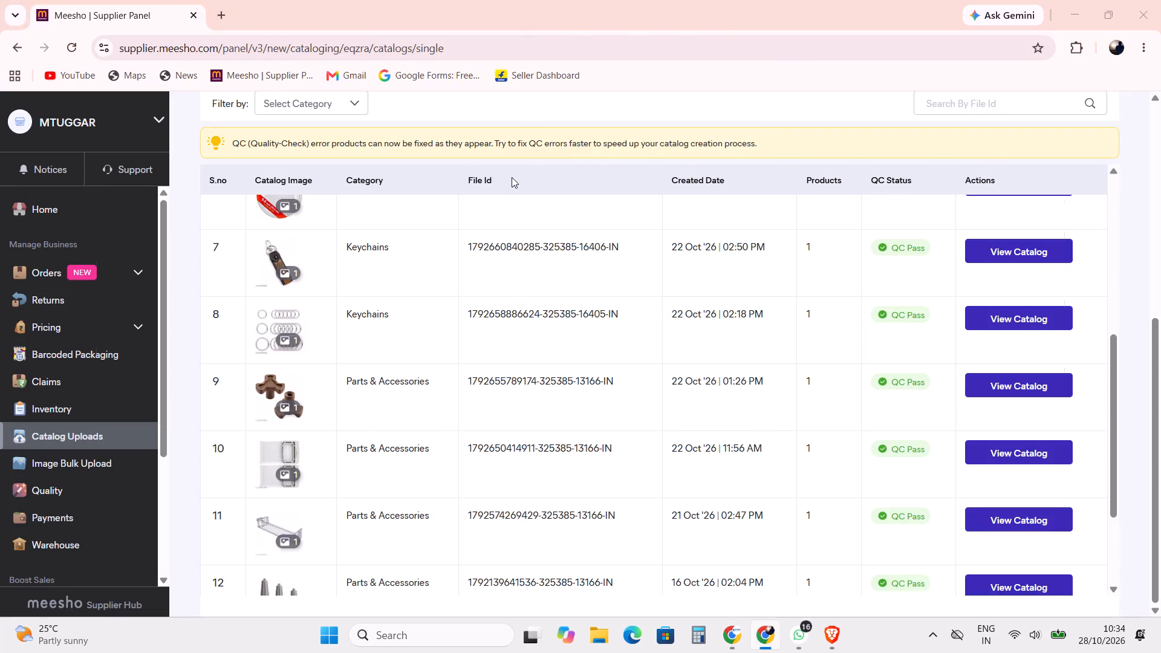
{"action": "left_click", "coordinate": [755, 0]}
{"action": "key", "text": "ctrl+v"}
{"action": "key", "text": "Tab"}
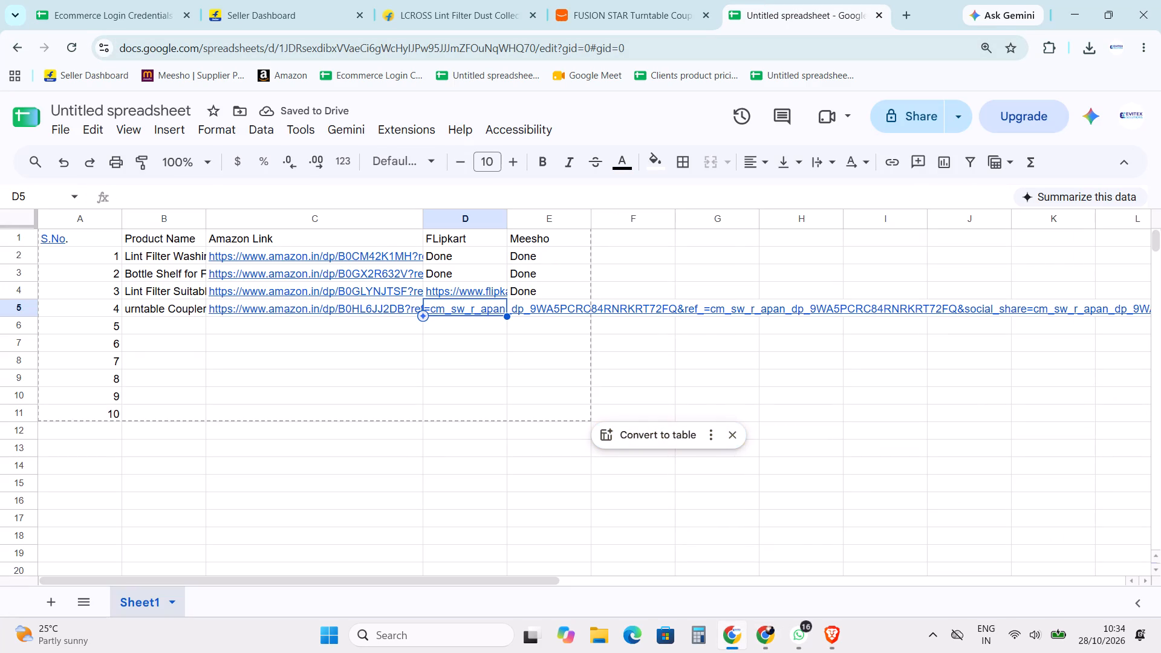
Open the Flipkart product page for SKU FS-415 from Seller Hub and copy its address into the tracker's Flipkart column for S.No. 4.
{"action": "left_click", "coordinate": [325, 0]}
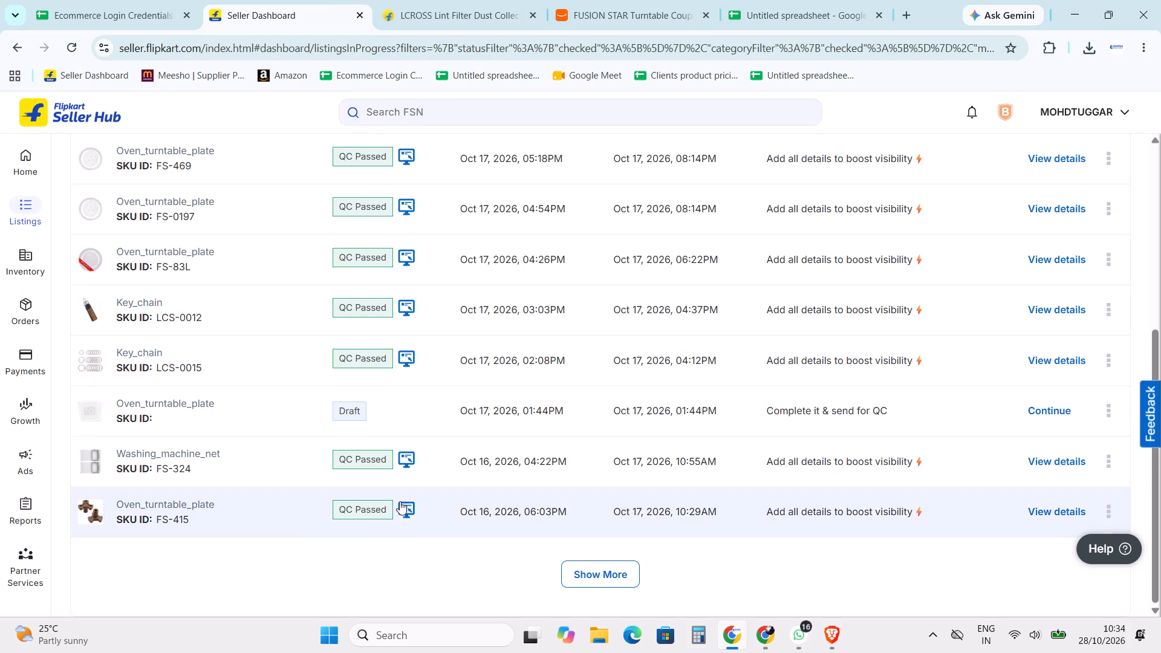
{"action": "left_click", "coordinate": [412, 515]}
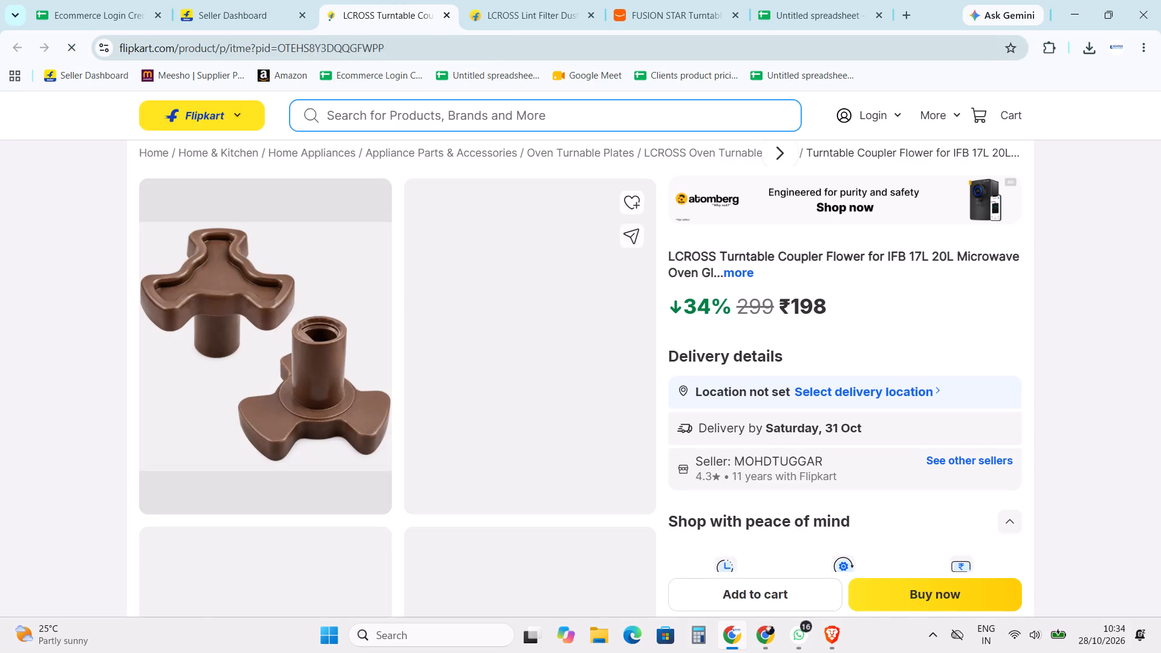
{"action": "left_click", "coordinate": [441, 44]}
{"action": "key", "text": "ctrl+c"}
{"action": "left_click", "coordinate": [780, 0]}
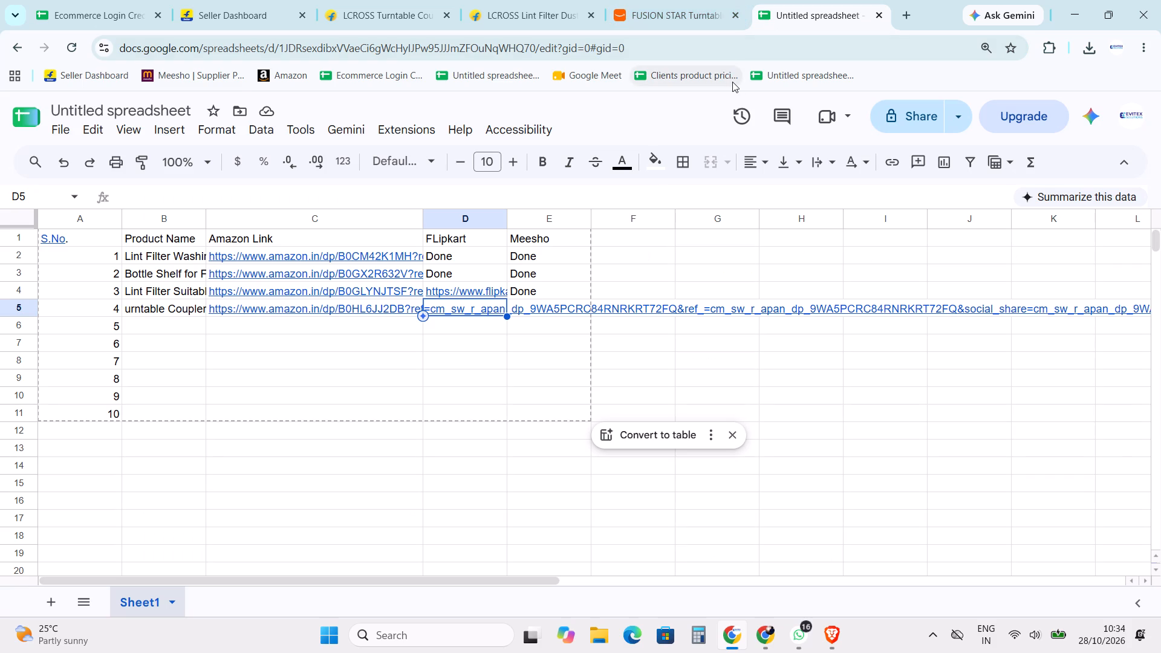
{"action": "key", "text": "ctrl+v"}
{"action": "key", "text": "Tab"}
Fill Done from the cell above into the Meesho column for S.No. 4.
{"action": "key", "text": "ctrl+d"}
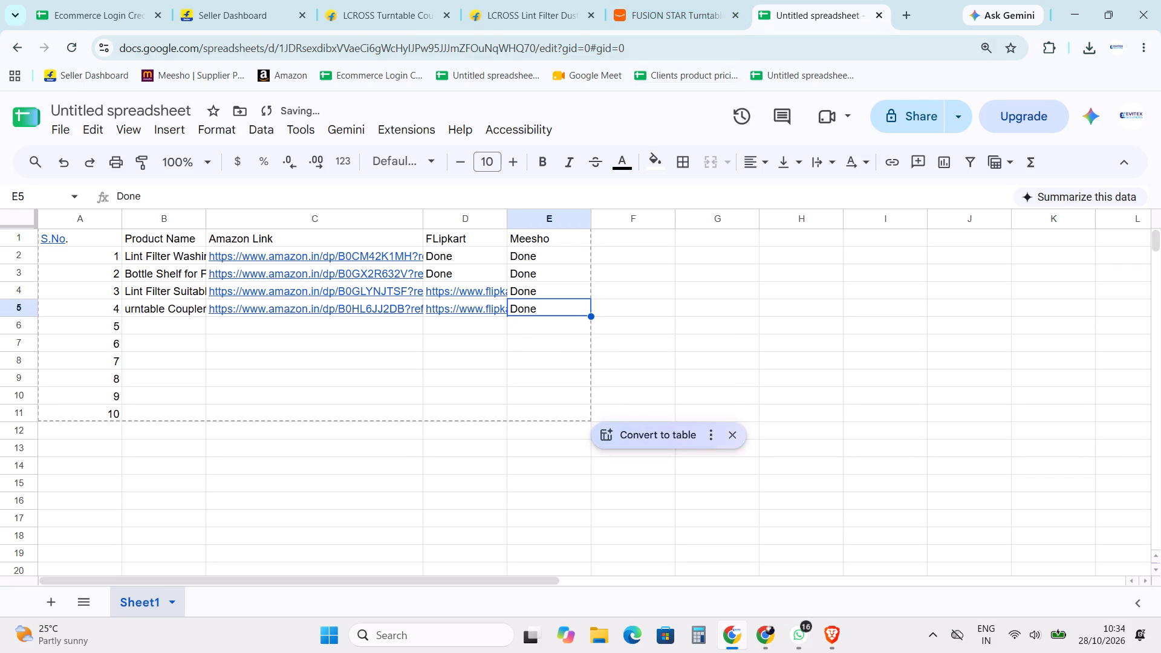
Switch to the Meesho Supplier Panel window to view the catalog uploads list.
{"action": "key", "text": "alt+Tab"}
{"action": "key", "text": "alt+Tab"}
{"action": "key", "text": "alt+Tab"}
{"action": "key", "text": "alt+Tab"}
{"action": "key", "text": "alt+Tab"}
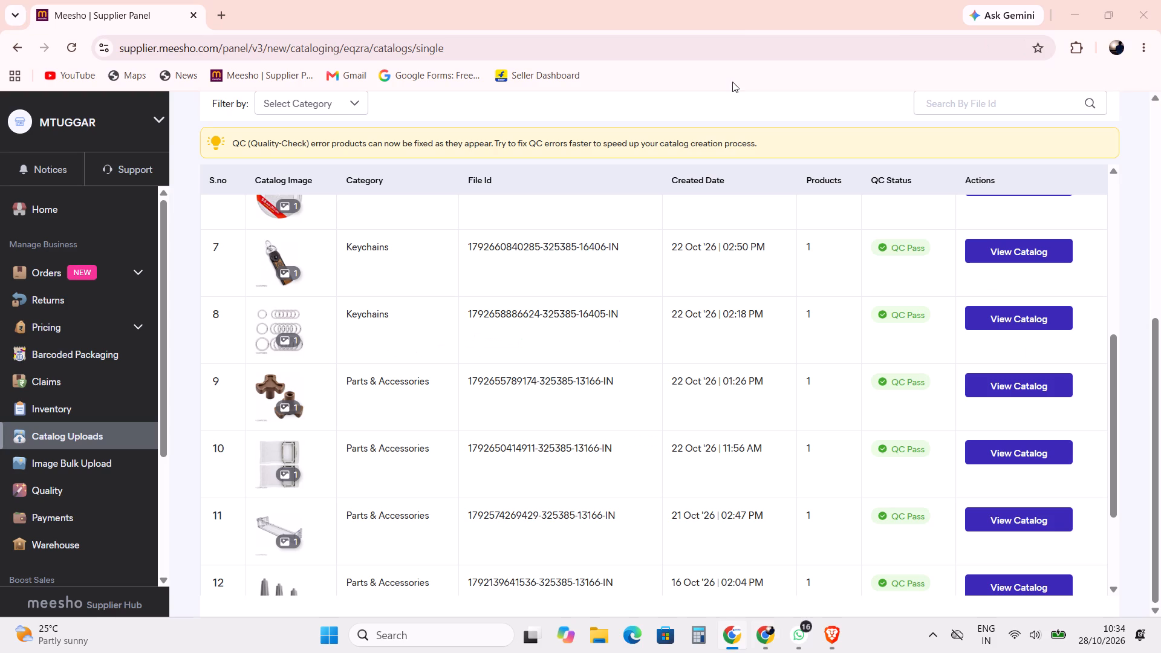
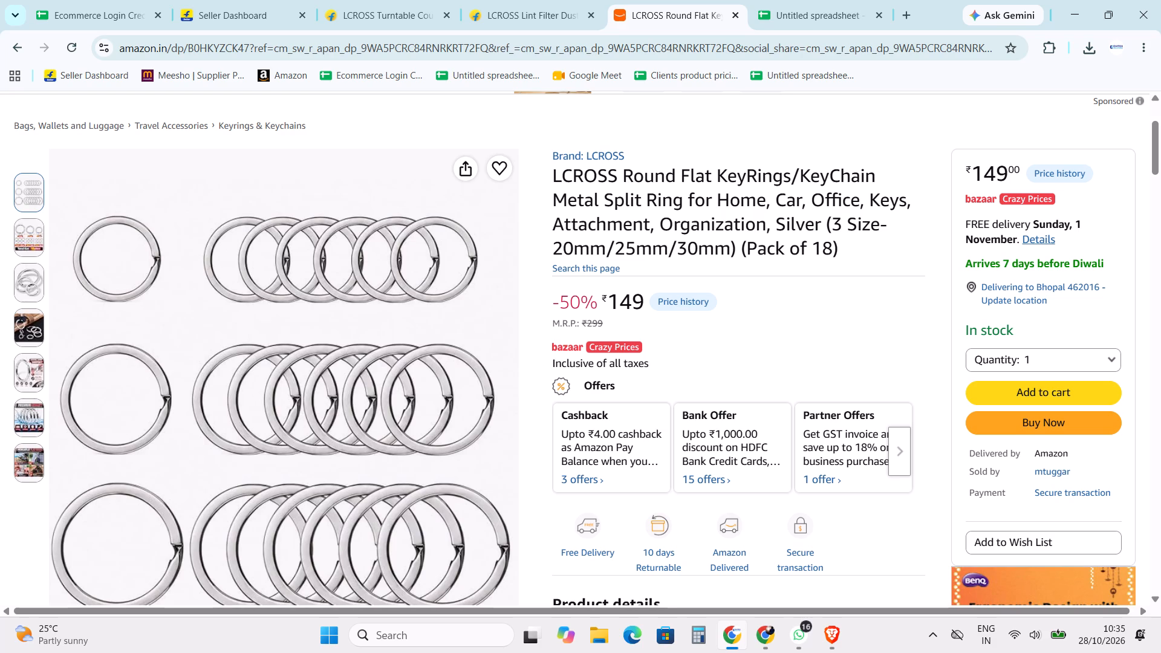
Copy "Round Flat KeyRings/KeyChain Metal Split Ring for Home, Car, Office, Keys" from the Amazon title into the tracker's Product Name cell for S.No. 5.
{"action": "left_click_drag", "start_coordinate": [627, 169], "coordinate": [812, 179]}
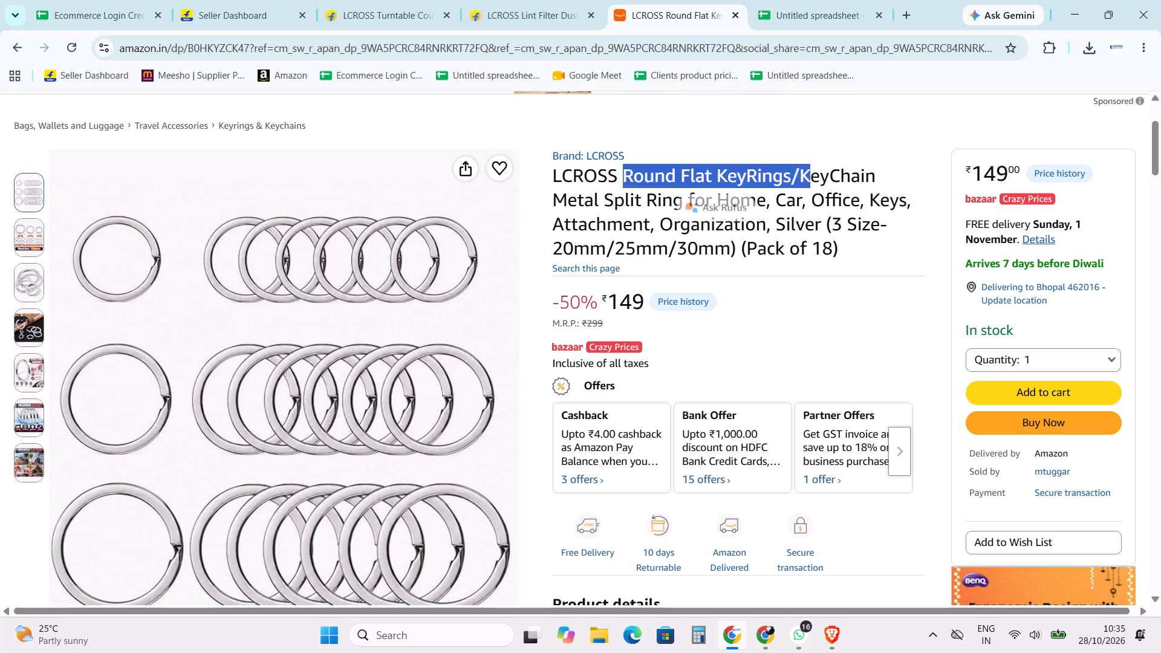
{"action": "left_click_drag", "start_coordinate": [812, 179], "coordinate": [912, 195]}
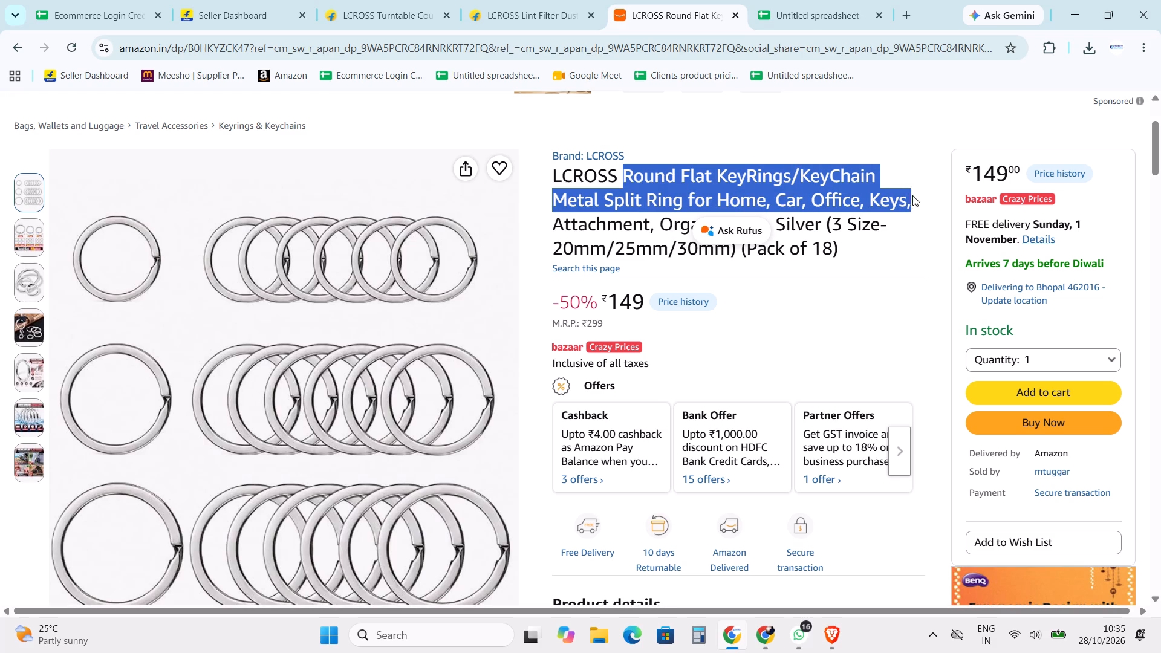
{"action": "left_click_drag", "start_coordinate": [912, 195], "coordinate": [906, 195]}
{"action": "key", "text": "ctrl+c"}
{"action": "key", "text": "ctrl+c"}
{"action": "key", "text": "ctrl+c"}
{"action": "key", "text": "ctrl+c"}
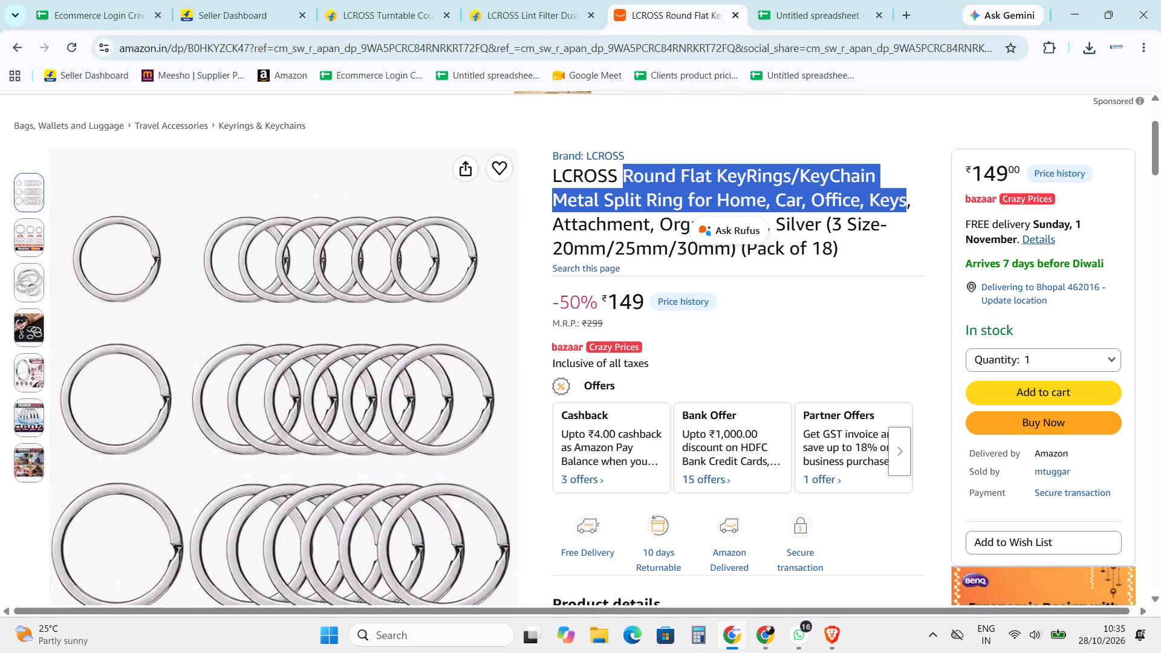
{"action": "key", "text": "ctrl+c"}
{"action": "key", "text": "ctrl+c"}
{"action": "key", "text": "ctrl+c"}
{"action": "key", "text": "ctrl+c"}
{"action": "key", "text": "ctrl+c"}
{"action": "key", "text": "ctrl+c"}
{"action": "key", "text": "alt+Tab"}
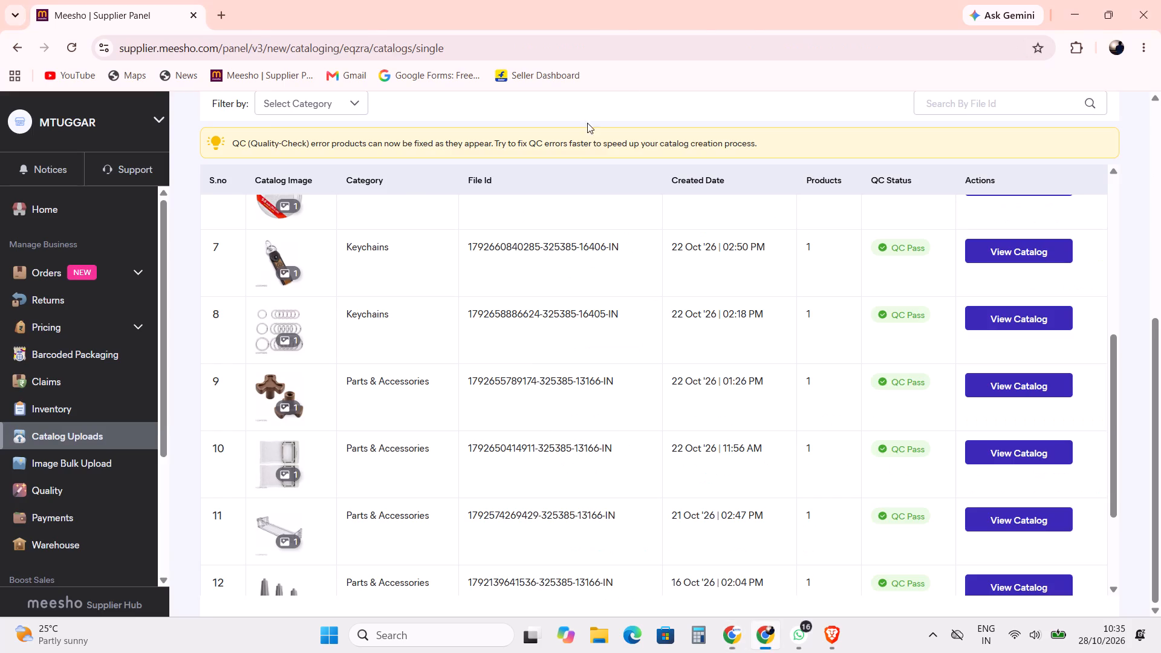
{"action": "key", "text": "alt+Tab"}
{"action": "left_click", "coordinate": [783, 0]}
{"action": "double_click", "coordinate": [183, 324]}
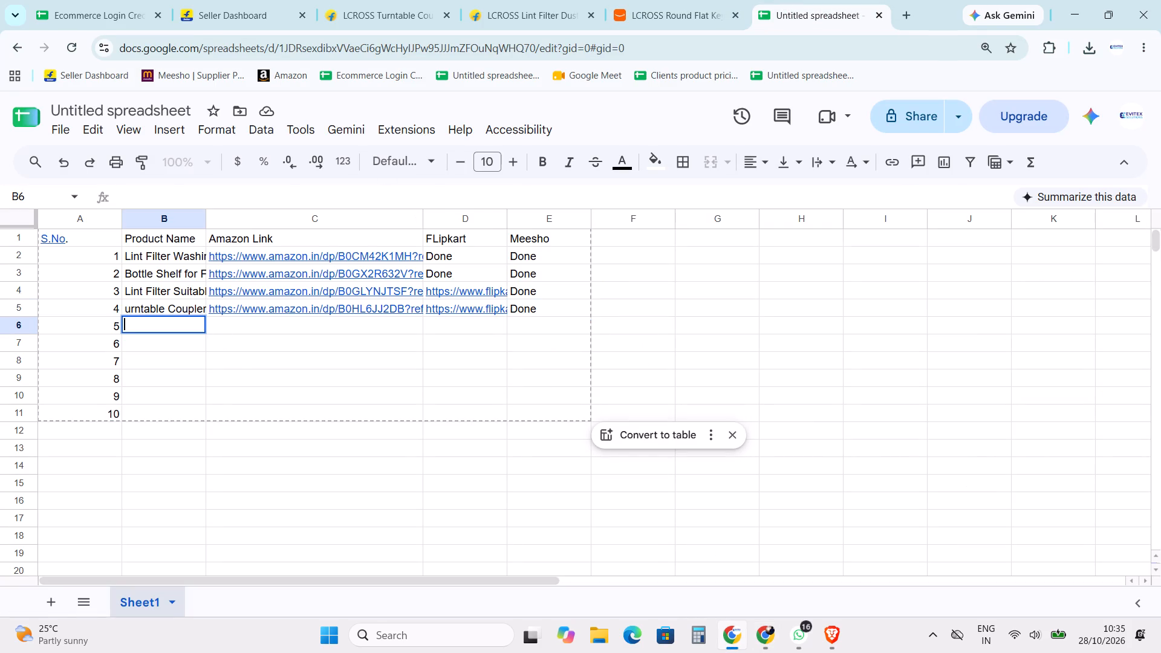
{"action": "key", "text": "ctrl+v"}
{"action": "key", "text": "Tab"}
Append "pack of 18" to the key ring product name for S.No. 5.
{"action": "double_click", "coordinate": [179, 322]}
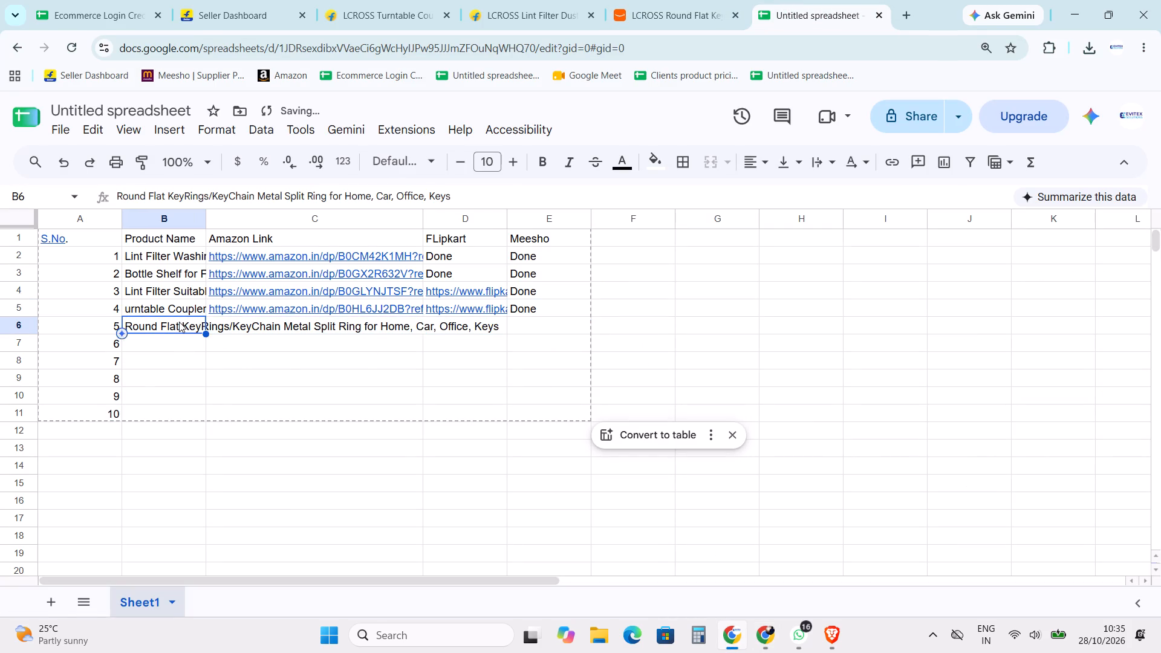
{"action": "key", "text": "space"}
{"action": "type", "text": "pack of 18"}
{"action": "key", "text": "Return"}
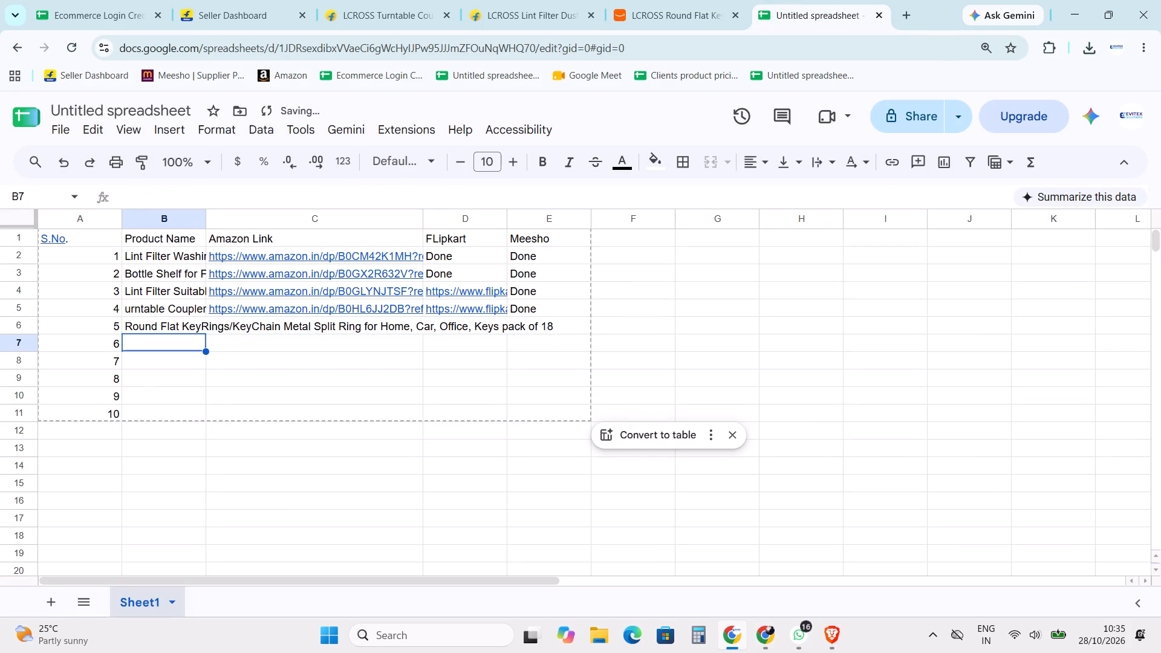
Copy the LCROSS key rings' Amazon page address into the tracker's Amazon Link column for S.No. 5.
{"action": "key", "text": "Up"}
{"action": "key", "text": "Right"}
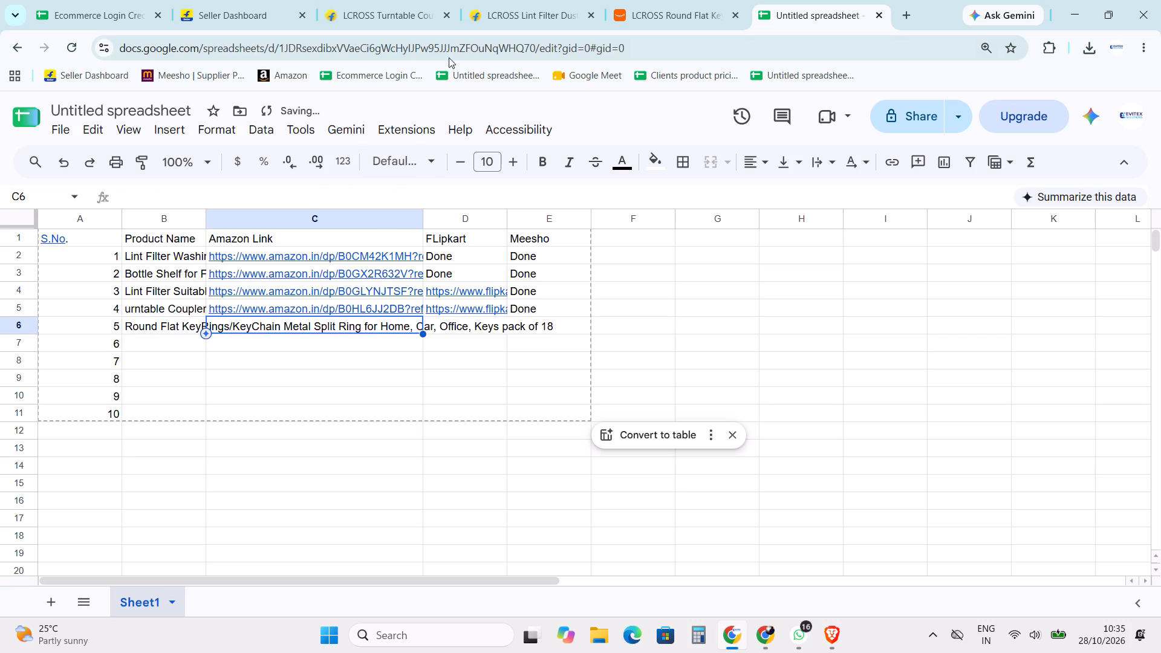
{"action": "left_click", "coordinate": [652, 0]}
{"action": "left_click", "coordinate": [553, 45]}
{"action": "key", "text": "ctrl+c"}
{"action": "key", "text": "alt+Tab"}
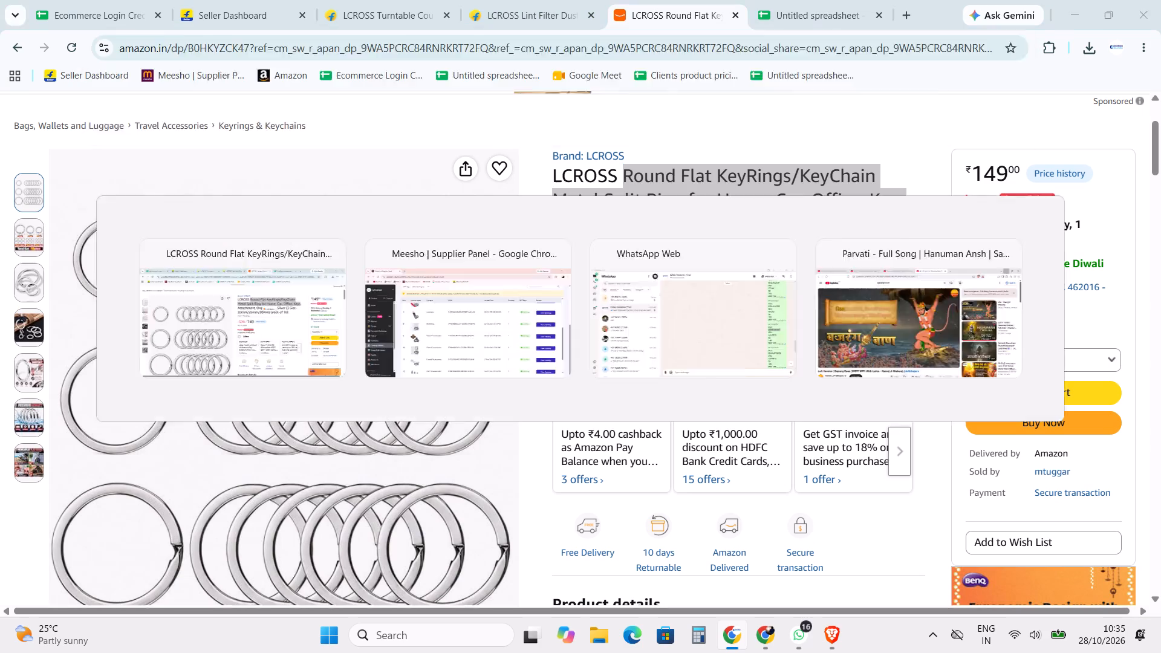
{"action": "key", "text": "alt+Tab"}
{"action": "left_click", "coordinate": [793, 0]}
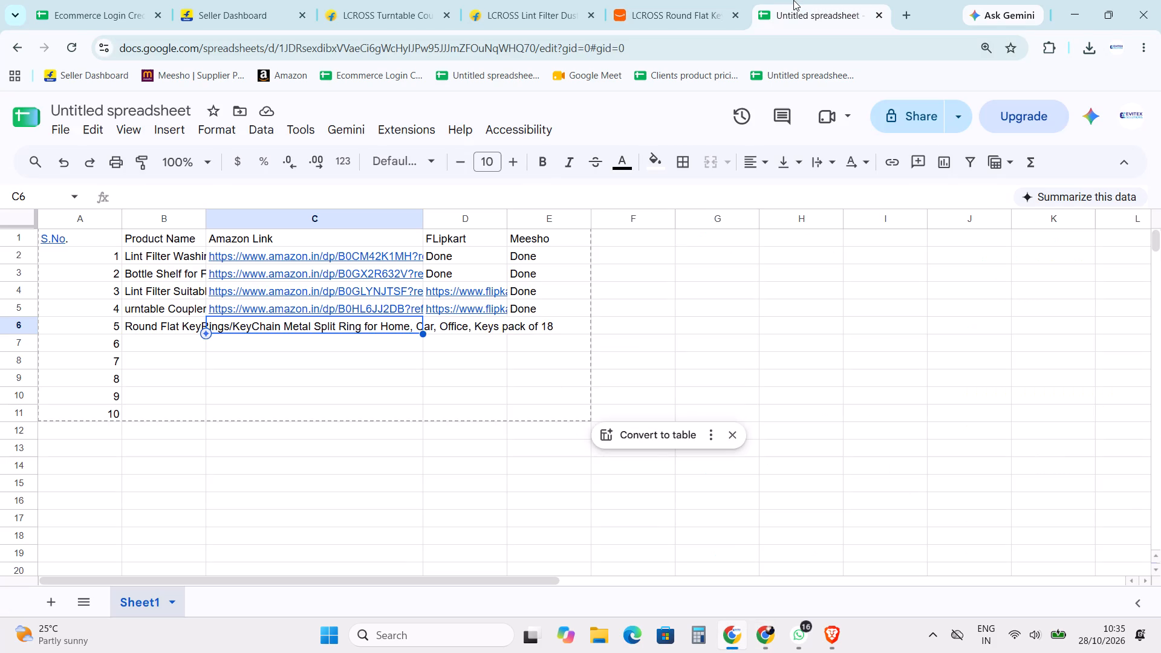
{"action": "key", "text": "ctrl+v"}
{"action": "key", "text": "Tab"}
Switch to the Meesho Supplier Panel window to view the catalog uploads list.
{"action": "key", "text": "alt+Tab"}
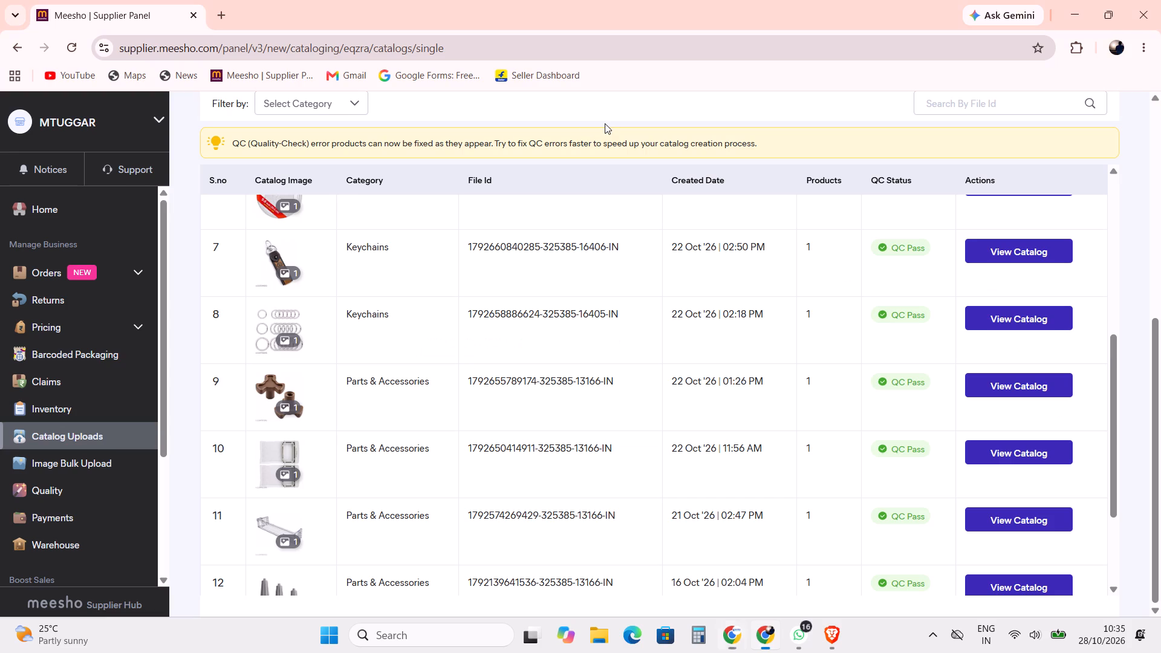
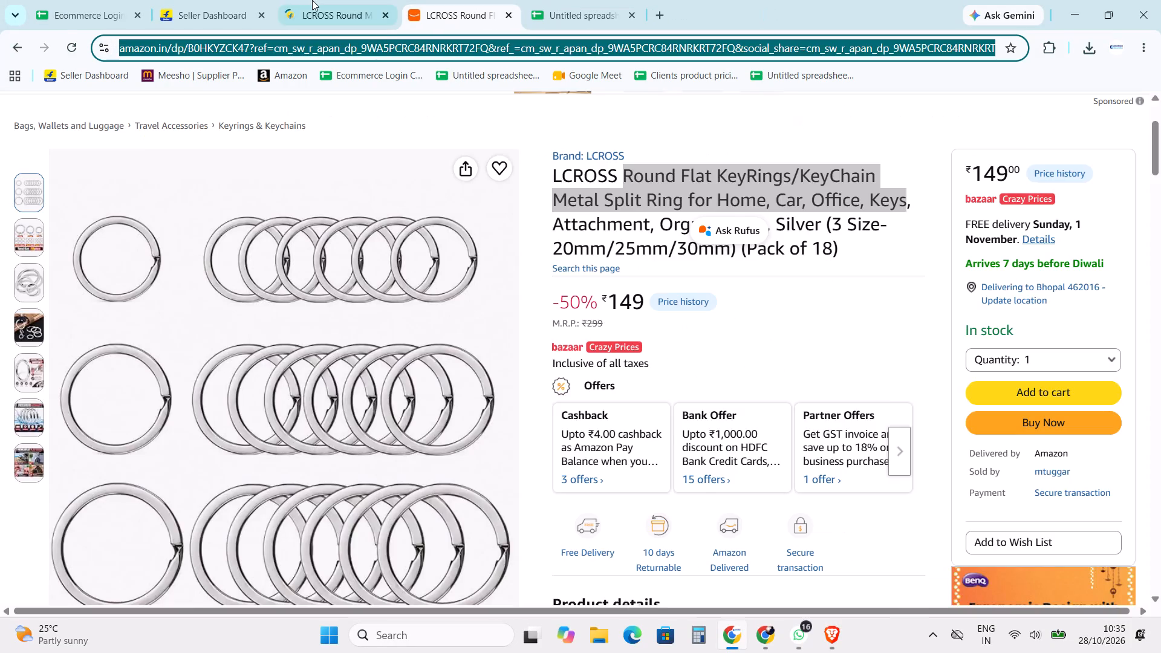
Copy the LCROSS key rings' Flipkart page address into the tracker's Flipkart column for S.No. 5.
{"action": "left_click", "coordinate": [311, 0]}
{"action": "left_click", "coordinate": [376, 44]}
{"action": "key", "text": "ctrl+c"}
{"action": "key", "text": "ctrl+c"}
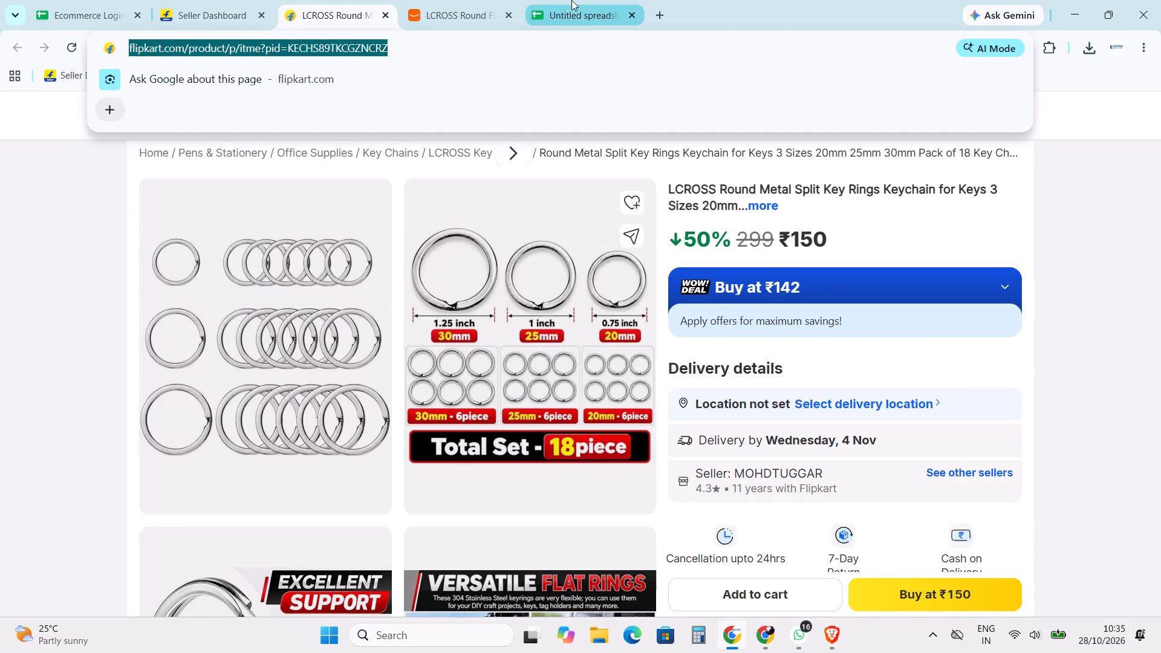
{"action": "left_click", "coordinate": [571, 0]}
{"action": "key", "text": "ctrl+v"}
{"action": "key", "text": "Tab"}
Fill "Done" down from the row above into the tracker's Meesho column for S.No. 5.
{"action": "key", "text": "alt+Tab"}
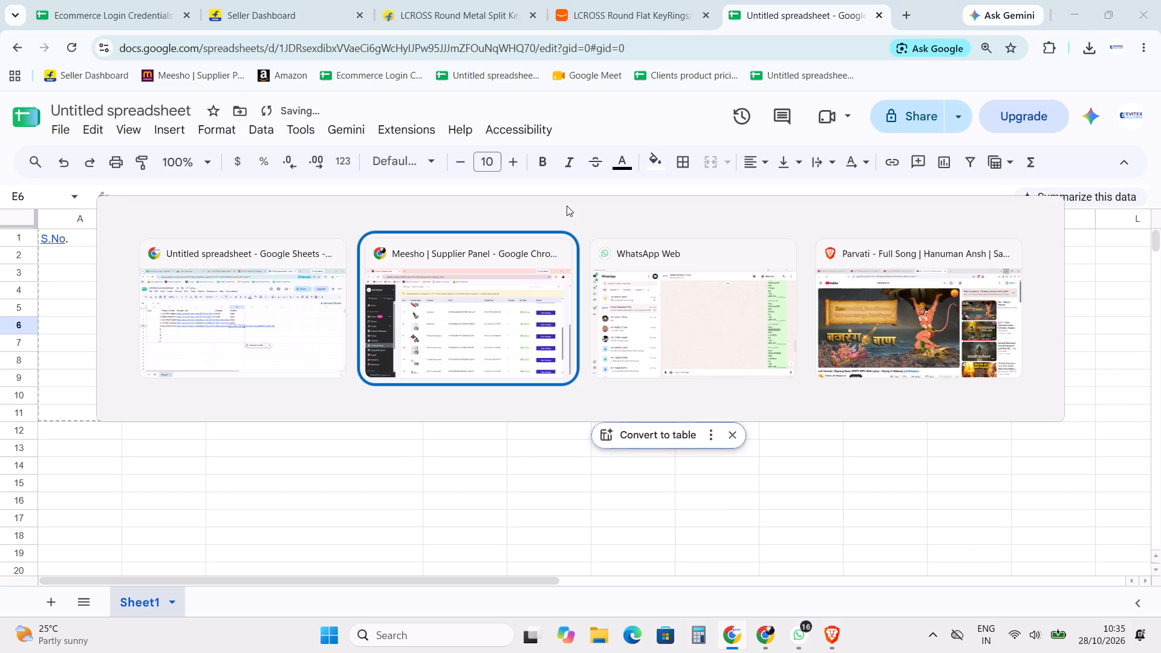
{"action": "key", "text": "alt+Tab"}
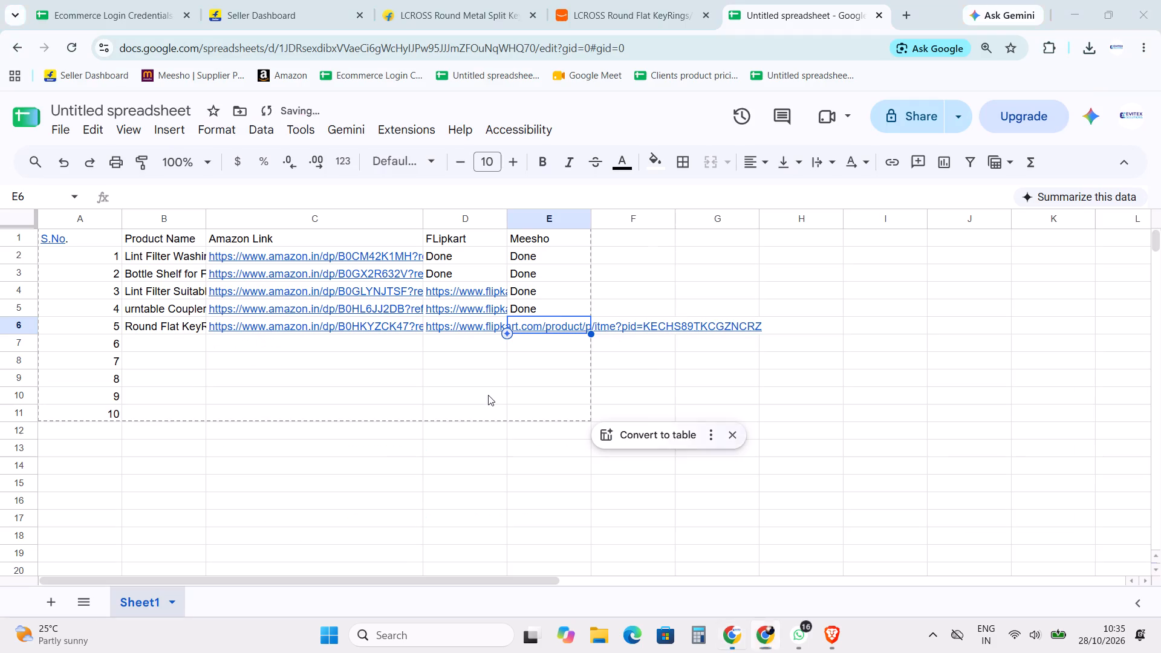
{"action": "key", "text": "ctrl+d"}
Switch to the Meesho Supplier Panel window and open its Inventory page.
{"action": "key", "text": "alt+Tab"}
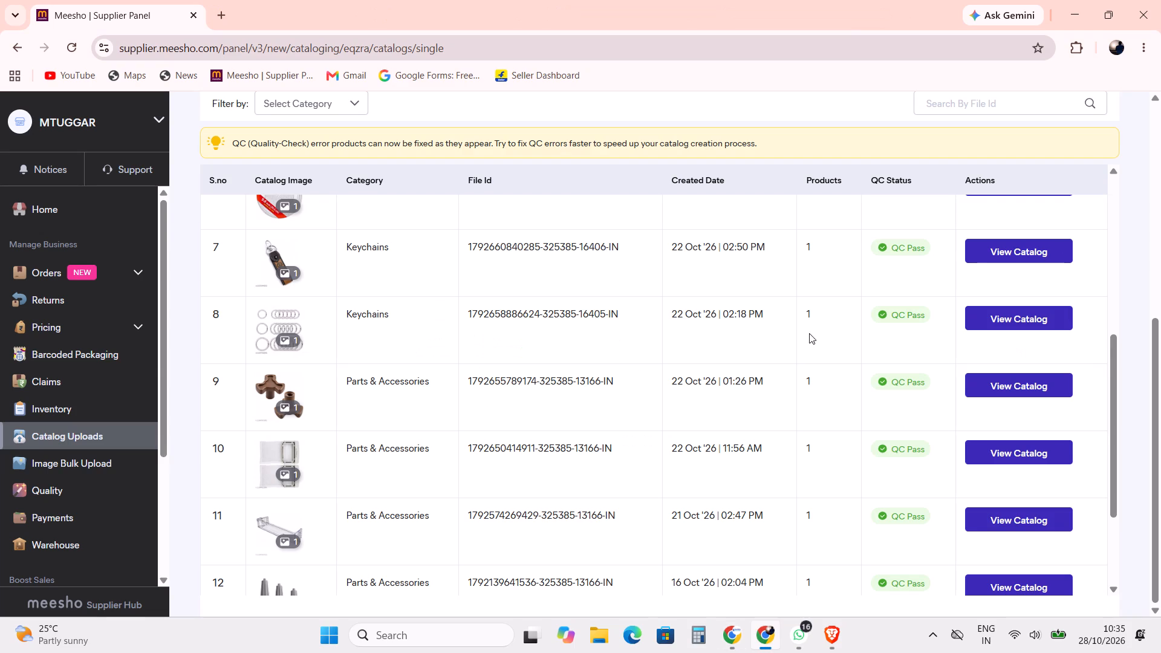
{"action": "left_click", "coordinate": [114, 412]}
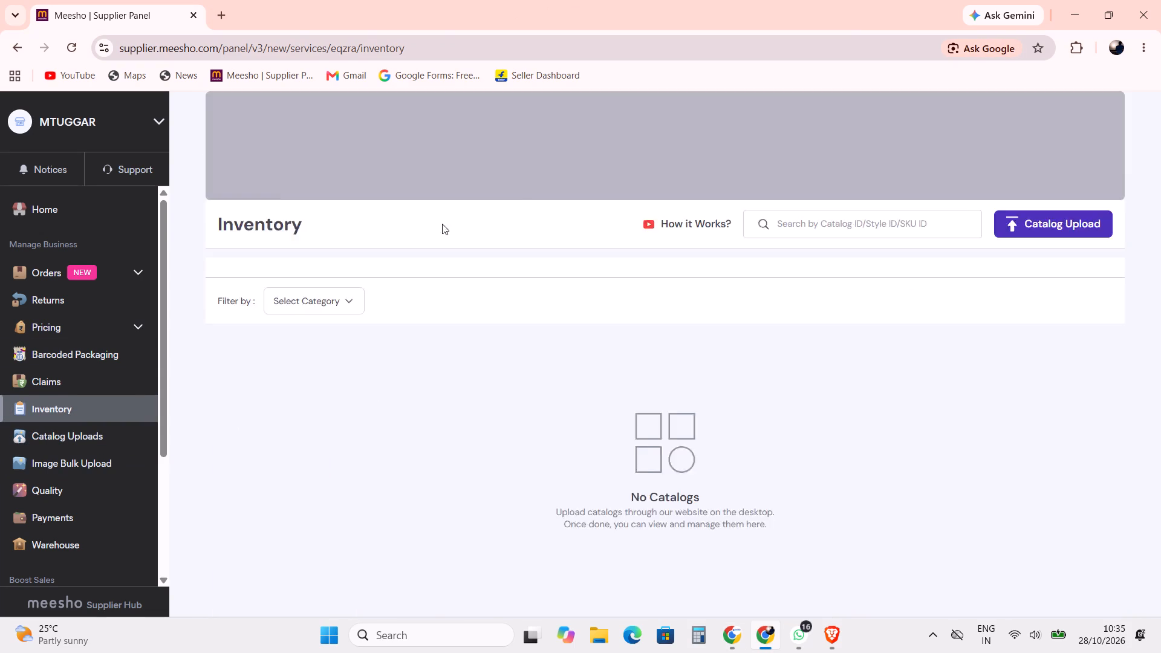
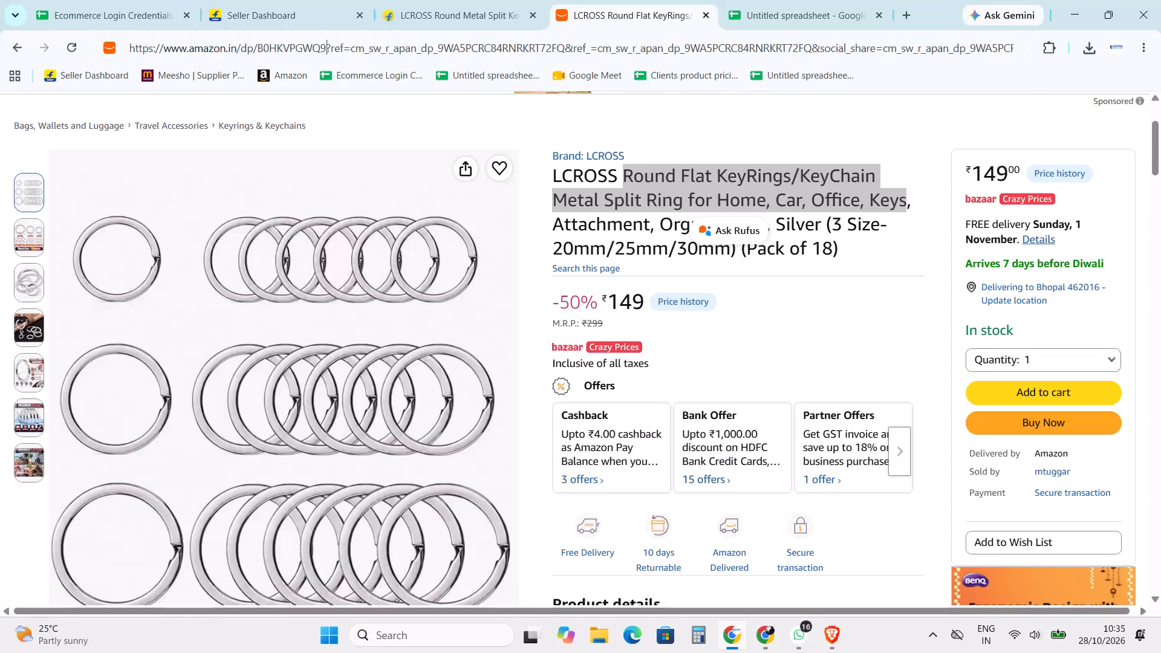
Open Amazon listing B0HKVPGWQ9 and copy its title from "Keychain Compatible" through "Artificial Leather" into the tracker's Product Name column for S.No. 6.
{"action": "key", "text": "Return"}
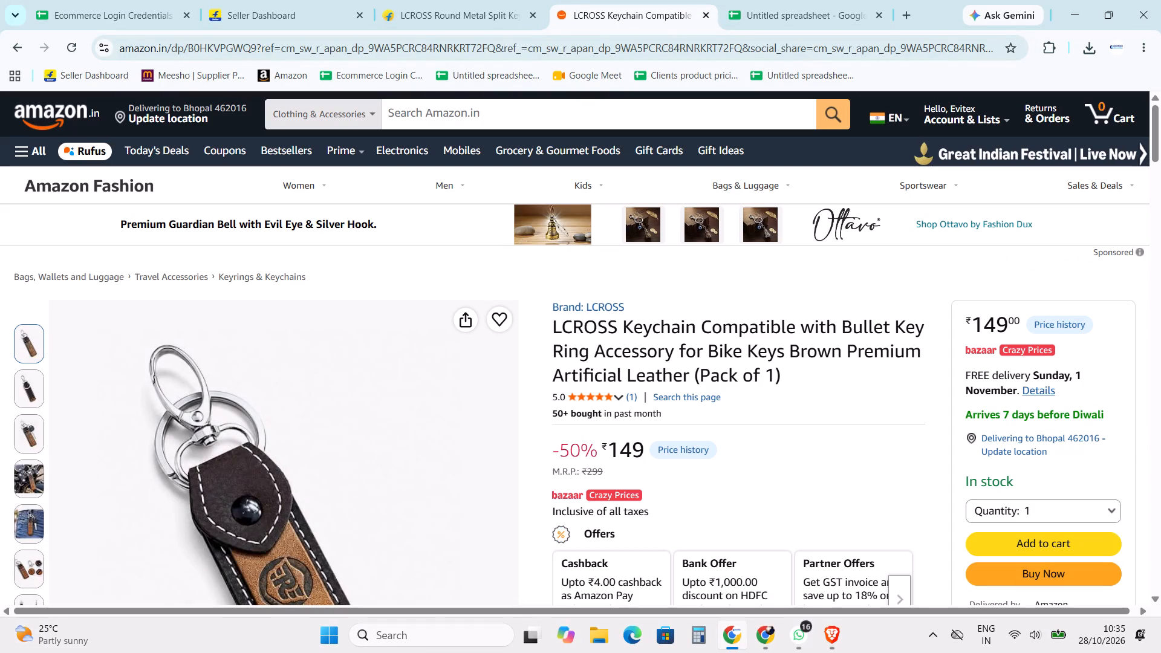
{"action": "left_click_drag", "start_coordinate": [627, 325], "coordinate": [729, 352]}
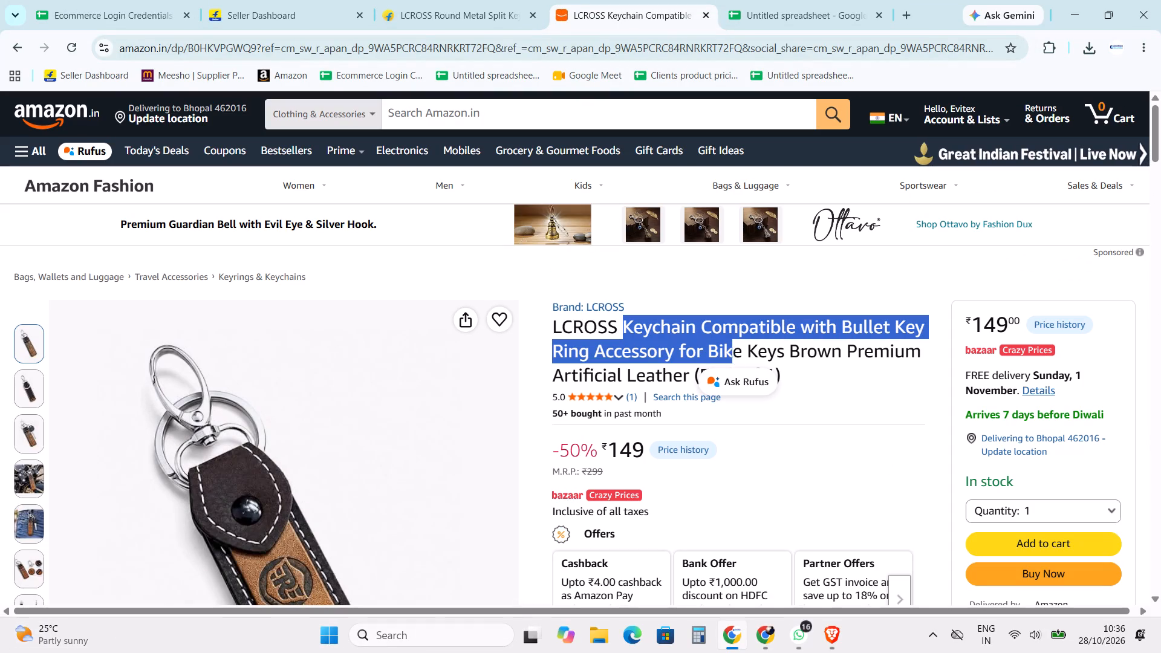
{"action": "left_click_drag", "start_coordinate": [729, 352], "coordinate": [686, 370]}
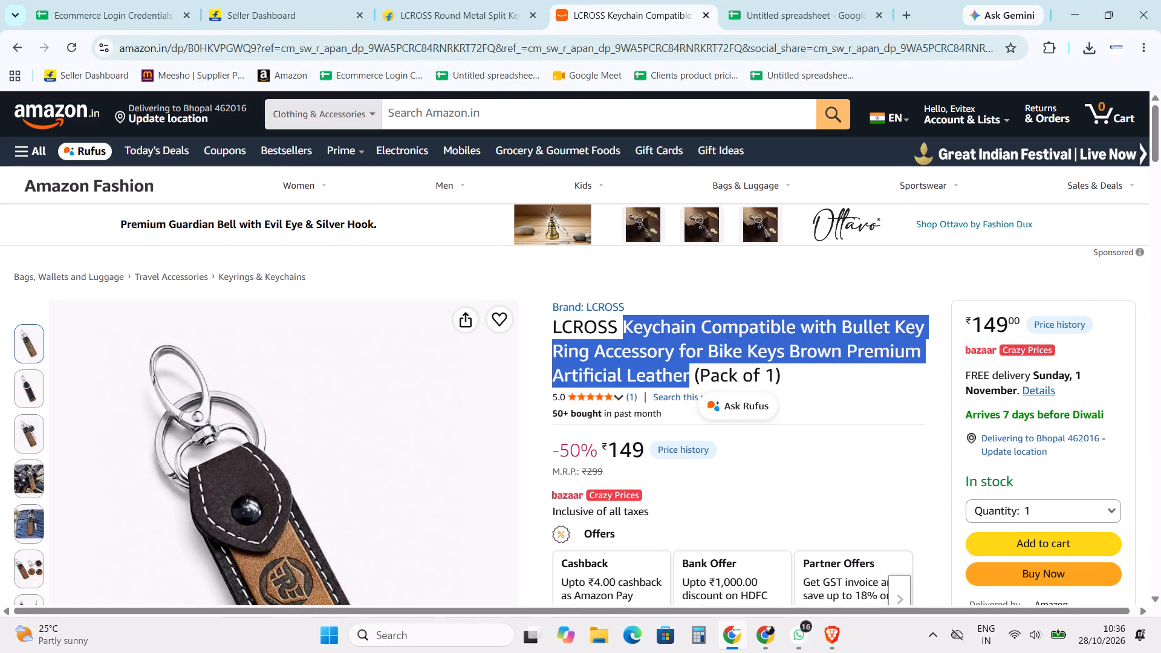
{"action": "key", "text": "ctrl+c"}
{"action": "key", "text": "ctrl+c"}
{"action": "left_click", "coordinate": [732, 0]}
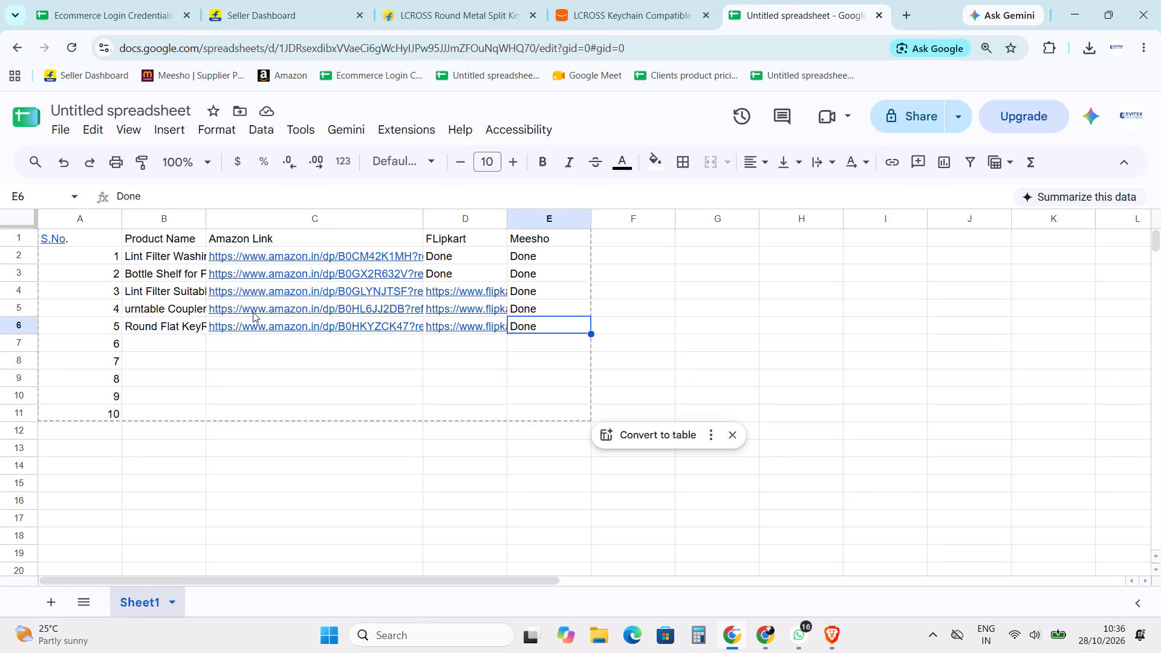
{"action": "left_click", "coordinate": [174, 342]}
{"action": "left_click", "coordinate": [172, 338]}
{"action": "key", "text": "ctrl+v"}
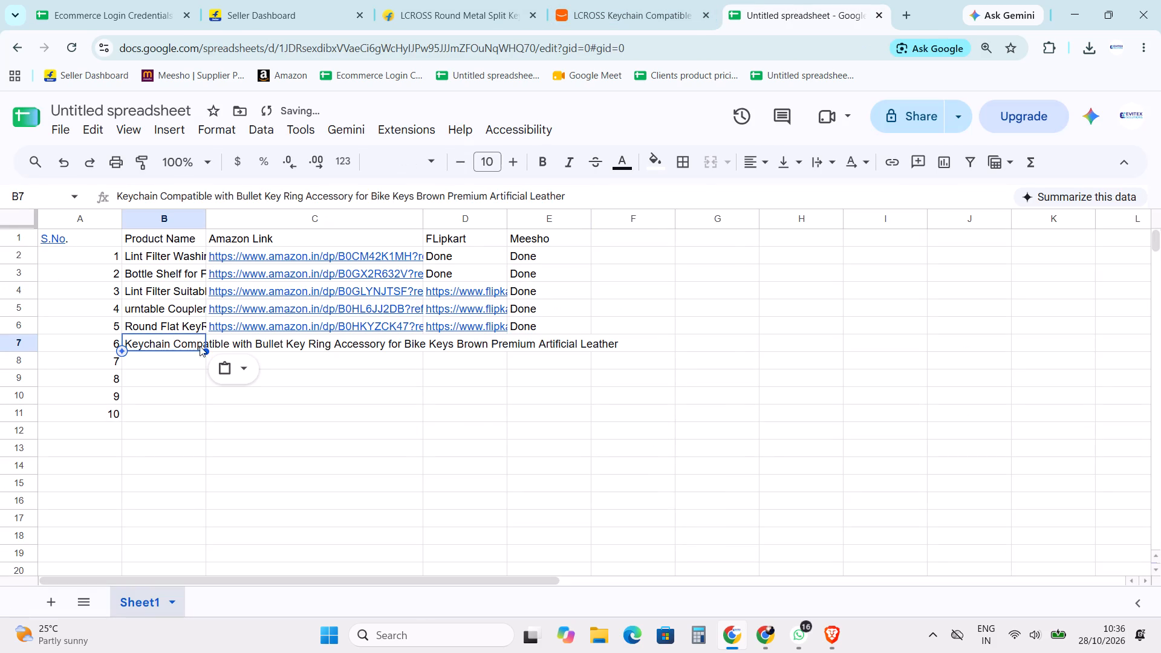
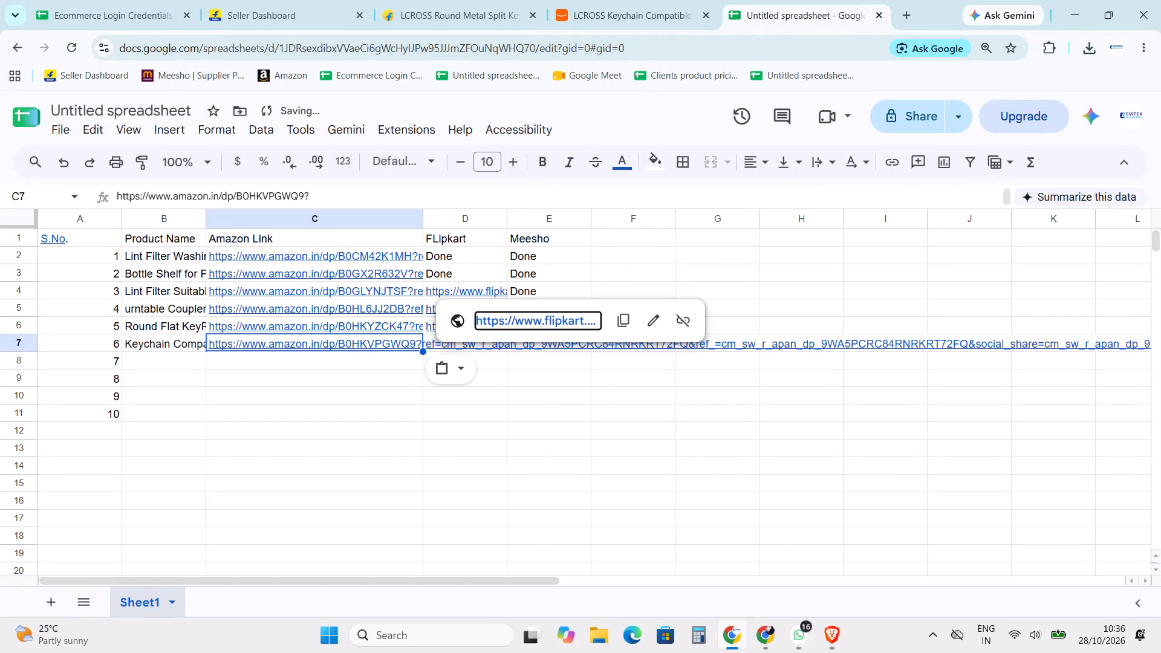
Dismiss the link preview covering the Flipkart and Meesho cells near the S.No. 6 row.
{"action": "key", "text": "Tab"}
{"action": "key", "text": "Escape"}
{"action": "key", "text": "Escape"}
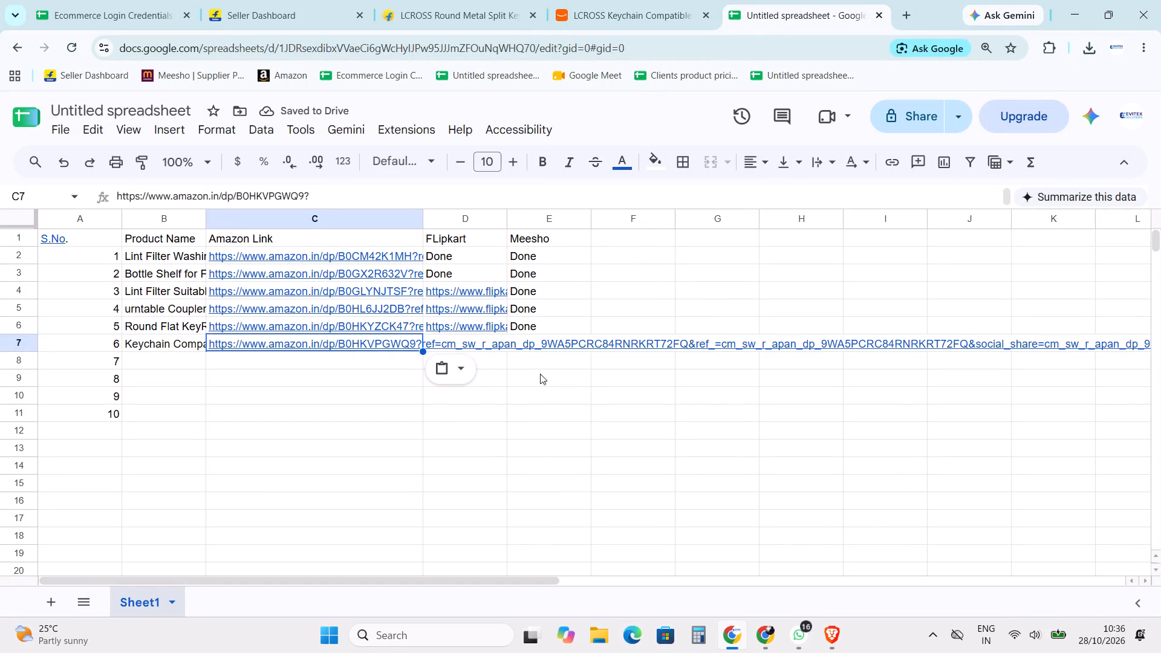
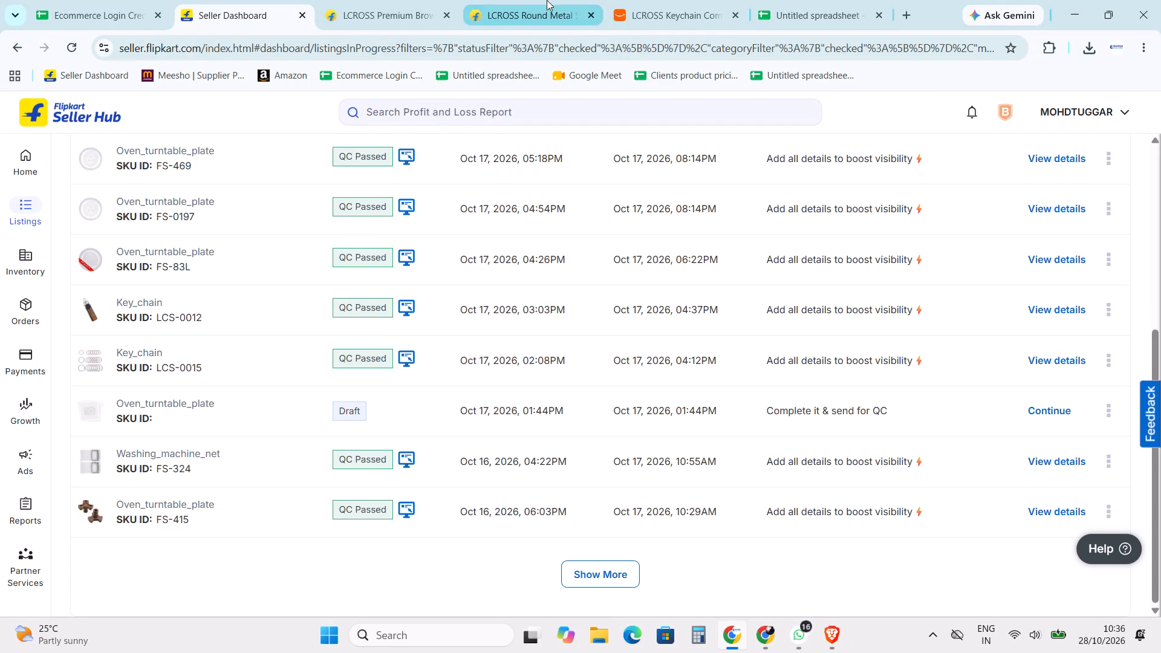
Close the Flipkart product page for the LCROSS Round Metal keychain and switch to the LCROSS Premium Brown key ring page.
{"action": "left_click", "coordinate": [660, 0]}
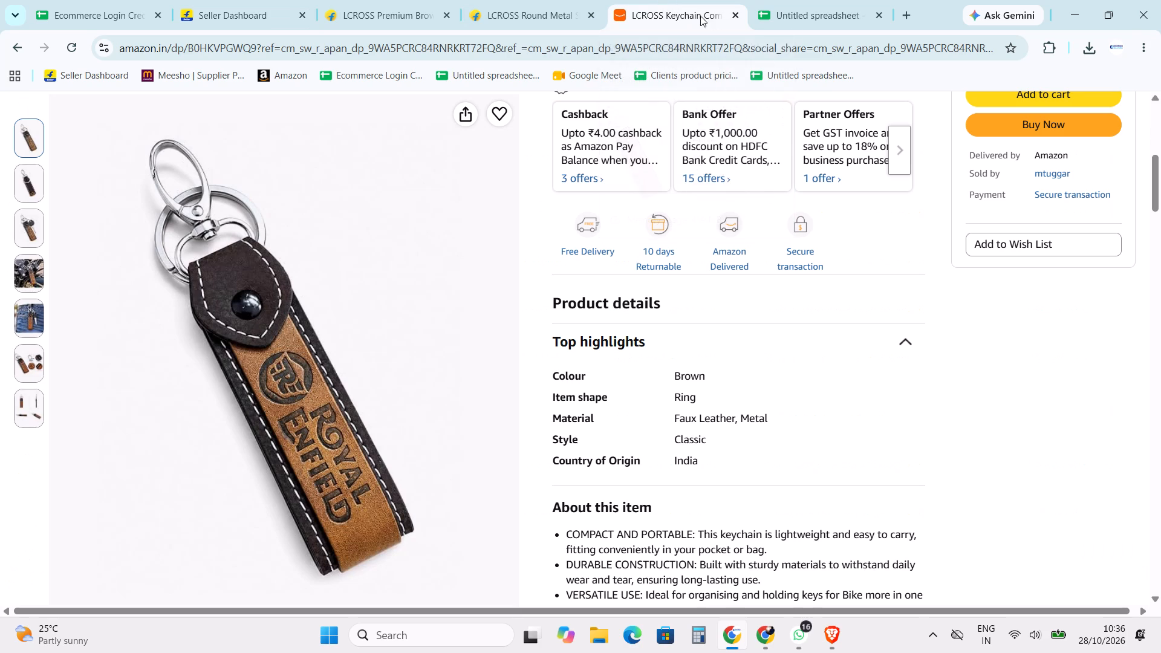
{"action": "left_click", "coordinate": [544, 0]}
{"action": "left_click", "coordinate": [594, 16]}
{"action": "left_click", "coordinate": [392, 0]}
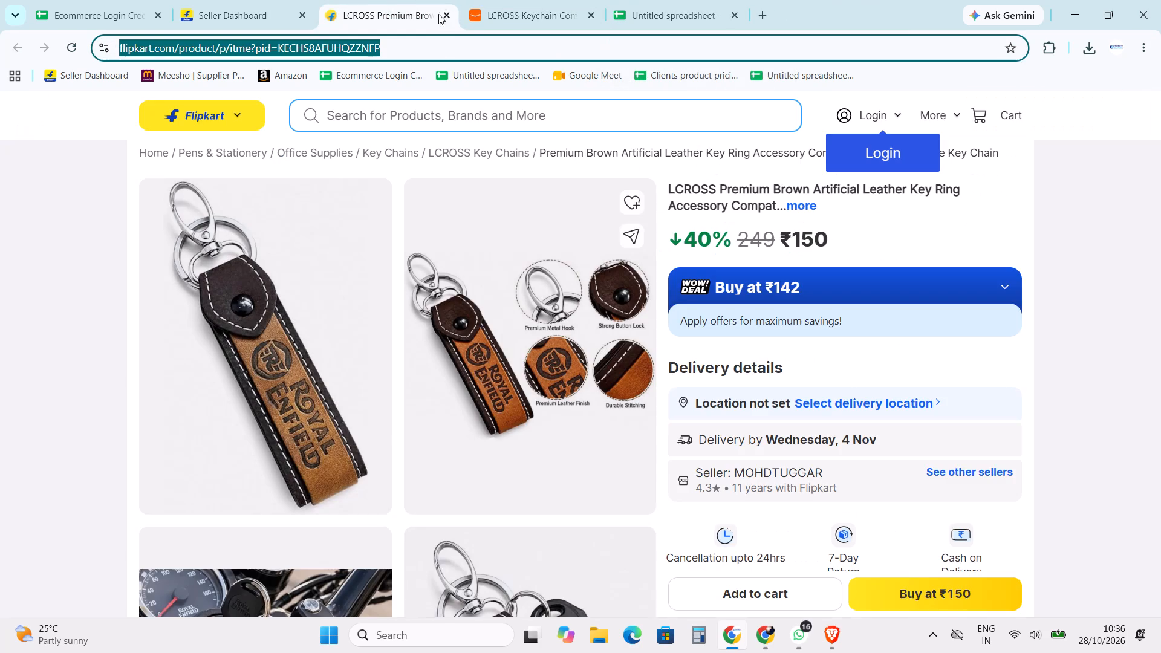
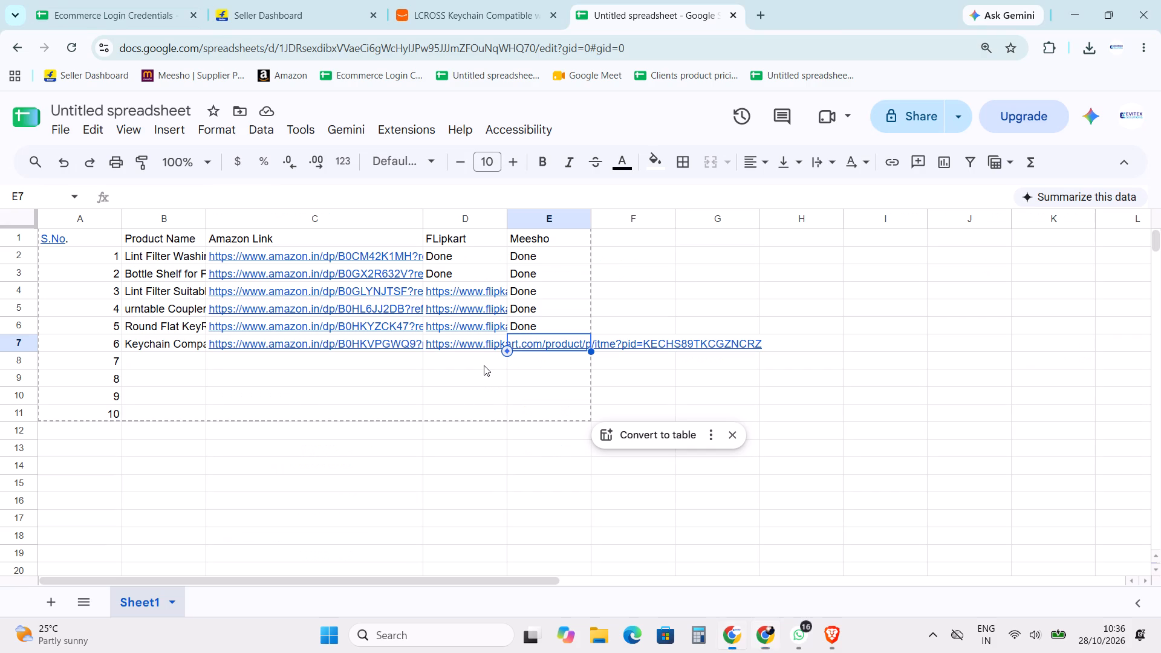
Fill the Done status from the cell above into the Meesho column for product 6, the keychain.
{"action": "key", "text": "ctrl+d"}
{"action": "key", "text": "Left"}
Switch to the Meesho Supplier Panel and examine the lint filter, Fancy Parts and bottle shelf catalogs in the active inventory.
{"action": "key", "text": "alt+Tab"}
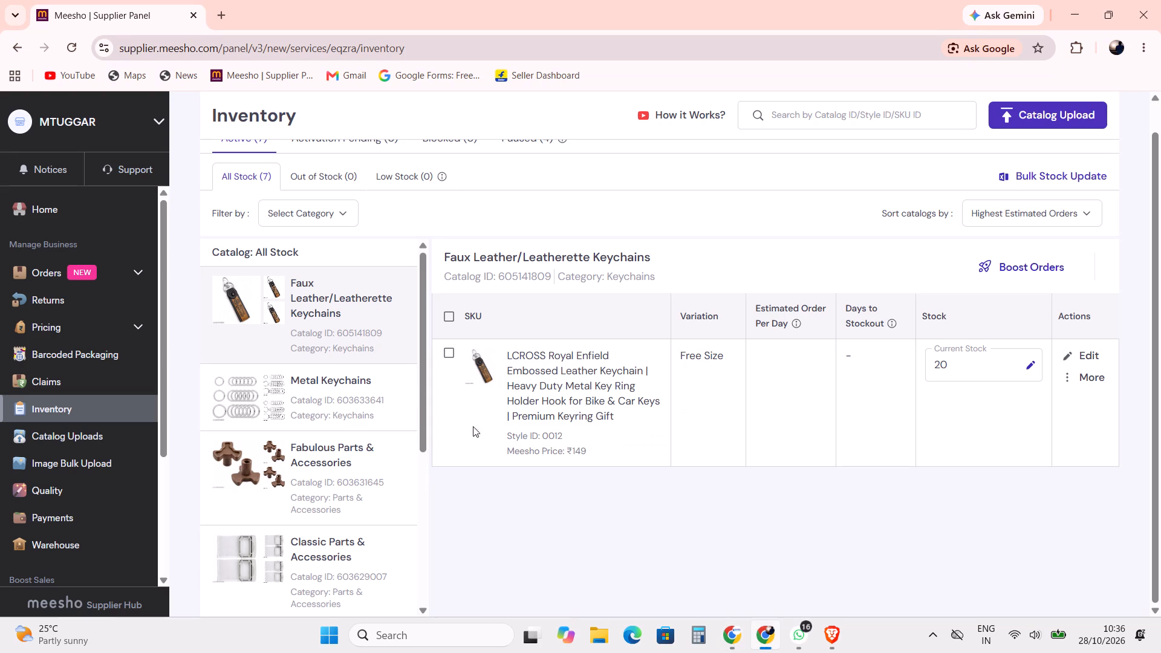
{"action": "scroll", "coordinate": [334, 325], "scroll_direction": "up", "scroll_amount": 7}
{"action": "scroll", "coordinate": [317, 496], "scroll_direction": "down", "scroll_amount": 17}
{"action": "left_click", "coordinate": [323, 574]}
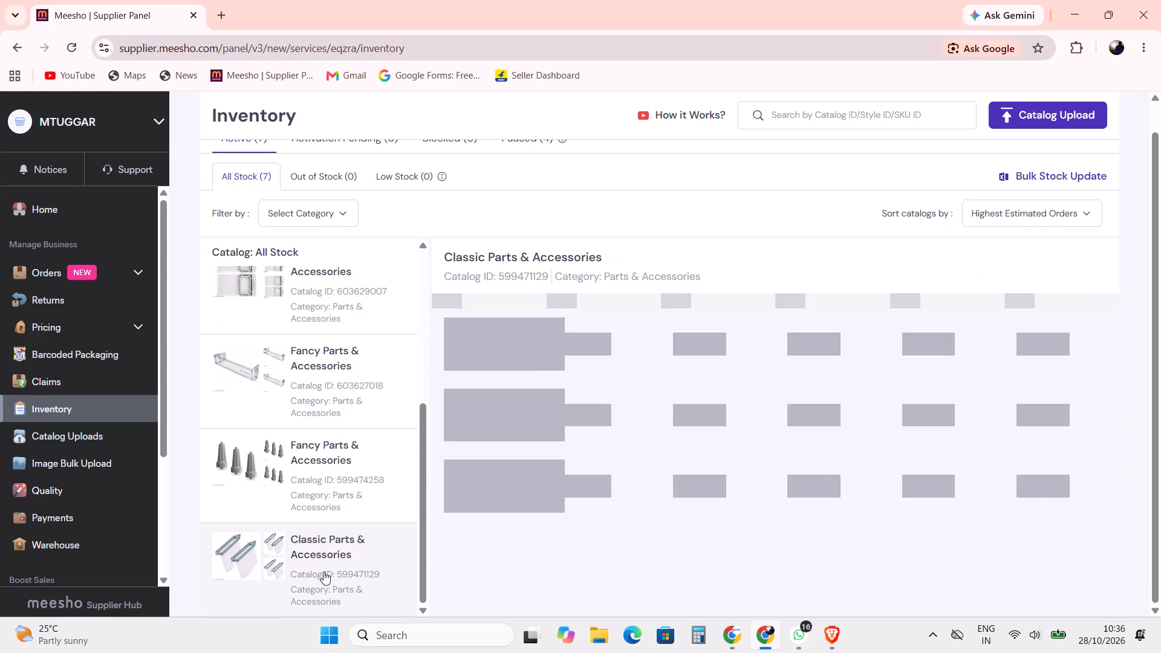
{"action": "scroll", "coordinate": [324, 571], "scroll_direction": "down", "scroll_amount": 12}
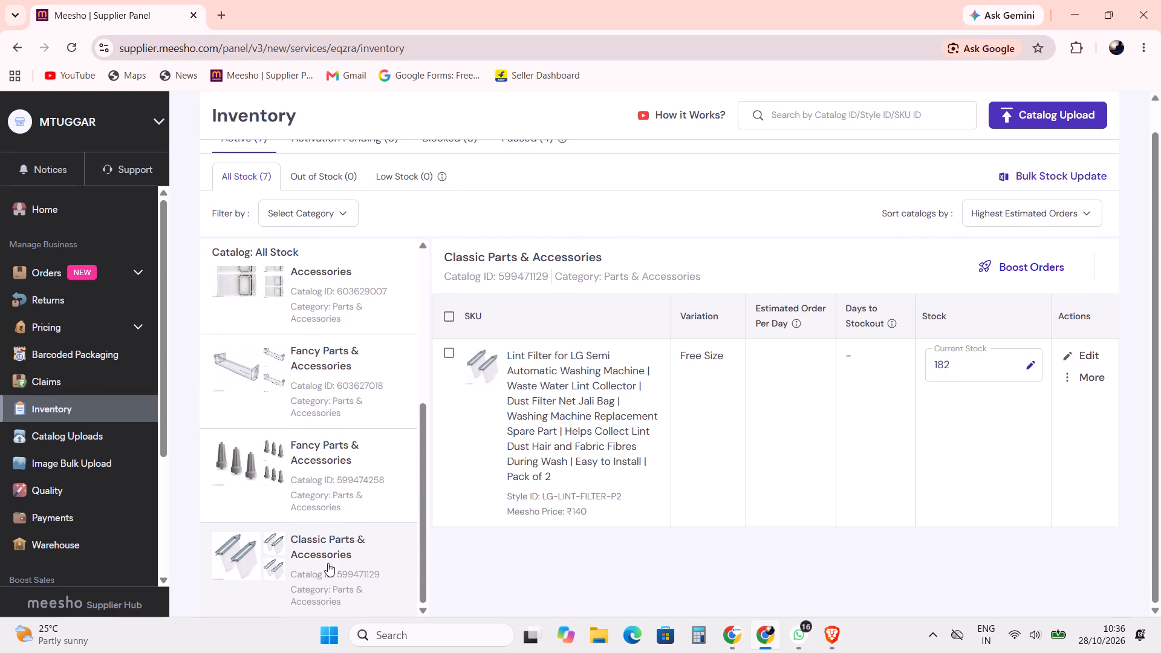
{"action": "left_click", "coordinate": [331, 476]}
{"action": "left_click", "coordinate": [326, 394]}
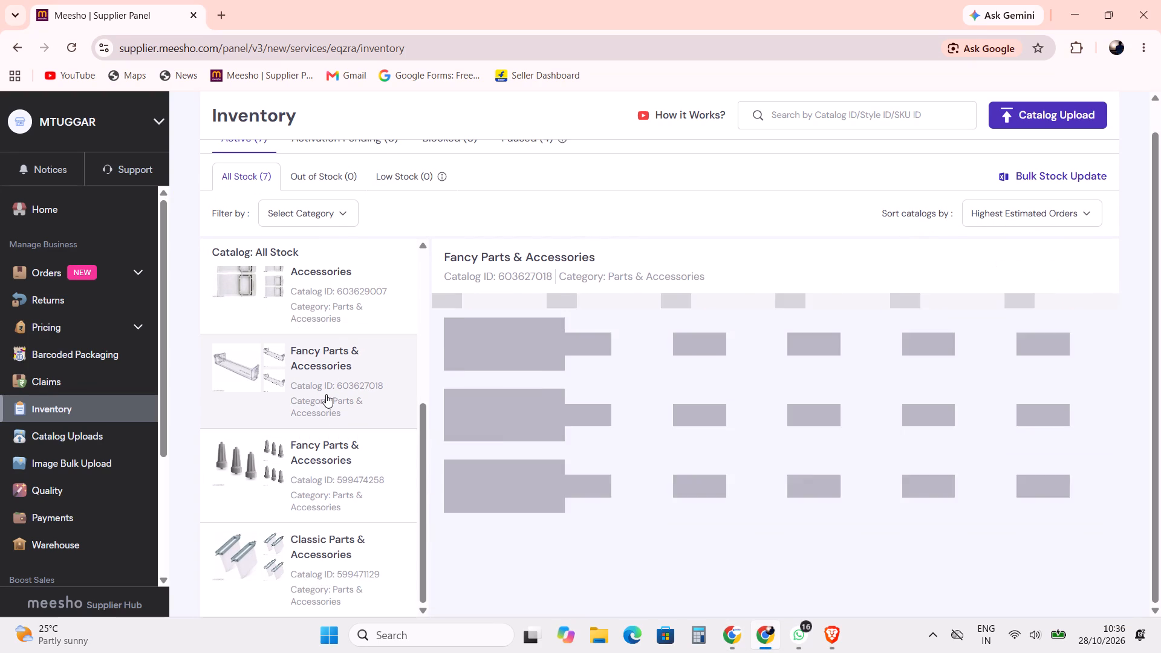
Open the Meesho orders and review the products listed under Ready to Ship.
{"action": "left_click", "coordinate": [92, 275]}
{"action": "scroll", "coordinate": [417, 294], "scroll_direction": "down", "scroll_amount": 5}
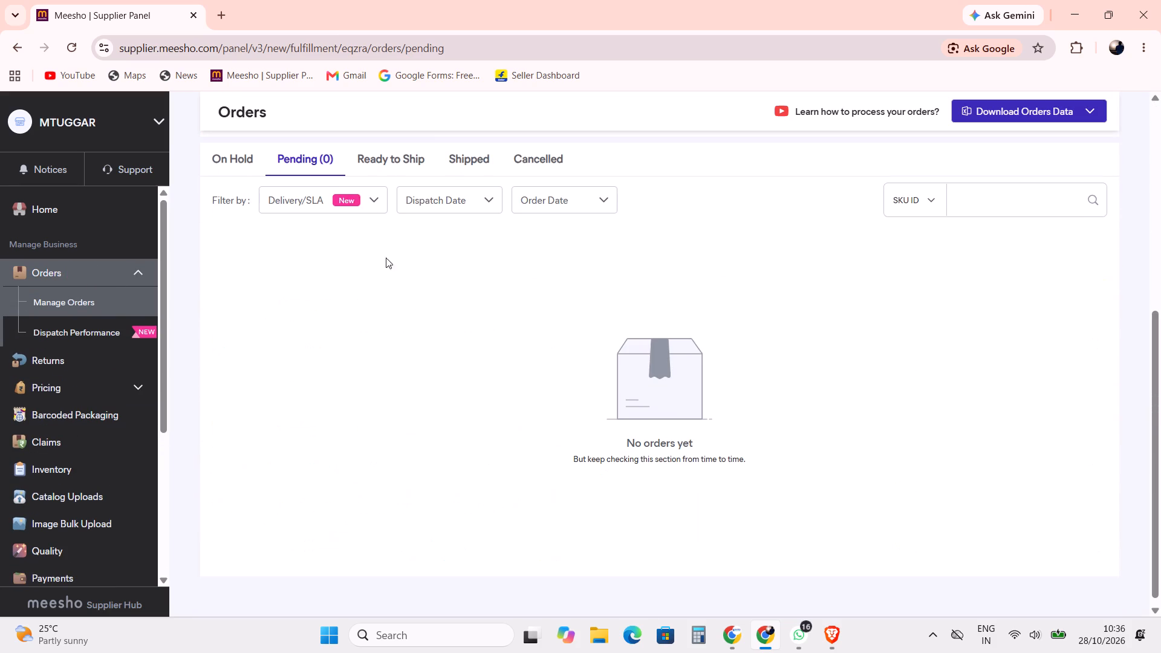
{"action": "left_click", "coordinate": [376, 157]}
{"action": "scroll", "coordinate": [494, 292], "scroll_direction": "down", "scroll_amount": 6}
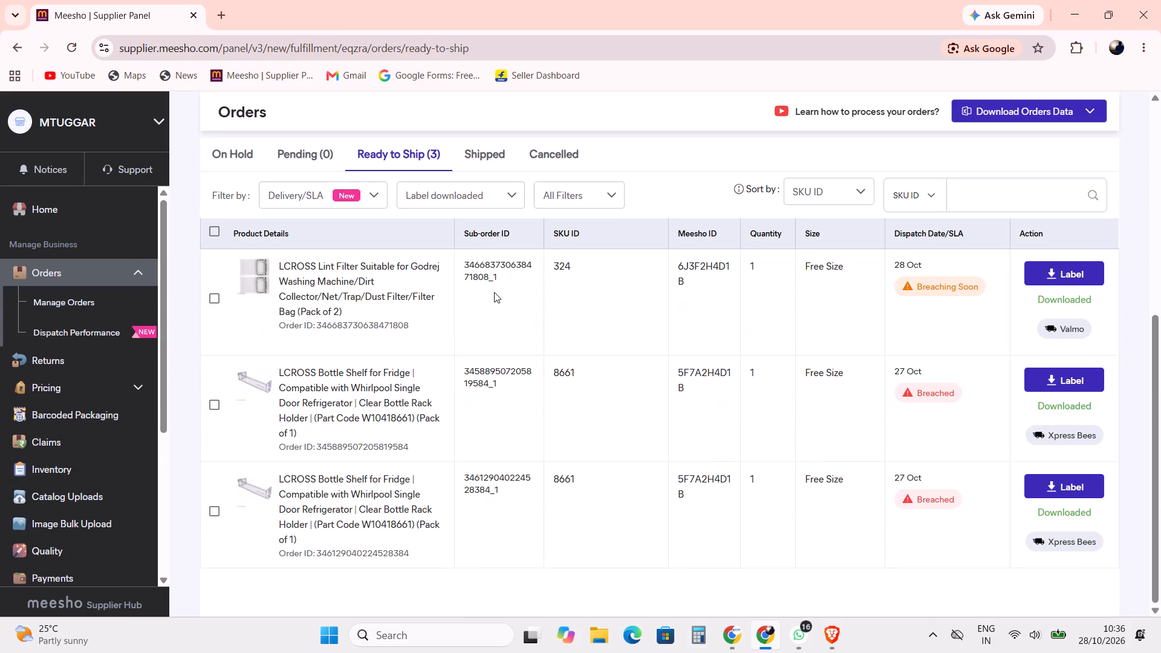
{"action": "scroll", "coordinate": [458, 365], "scroll_direction": "down", "scroll_amount": 17}
Return to the Meesho inventory and look over the active catalog list.
{"action": "left_click", "coordinate": [85, 468]}
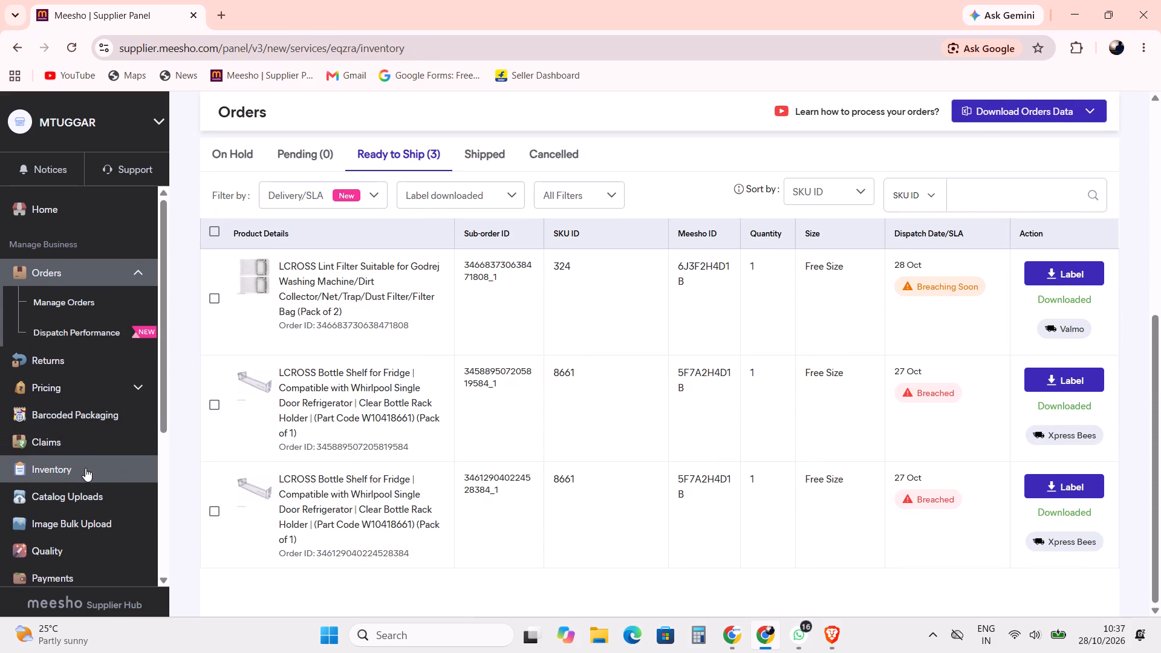
{"action": "scroll", "coordinate": [253, 423], "scroll_direction": "down", "scroll_amount": 14}
{"action": "scroll", "coordinate": [280, 467], "scroll_direction": "up", "scroll_amount": 10}
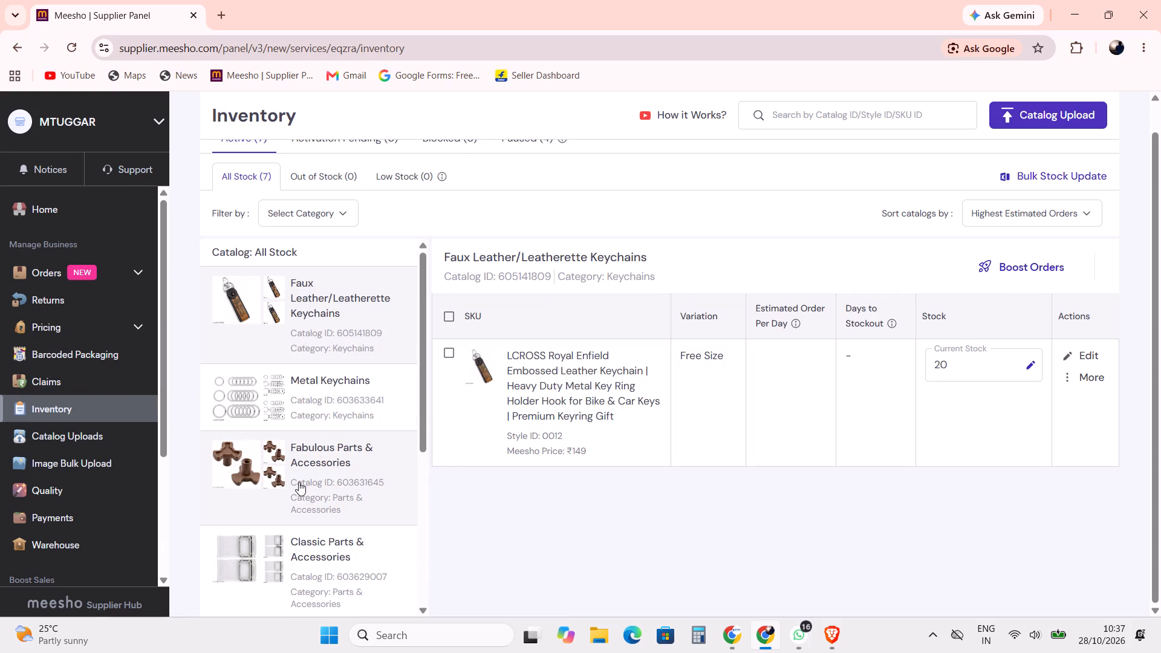
Go back to the tracker spreadsheet and select the empty Product Name cell for serial number 7, rechecking the Meesho inventory.
{"action": "key", "text": "alt+Tab"}
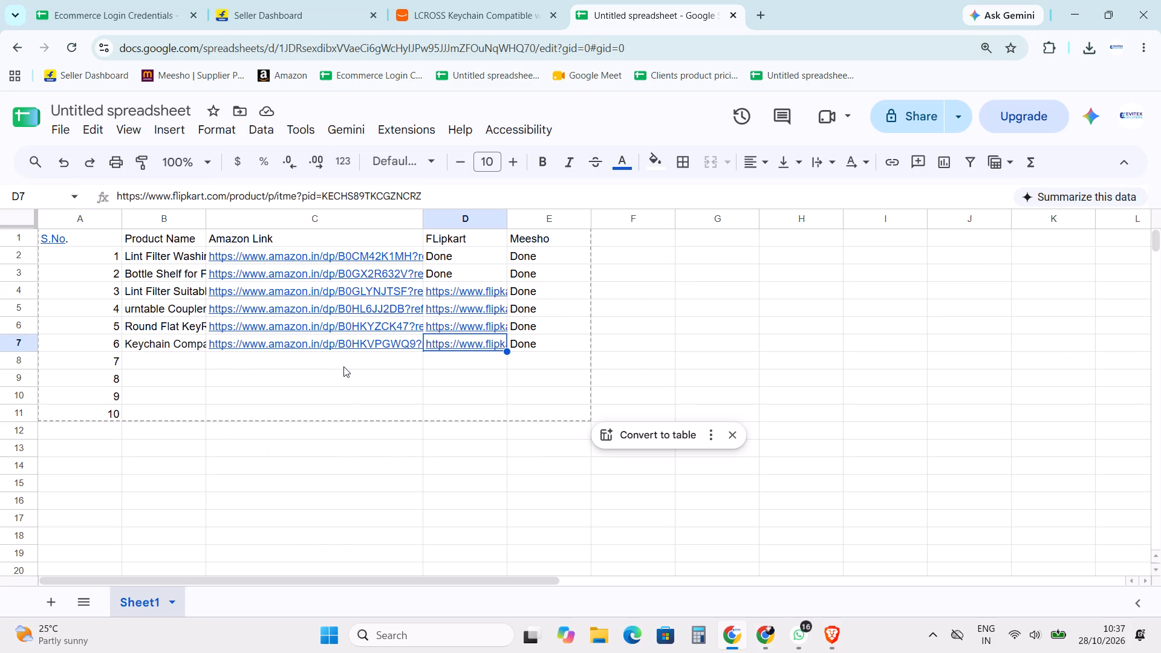
{"action": "key", "text": "Left"}
{"action": "key", "text": "Left"}
{"action": "key", "text": "Down"}
{"action": "key", "text": "alt+Tab"}
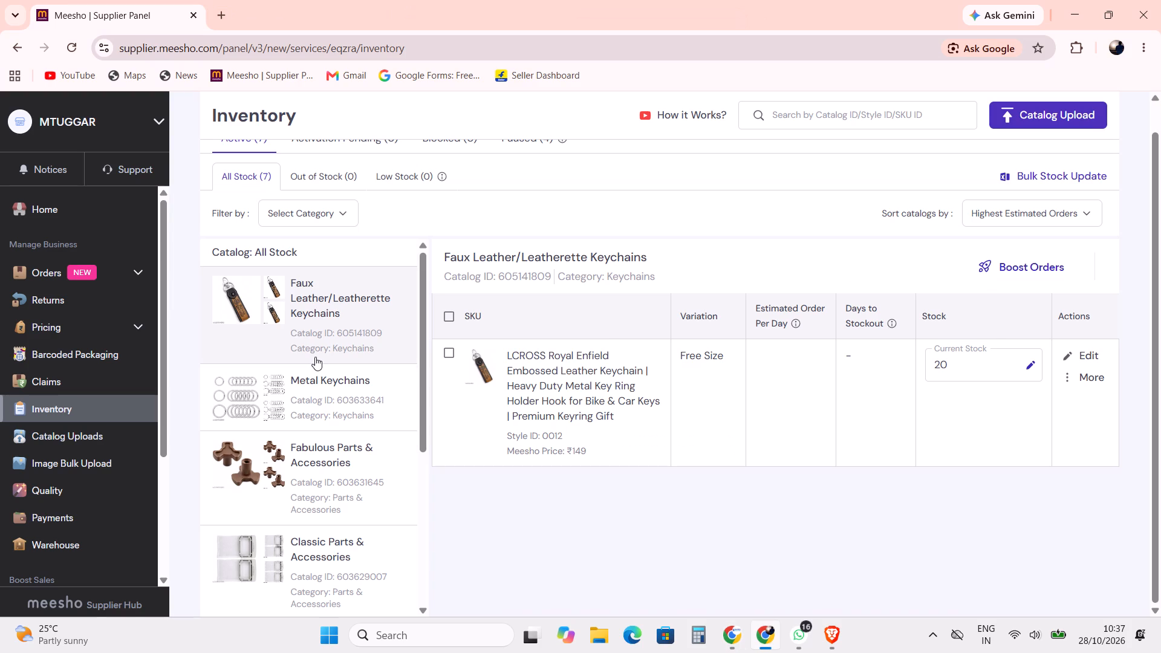
{"action": "key", "text": "alt+Tab"}
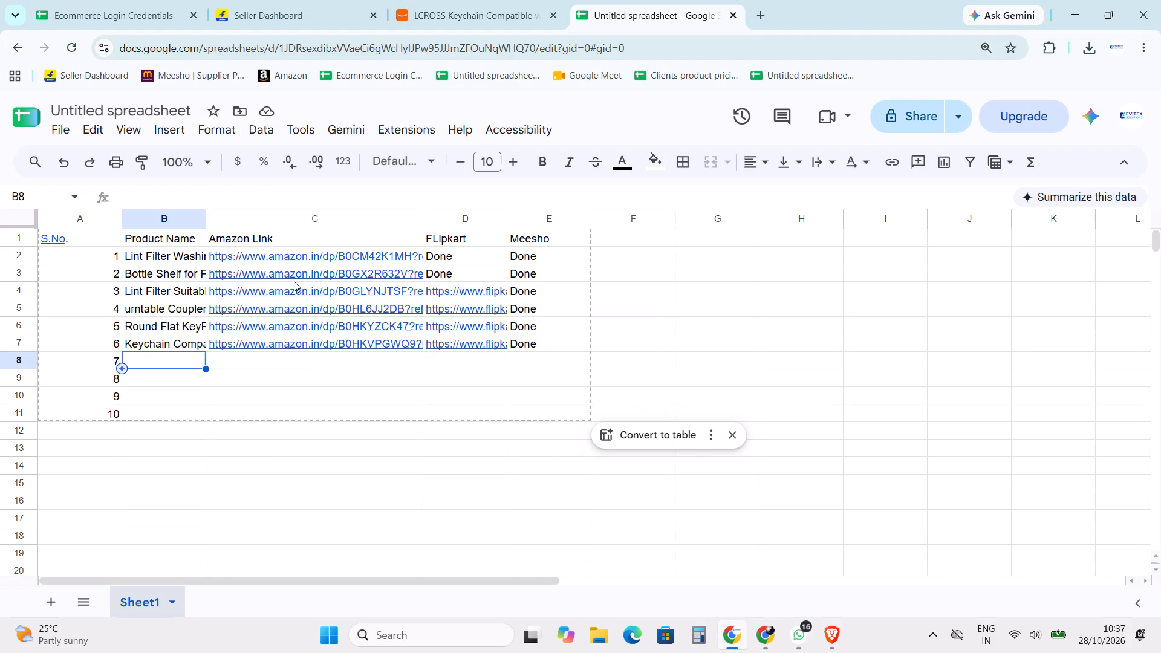
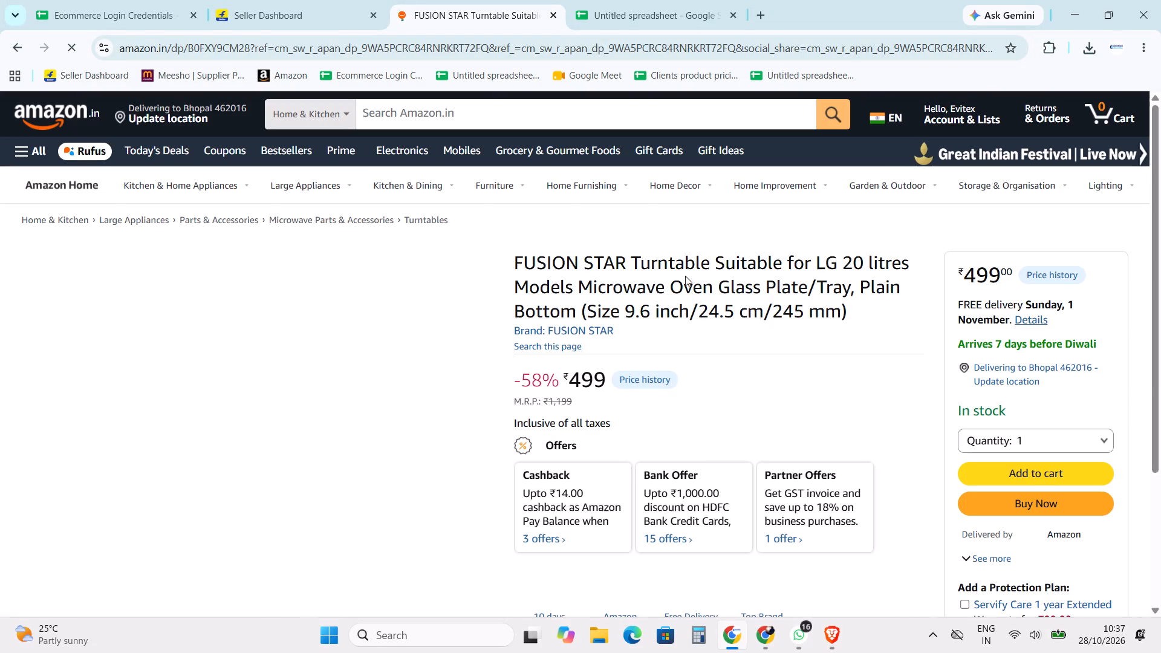
Look over the Amazon product page for the FUSION STAR microwave glass turntable suitable for LG 20 litre models.
{"action": "scroll", "coordinate": [554, 290], "scroll_direction": "down", "scroll_amount": 12}
{"action": "scroll", "coordinate": [562, 291], "scroll_direction": "up", "scroll_amount": 20}
{"action": "scroll", "coordinate": [562, 291], "scroll_direction": "up", "scroll_amount": 7}
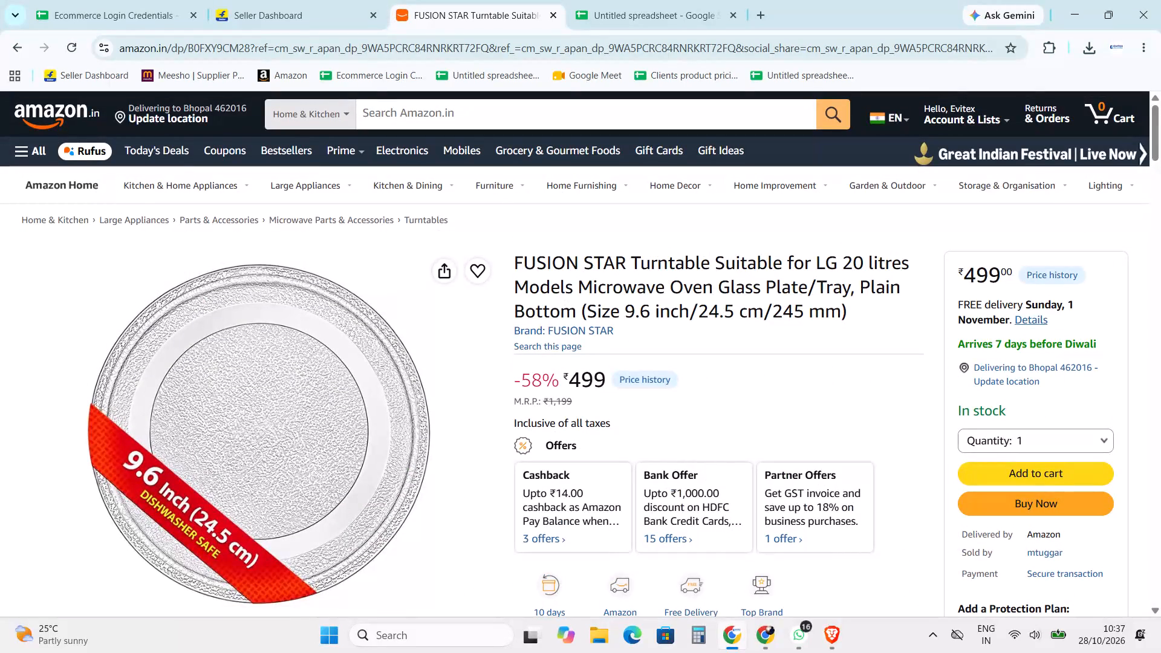
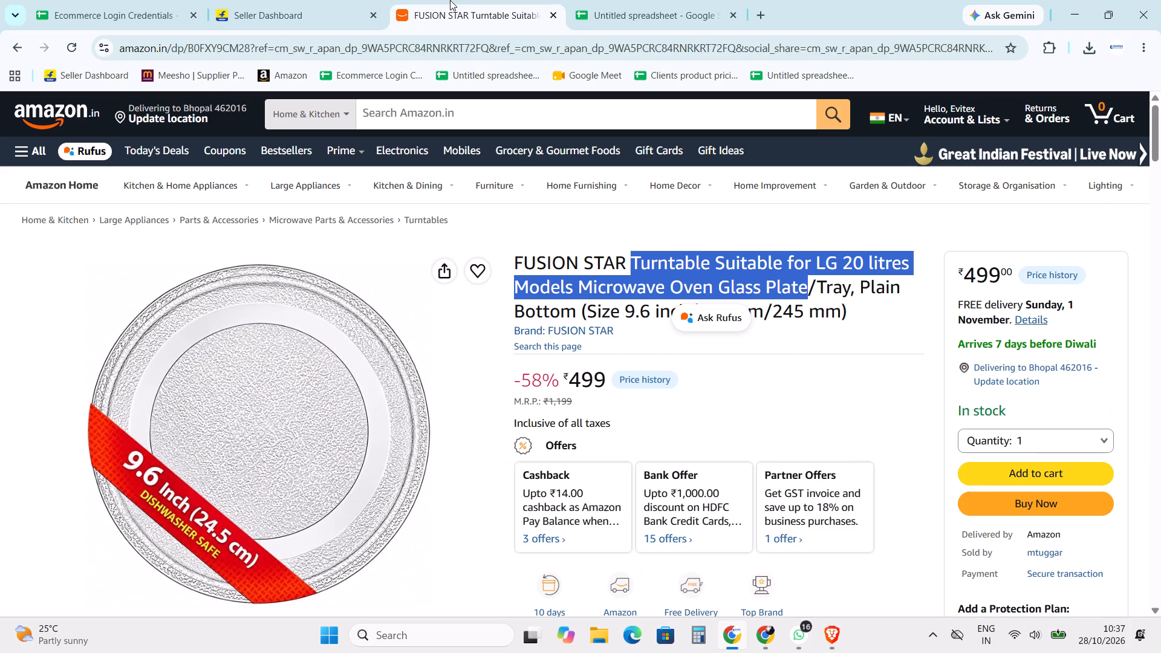
Copy the live Flipkart product page link for SKU FS-83L into the Flipkart column of the spreadsheet's S.No. 7 row.
{"action": "left_click", "coordinate": [324, 0]}
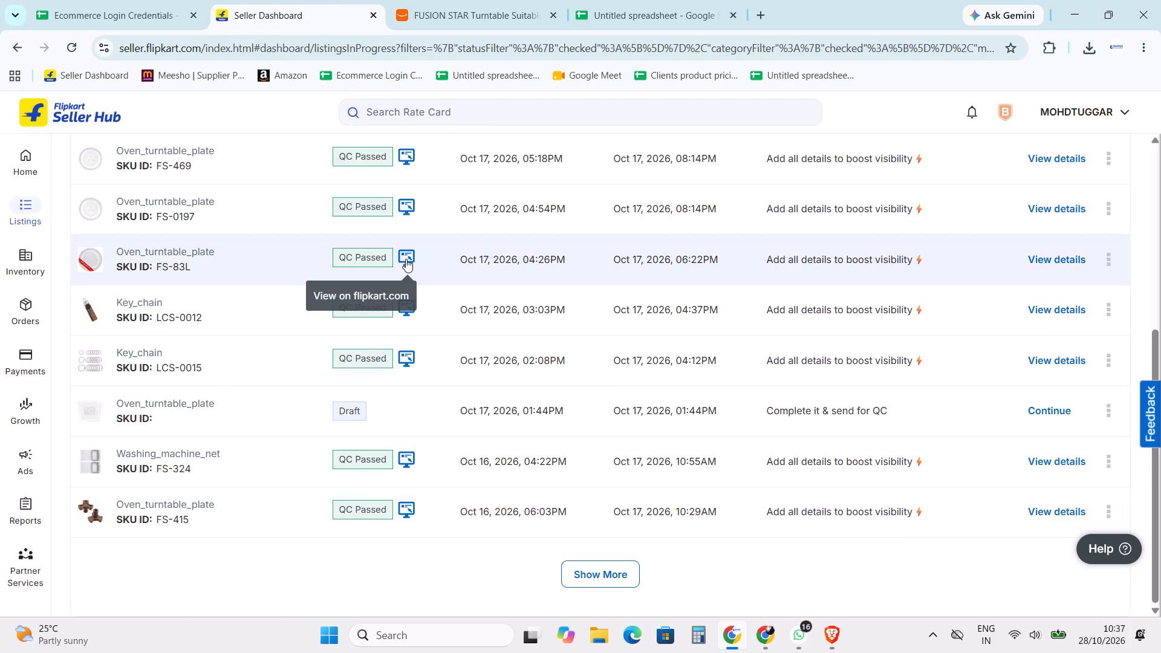
{"action": "left_click", "coordinate": [406, 259]}
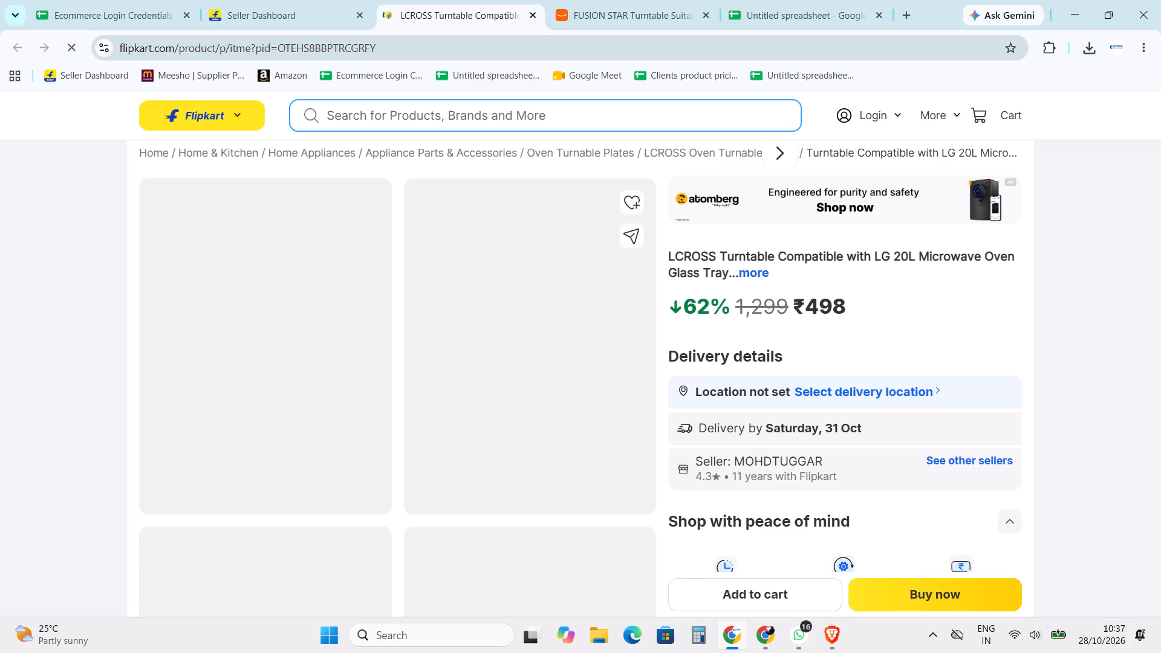
{"action": "left_click", "coordinate": [439, 50]}
{"action": "key", "text": "ctrl+c"}
{"action": "key", "text": "ctrl+c"}
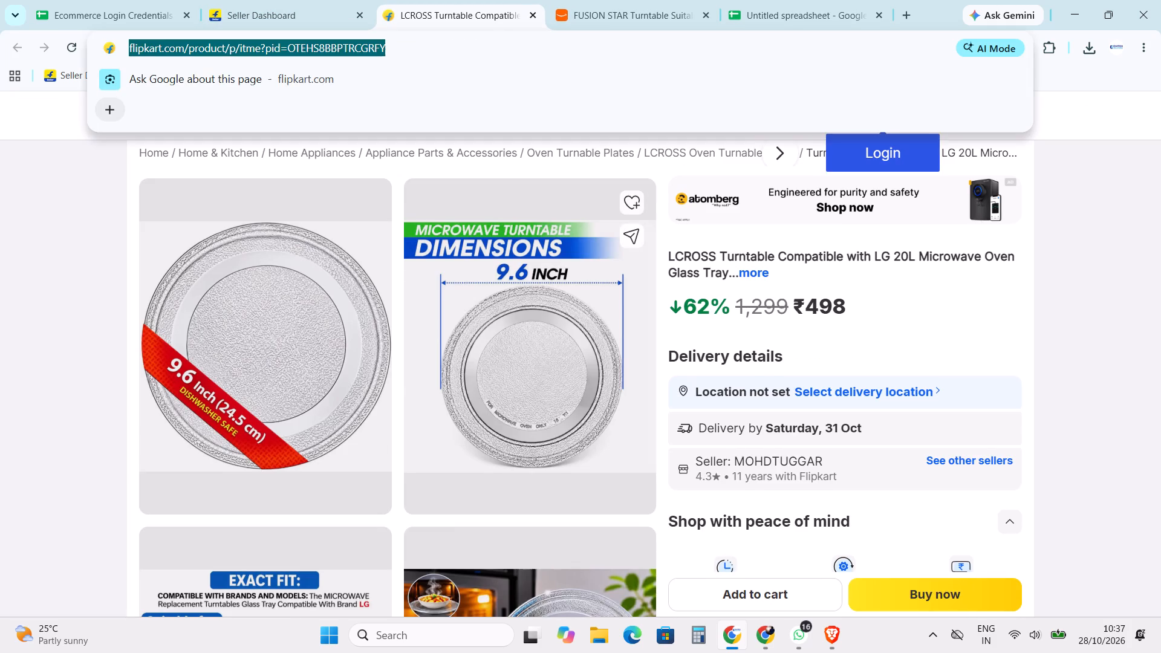
{"action": "left_click", "coordinate": [753, 271]}
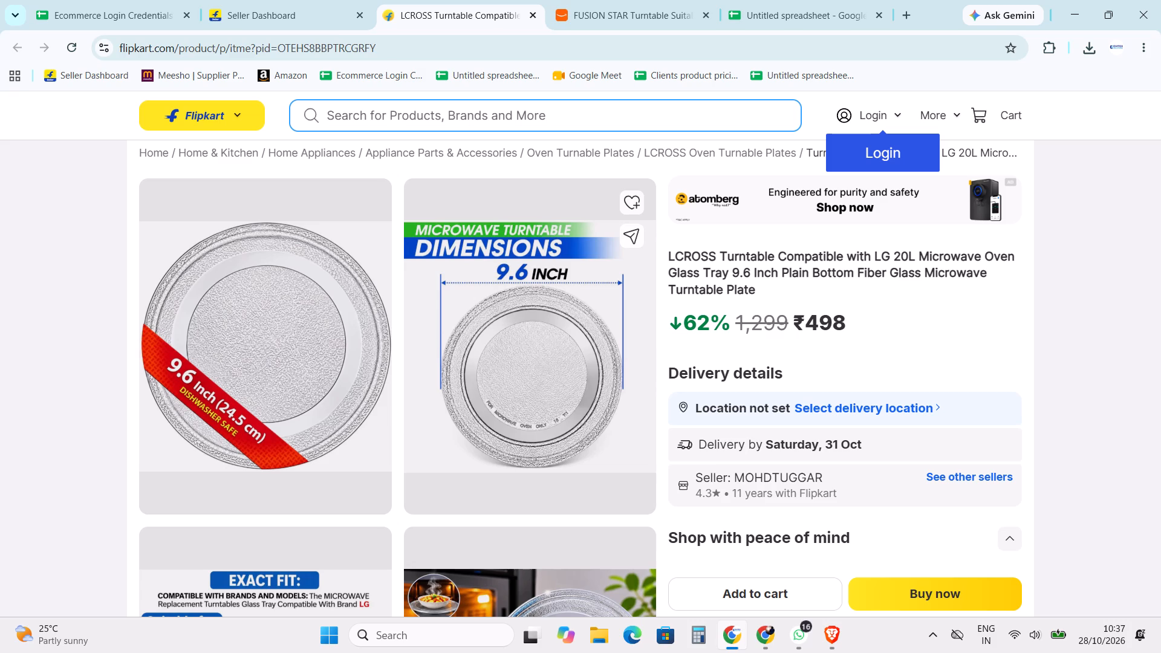
{"action": "left_click", "coordinate": [777, 0]}
{"action": "key", "text": "Left"}
{"action": "key", "text": "Left"}
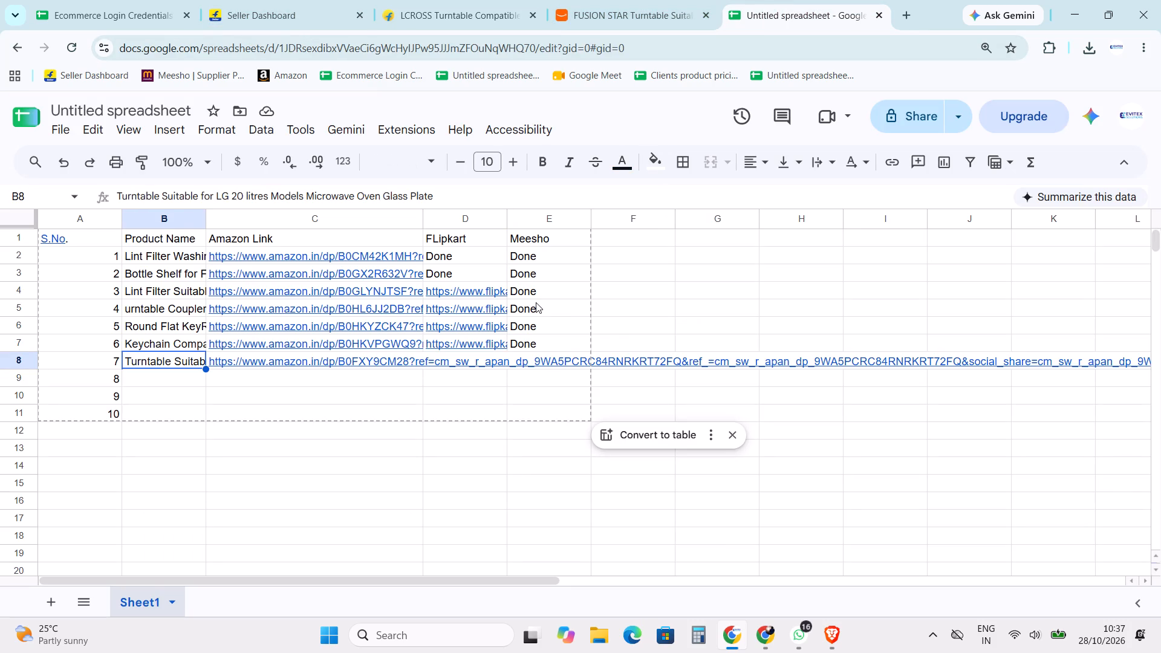
{"action": "key", "text": "Right"}
{"action": "key", "text": "Right"}
{"action": "key", "text": "ctrl+v"}
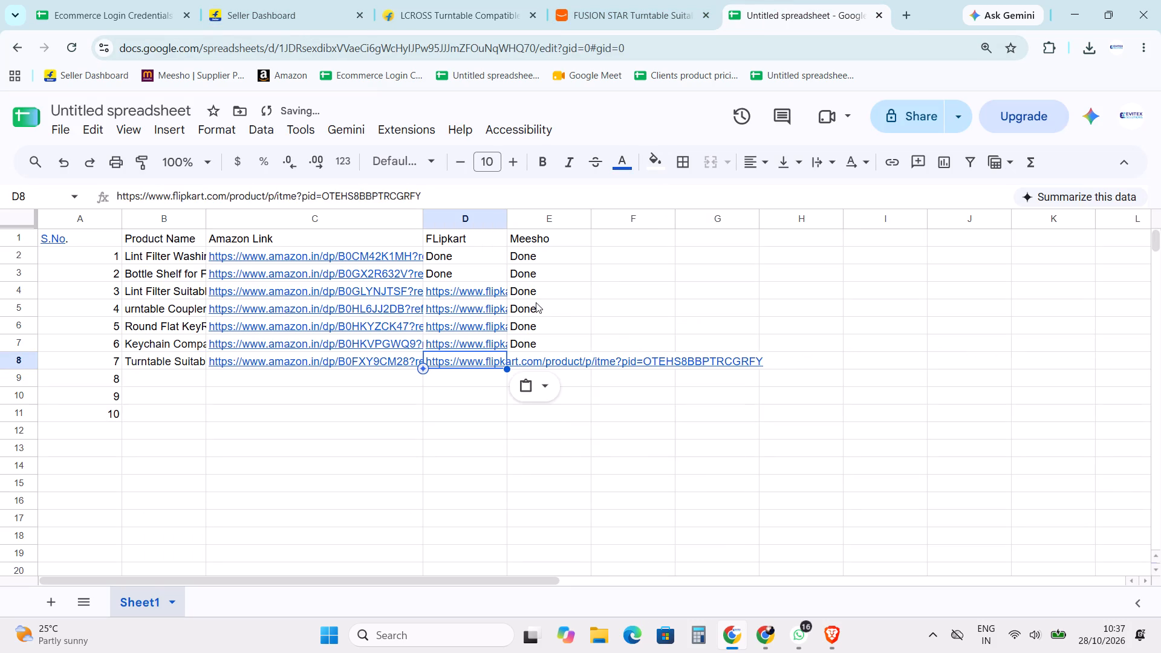
{"action": "key", "text": "Right"}
Switch to the Meesho Supplier Panel, open the Microwave Ovens draft among the single catalog uploads and review its details.
{"action": "key", "text": "alt+Tab"}
{"action": "key", "text": "alt+Tab"}
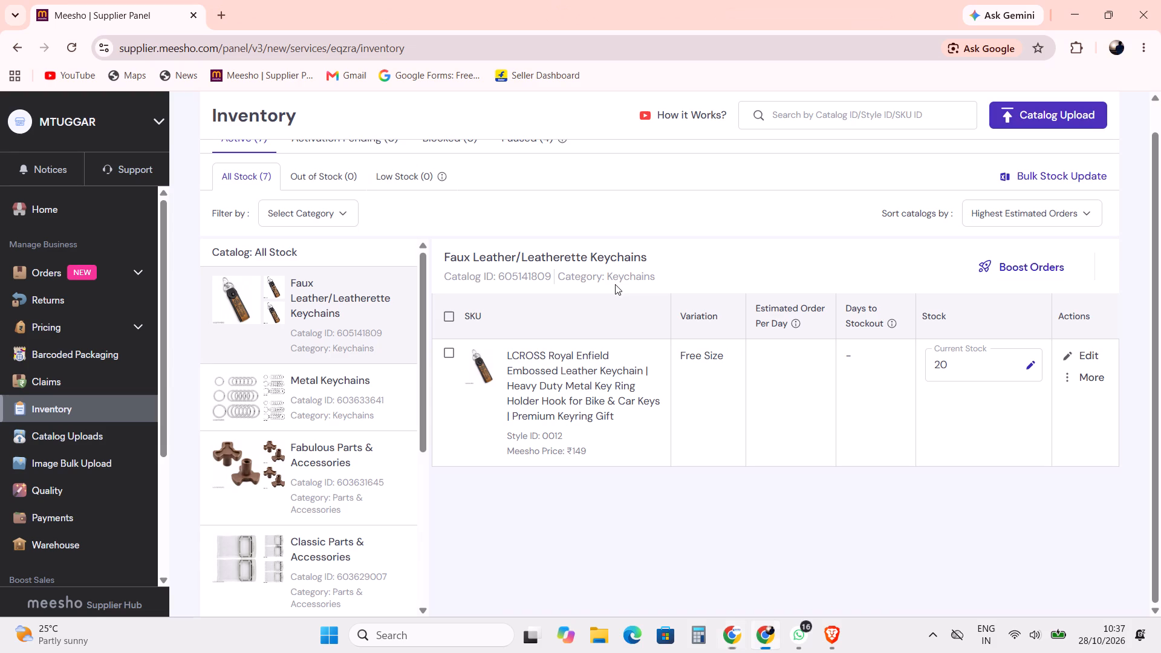
{"action": "scroll", "coordinate": [314, 450], "scroll_direction": "up", "scroll_amount": 5}
{"action": "left_click", "coordinate": [111, 441]}
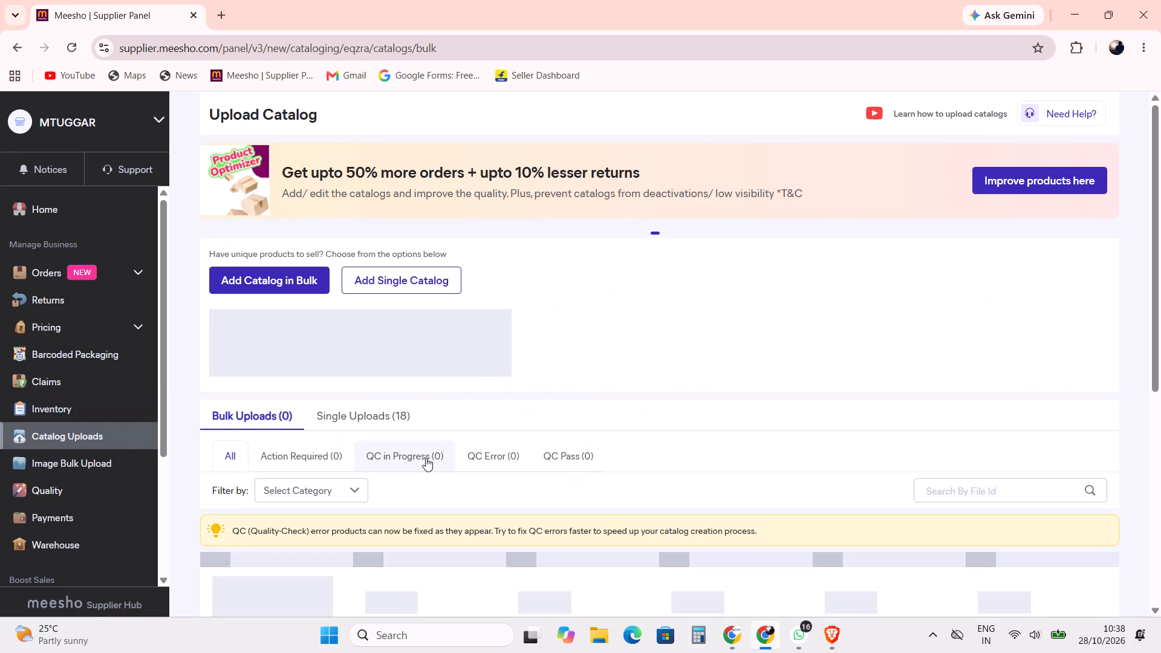
{"action": "left_click", "coordinate": [400, 411]}
{"action": "scroll", "coordinate": [618, 302], "scroll_direction": "down", "scroll_amount": 5}
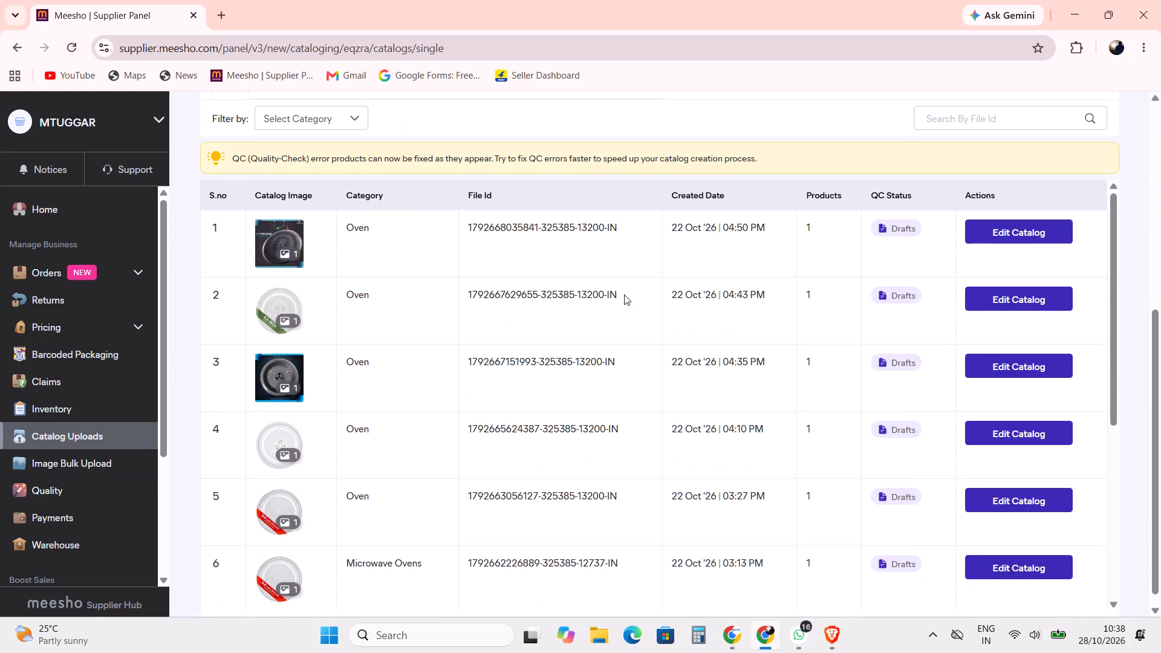
{"action": "scroll", "coordinate": [624, 294], "scroll_direction": "down", "scroll_amount": 2}
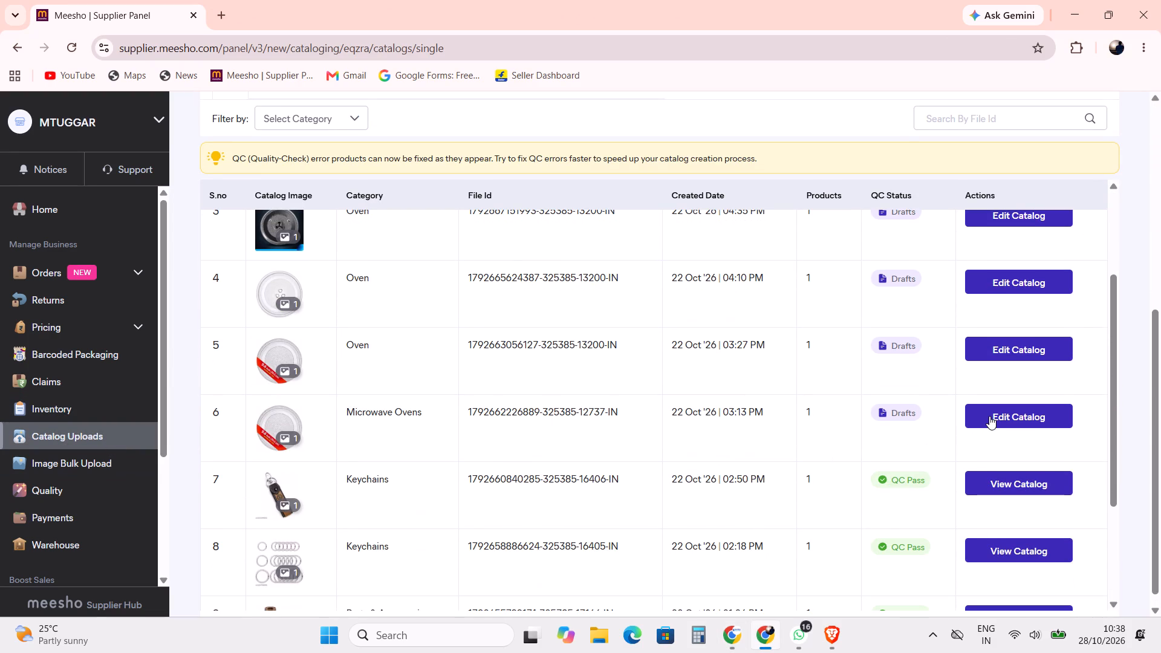
{"action": "left_click", "coordinate": [989, 416]}
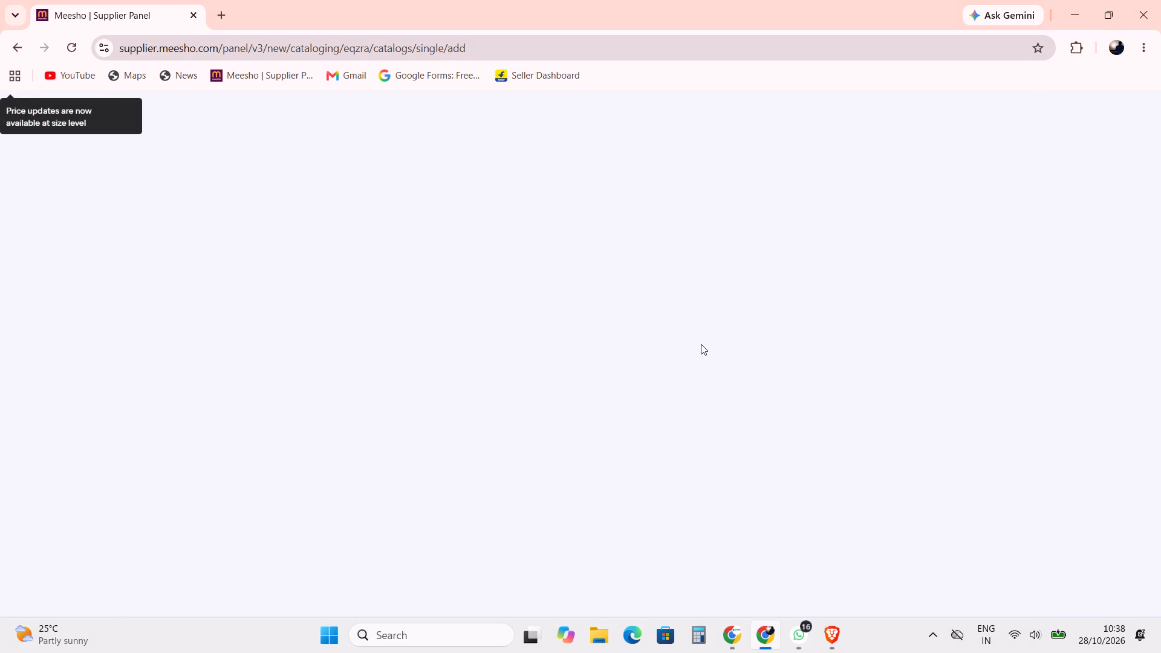
{"action": "scroll", "coordinate": [682, 264], "scroll_direction": "down", "scroll_amount": 7}
{"action": "scroll", "coordinate": [682, 264], "scroll_direction": "down", "scroll_amount": 20}
{"action": "scroll", "coordinate": [682, 264], "scroll_direction": "down", "scroll_amount": 4}
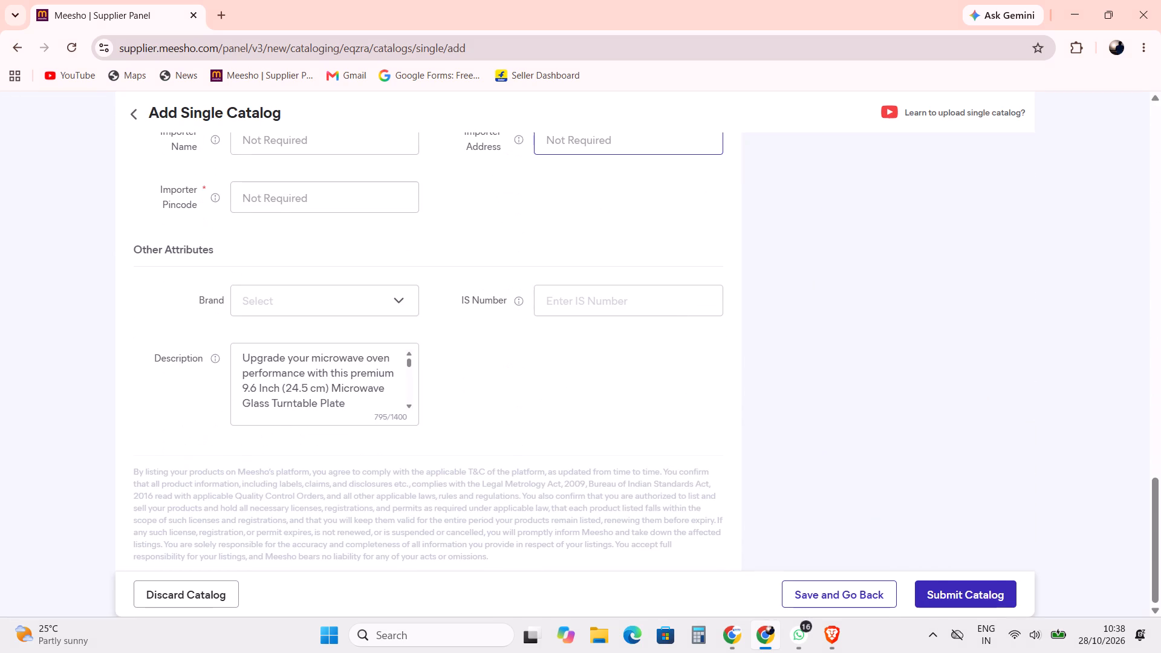
{"action": "scroll", "coordinate": [678, 307], "scroll_direction": "down", "scroll_amount": 3}
{"action": "scroll", "coordinate": [671, 409], "scroll_direction": "up", "scroll_amount": 15}
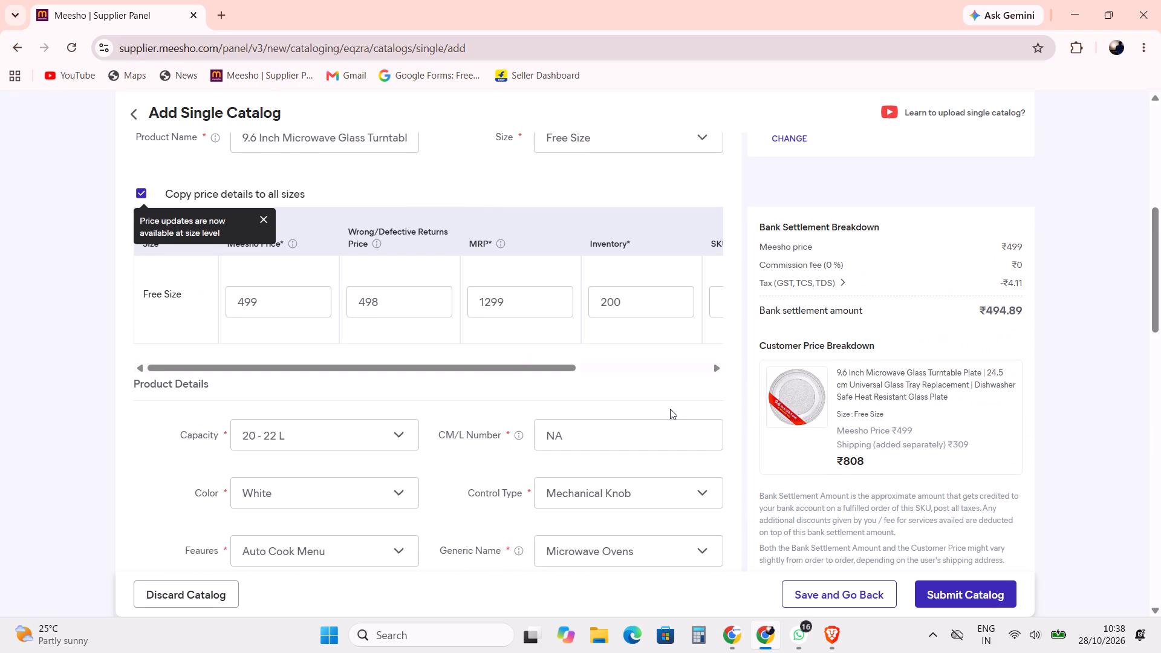
Switch back to the Flipkart Seller Hub and look through the oven turntable plate listings.
{"action": "key", "text": "alt+Tab"}
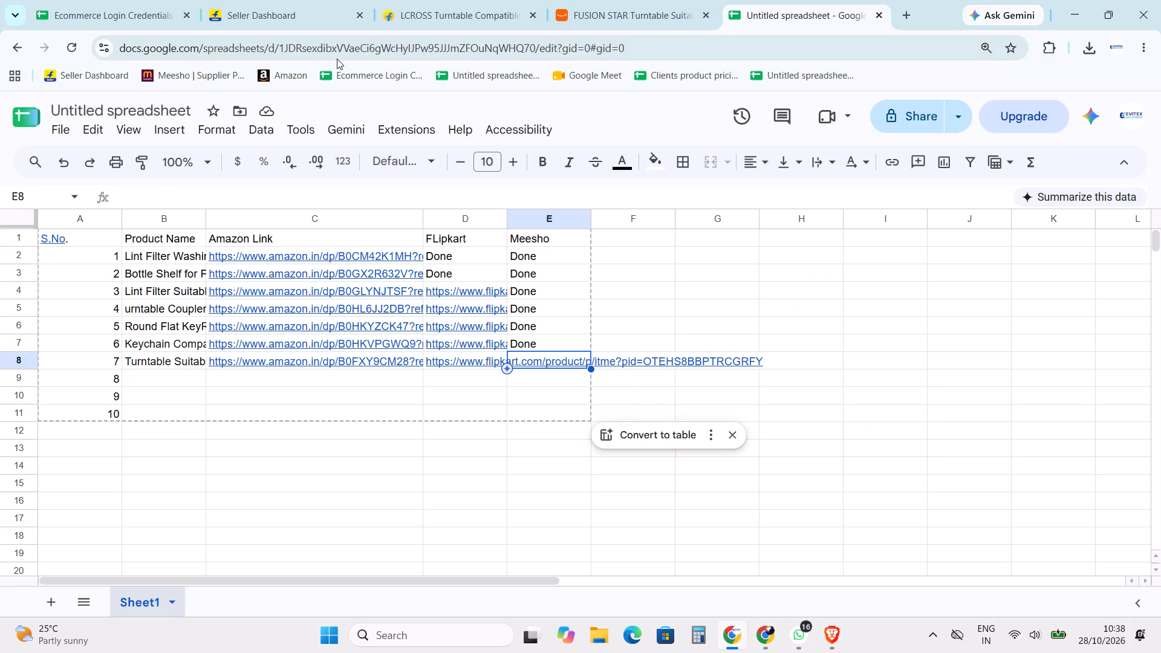
{"action": "left_click", "coordinate": [303, 0]}
{"action": "scroll", "coordinate": [349, 284], "scroll_direction": "up", "scroll_amount": 2}
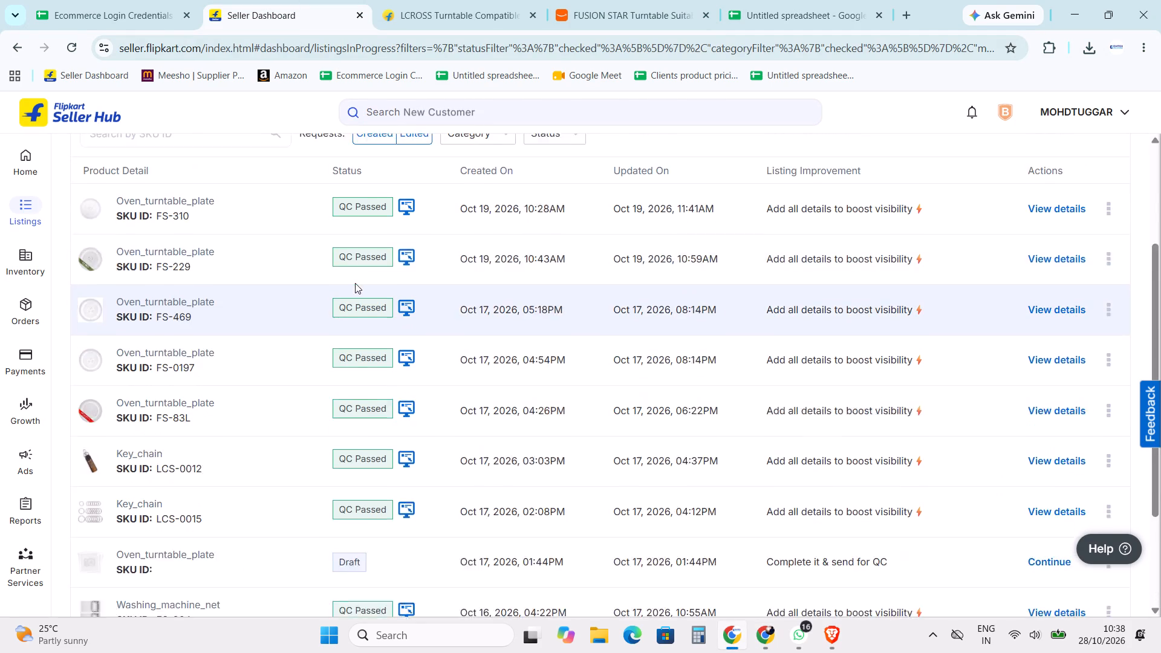
{"action": "scroll", "coordinate": [355, 283], "scroll_direction": "up", "scroll_amount": 1}
{"action": "scroll", "coordinate": [358, 271], "scroll_direction": "down", "scroll_amount": 2}
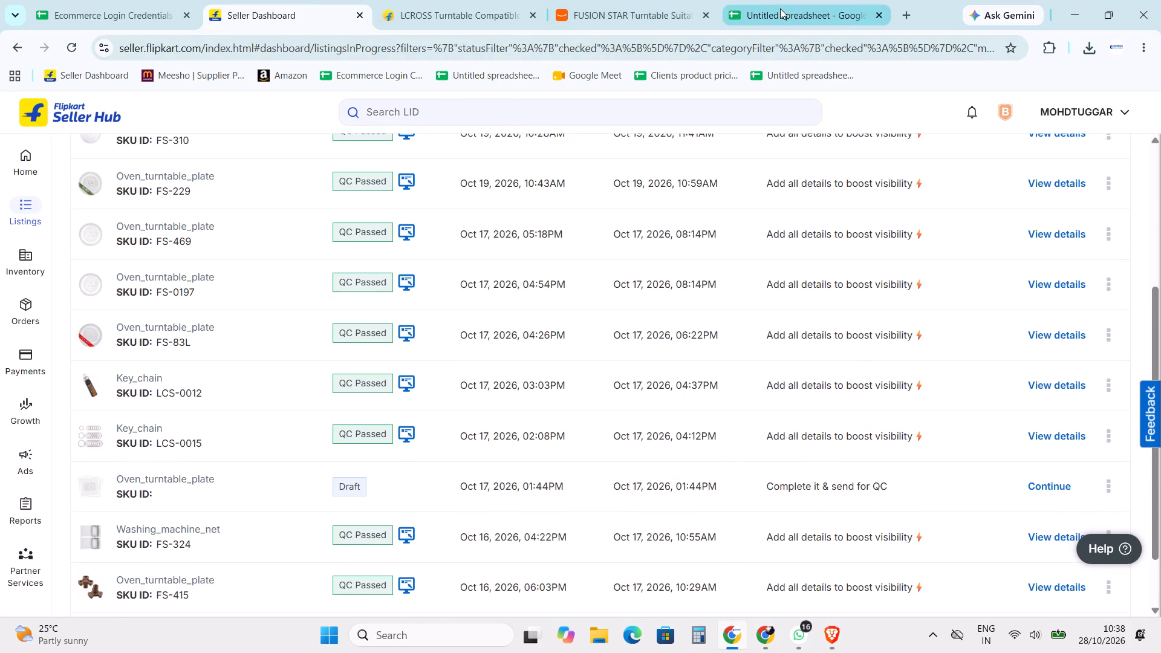
Return to Meesho's single uploads, examine the Oven draft created 22 Oct at 03:27 PM, and go back to the list.
{"action": "key", "text": "alt+Tab"}
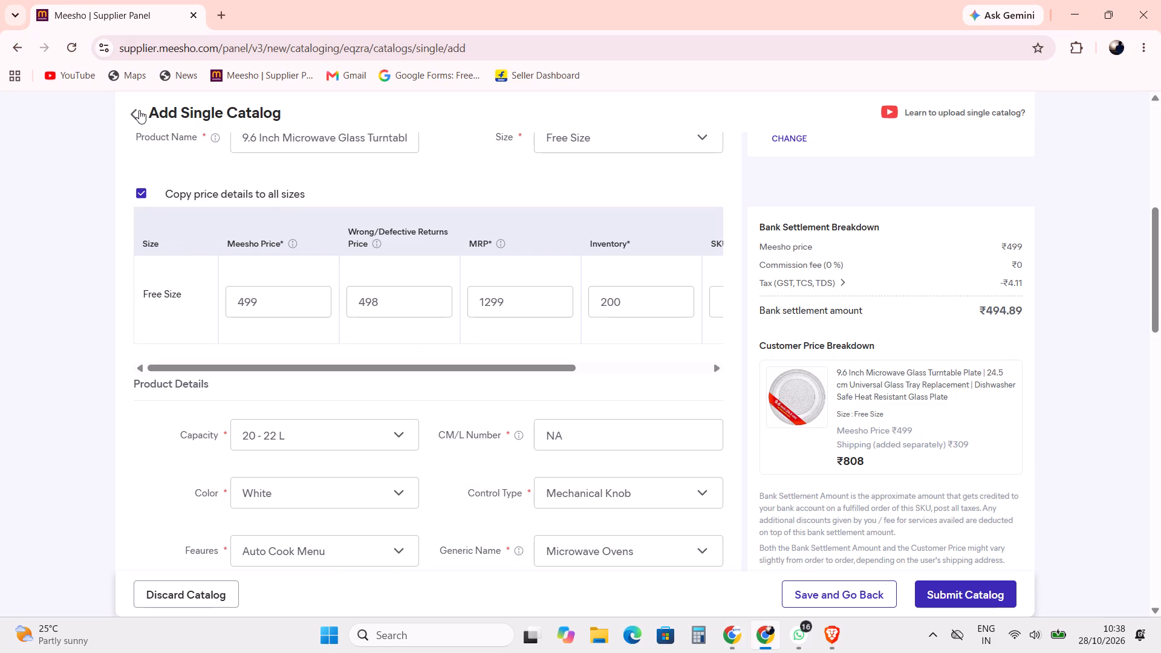
{"action": "left_click", "coordinate": [137, 109]}
{"action": "scroll", "coordinate": [616, 350], "scroll_direction": "down", "scroll_amount": 2}
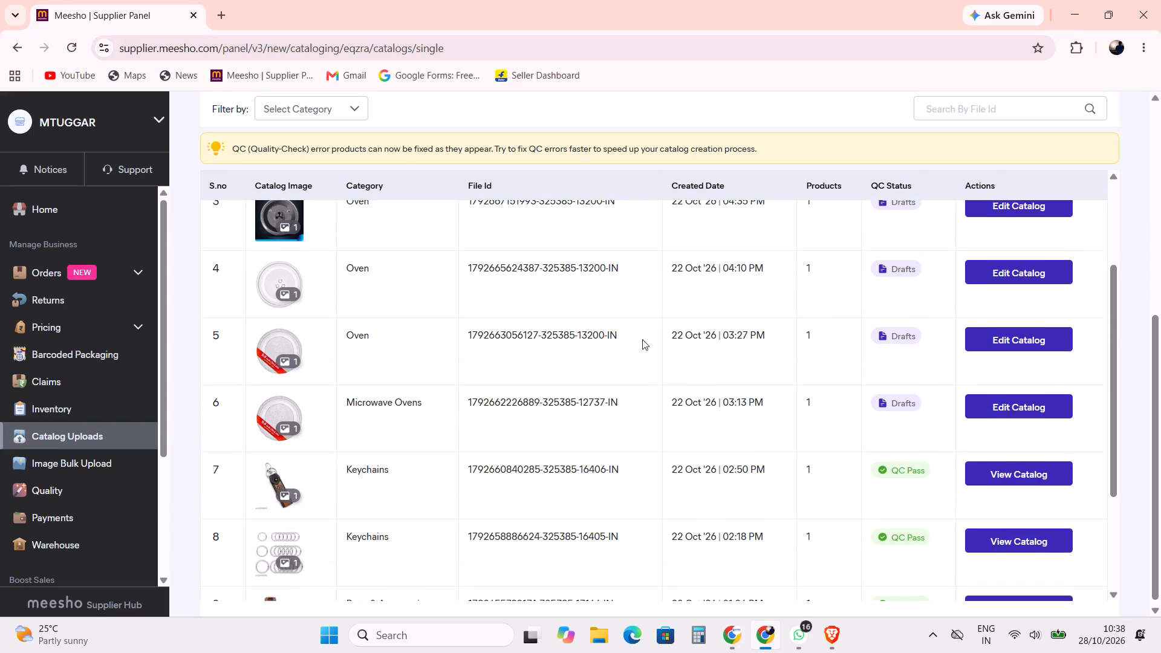
{"action": "scroll", "coordinate": [860, 411], "scroll_direction": "up", "scroll_amount": 2}
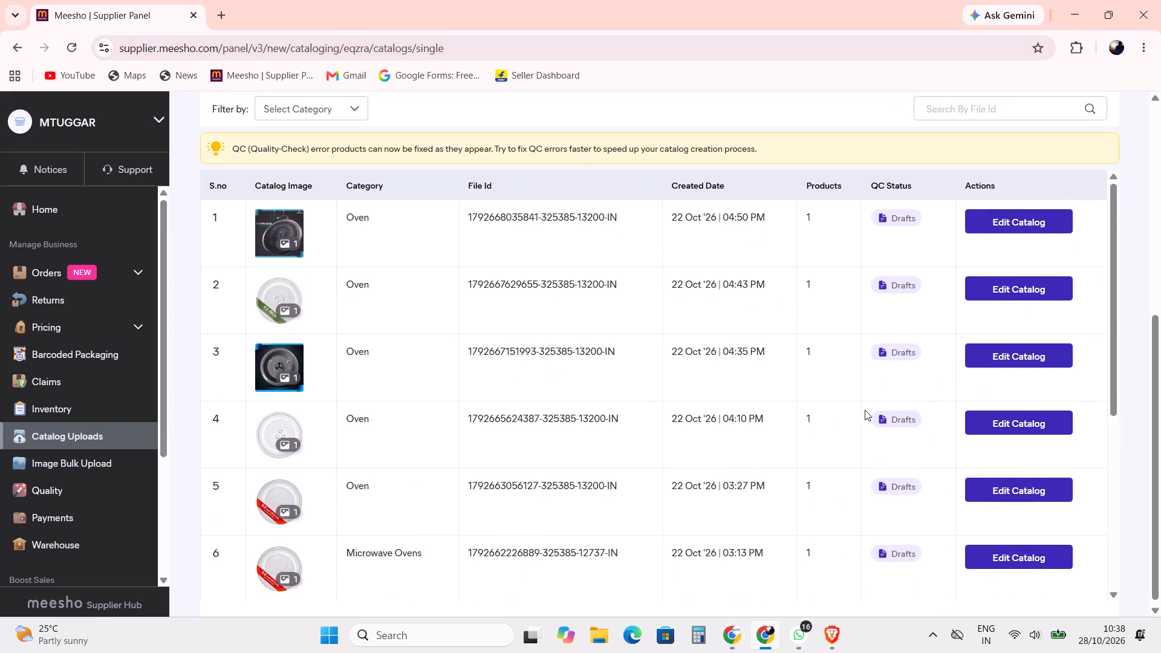
{"action": "scroll", "coordinate": [865, 409], "scroll_direction": "down", "scroll_amount": 2}
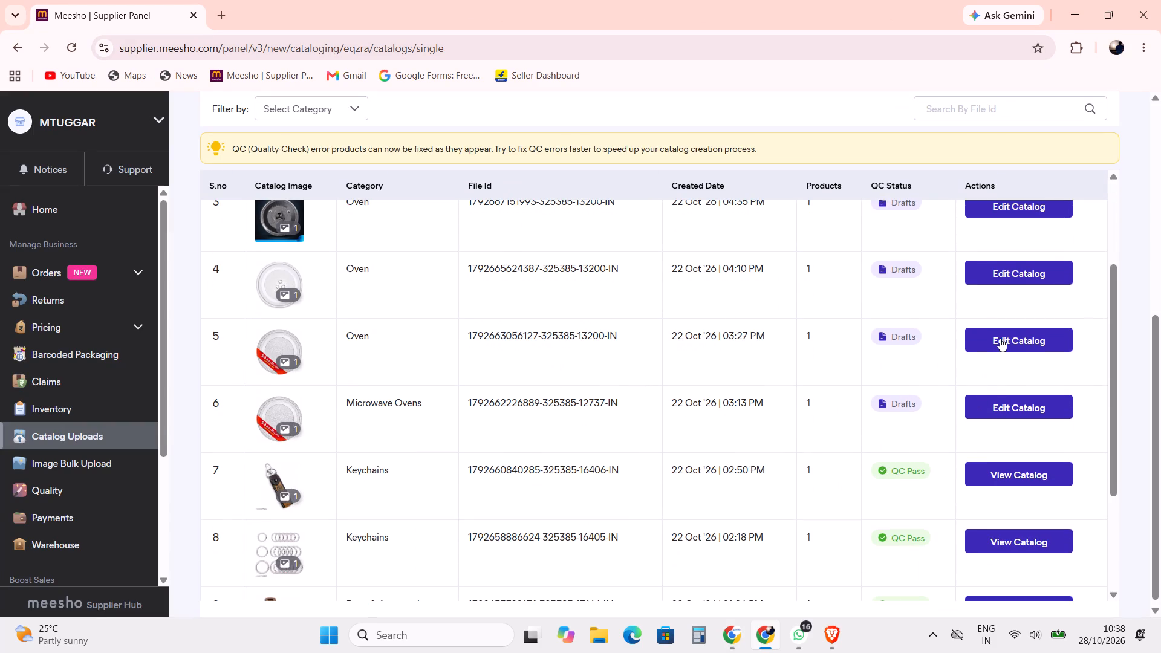
{"action": "left_click", "coordinate": [1000, 338]}
{"action": "scroll", "coordinate": [664, 247], "scroll_direction": "down", "scroll_amount": 4}
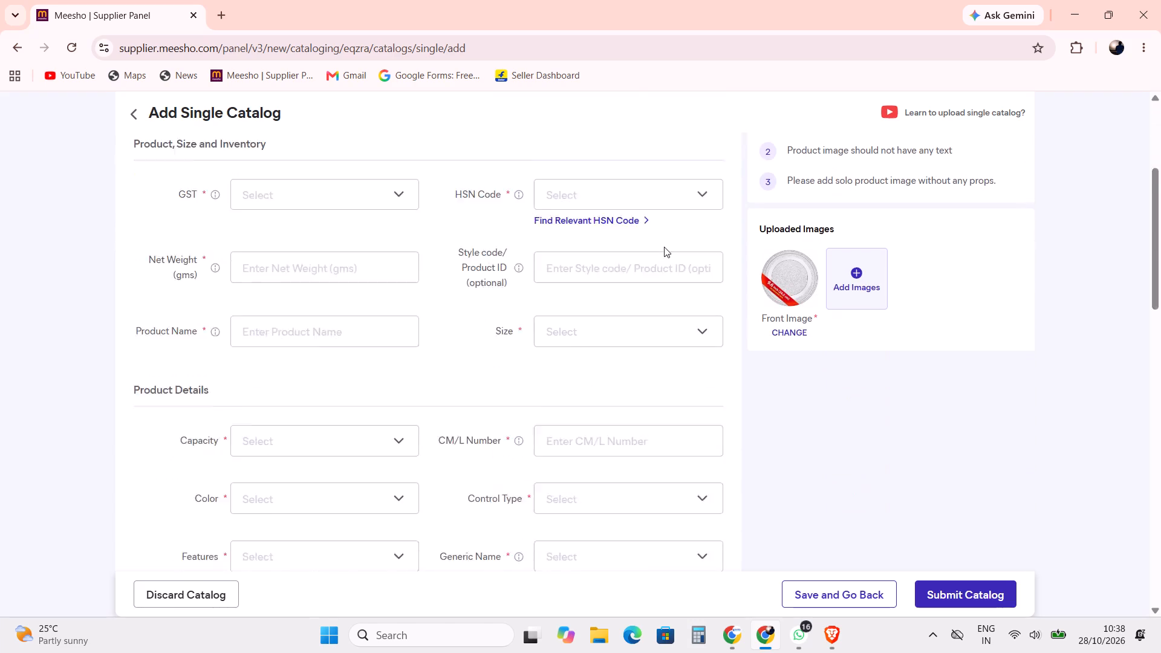
{"action": "scroll", "coordinate": [664, 247], "scroll_direction": "down", "scroll_amount": 18}
{"action": "left_click", "coordinate": [135, 114]}
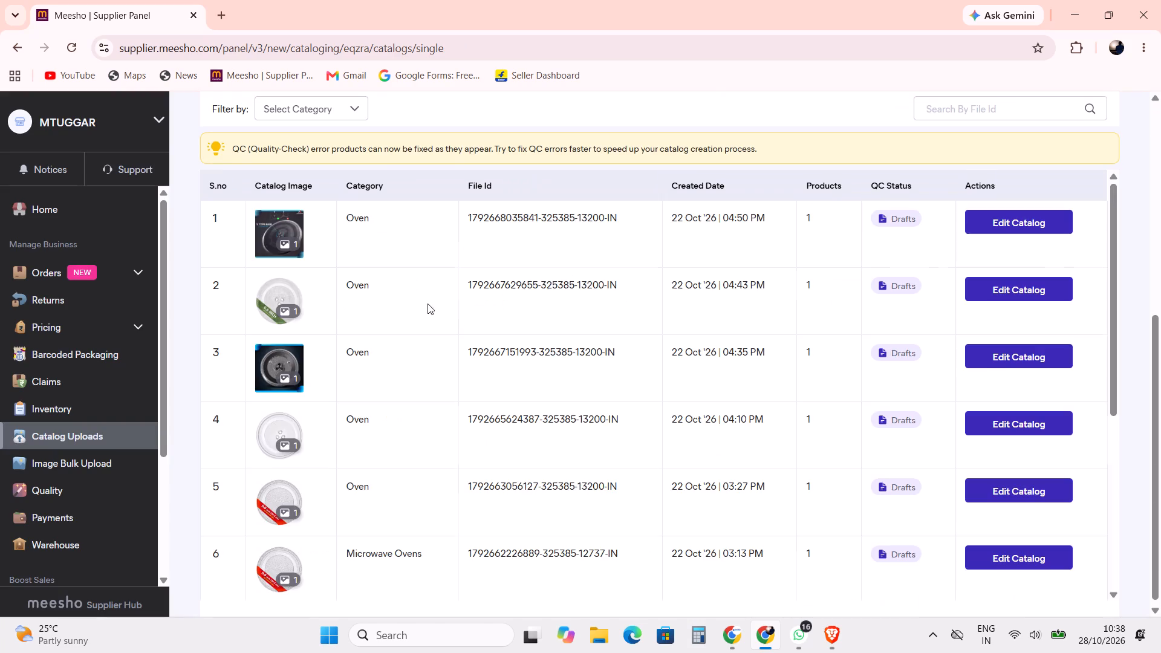
Reopen the Microwave Ovens draft created 22 Oct at 03:13 PM and review its product details.
{"action": "scroll", "coordinate": [563, 295], "scroll_direction": "down", "scroll_amount": 5}
{"action": "scroll", "coordinate": [582, 285], "scroll_direction": "up", "scroll_amount": 1}
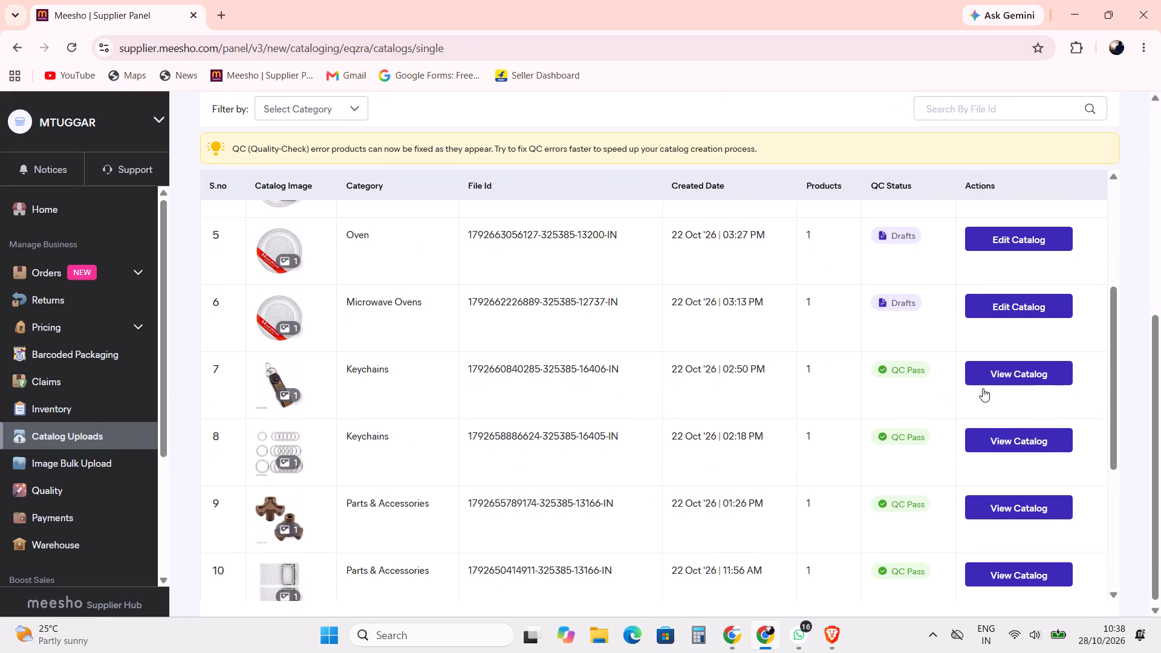
{"action": "left_click", "coordinate": [1007, 310]}
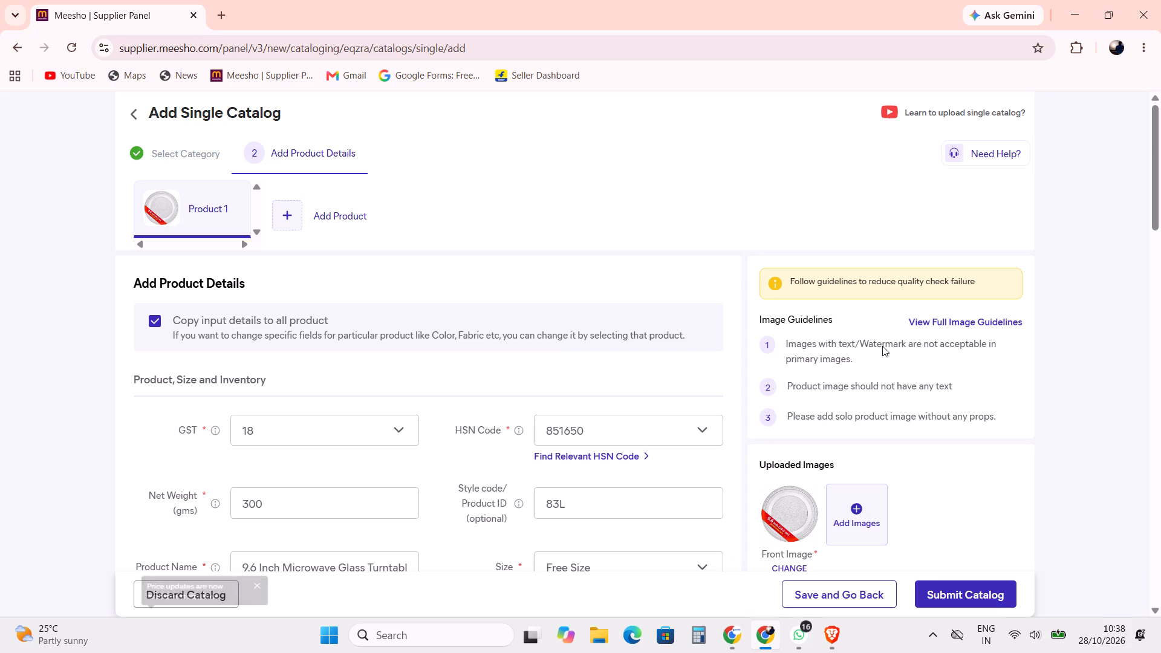
{"action": "scroll", "coordinate": [527, 281], "scroll_direction": "down", "scroll_amount": 4}
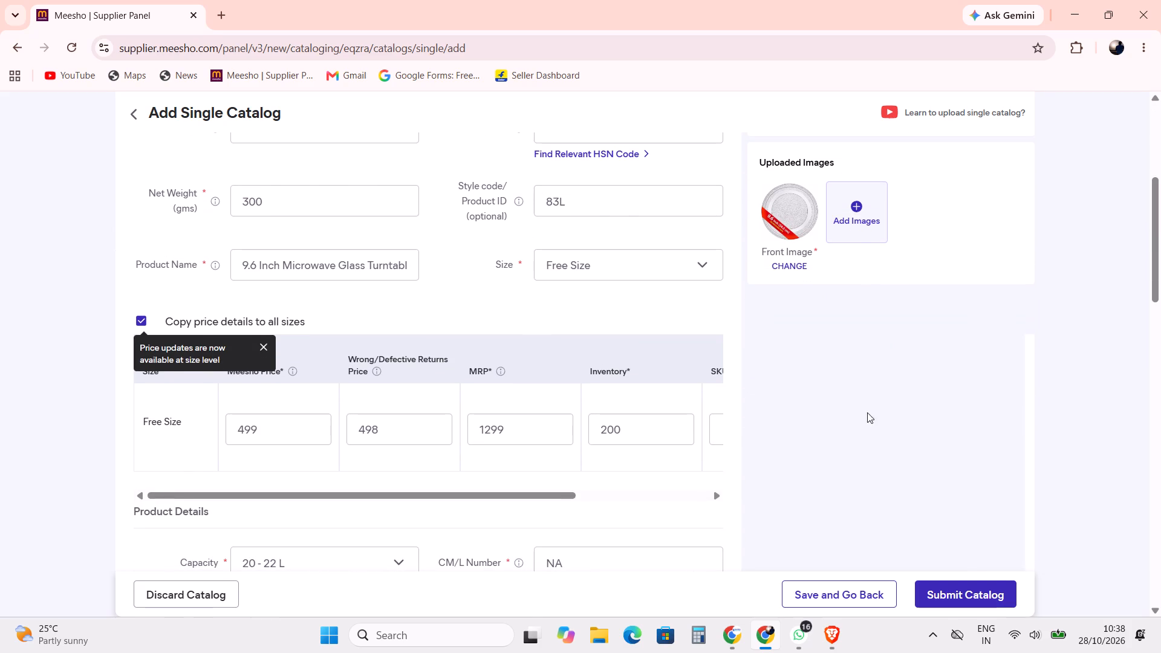
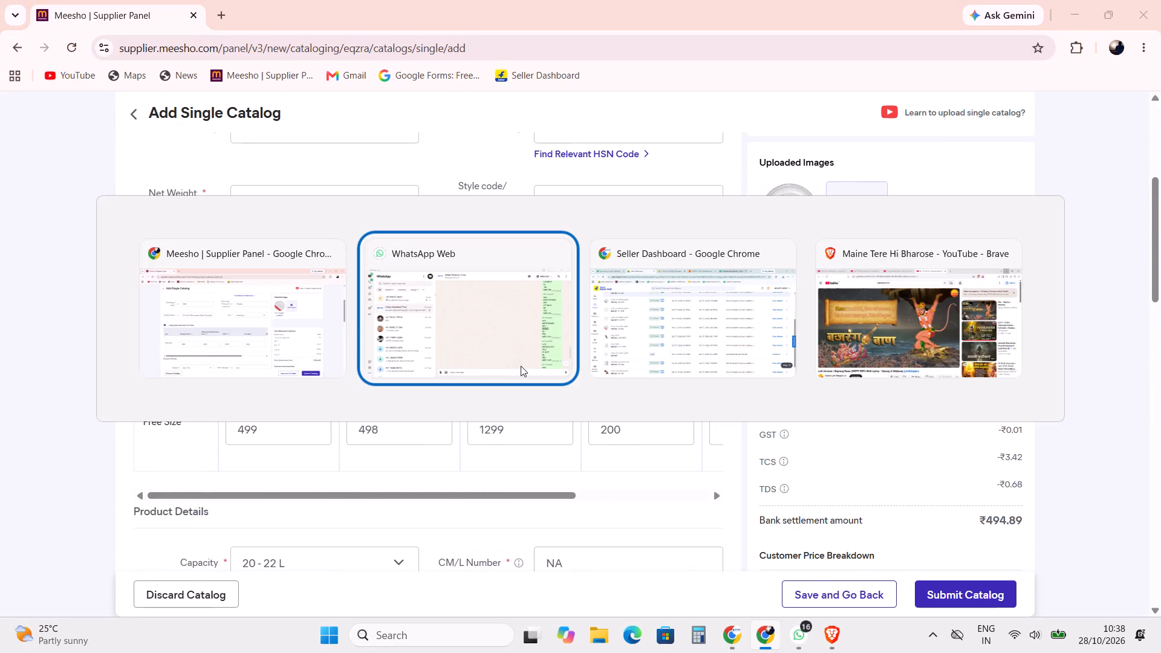
Switch to the Amazon turntable page and copy its title from "Turntable Suitable for LG 20 litres" through "245 mm)", omitting the FUSION STAR brand.
{"action": "key", "text": "alt+Tab"}
{"action": "left_click", "coordinate": [576, 0]}
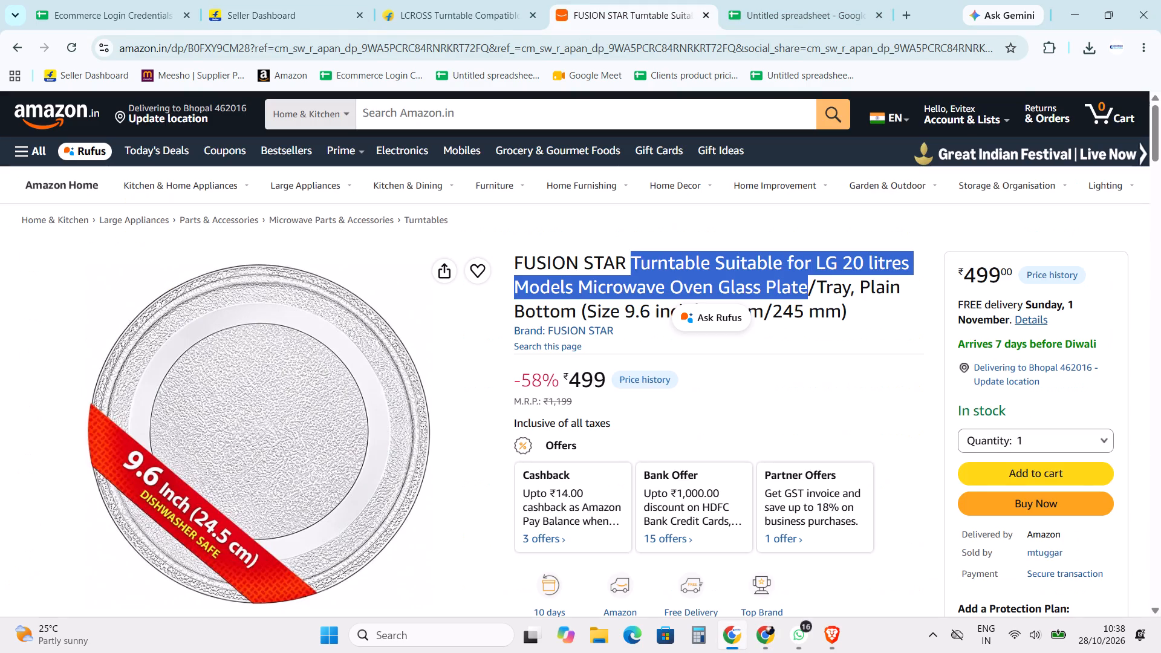
{"action": "left_click", "coordinate": [654, 263]}
{"action": "left_click_drag", "start_coordinate": [633, 259], "coordinate": [867, 316]}
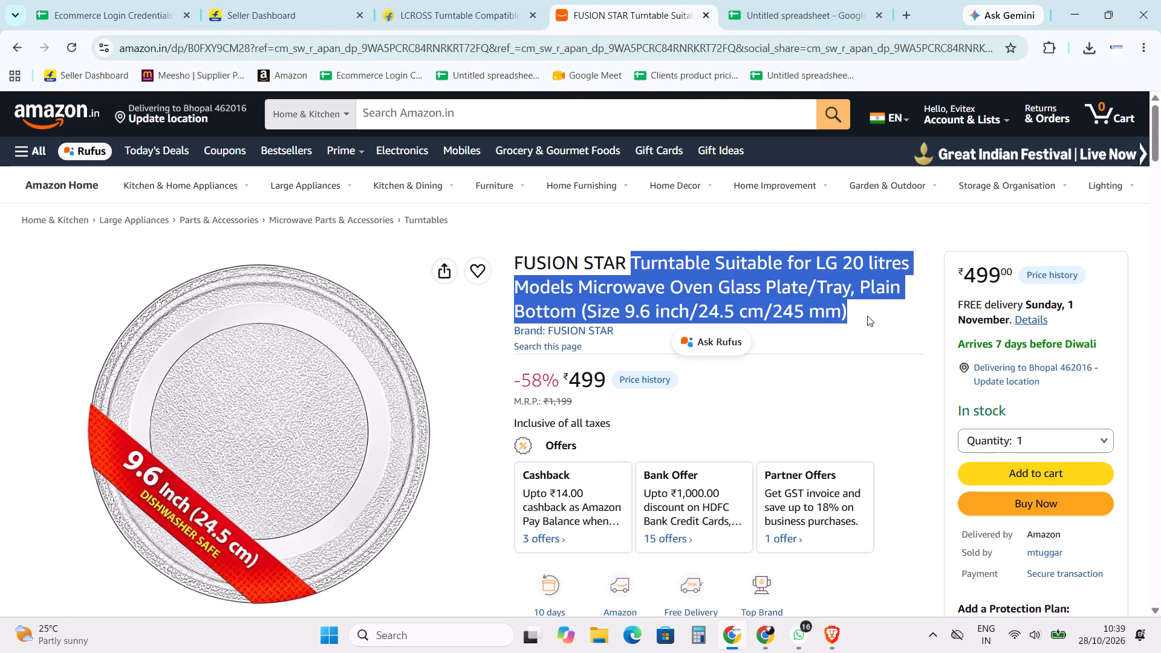
{"action": "key", "text": "ctrl+c"}
{"action": "key", "text": "ctrl+c"}
{"action": "key", "text": "ctrl+c"}
{"action": "key", "text": "ctrl+c"}
Switch back to the Meesho Microwave Ovens draft and replace its product name with the copied Amazon title.
{"action": "key", "text": "alt+Tab"}
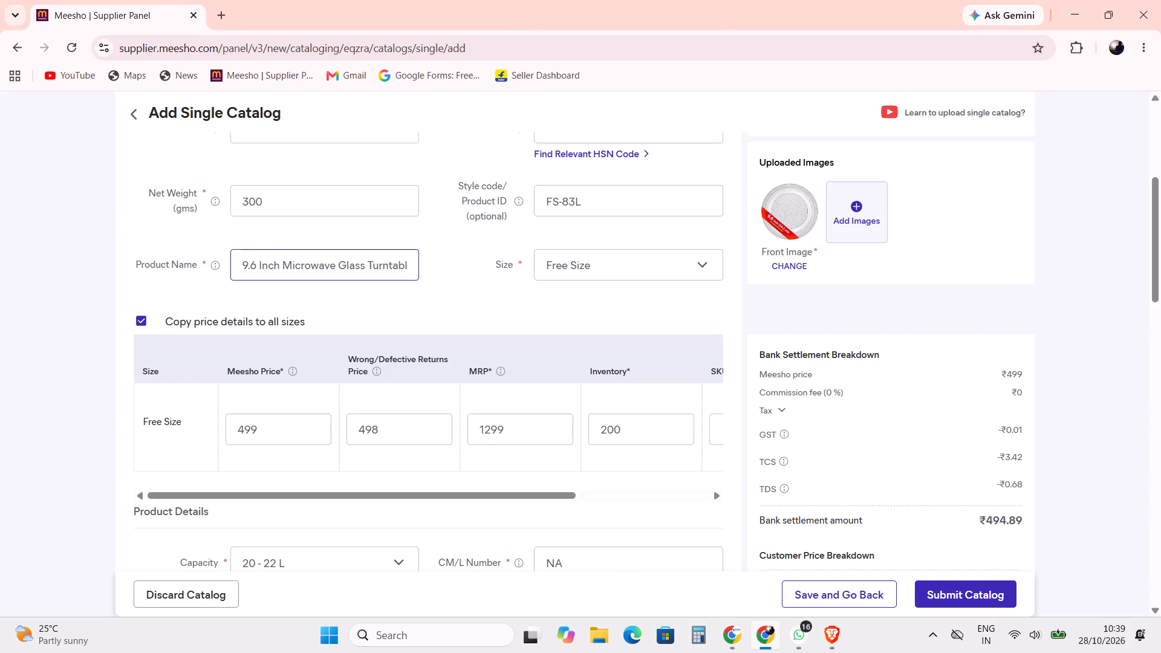
{"action": "left_click", "coordinate": [333, 262]}
{"action": "key", "text": "ctrl+a"}
{"action": "key", "text": "ctrl+v"}
{"action": "key", "text": "ctrl+b"}
Add the brand LCROSS at the start of the draft's product name and check the name through to its end.
{"action": "key", "text": "ctrl+Left"}
{"action": "key", "text": "ctrl+Left"}
{"action": "key", "text": "ctrl+Left"}
{"action": "key", "text": "ctrl+Left"}
{"action": "key", "text": "ctrl+Left"}
{"action": "key", "text": "ctrl+Left"}
{"action": "key", "text": "ctrl+Left"}
{"action": "key", "text": "ctrl+Left"}
{"action": "key", "text": "ctrl+Left"}
{"action": "key", "text": "ctrl+Left"}
{"action": "key", "text": "ctrl+Left"}
{"action": "key", "text": "ctrl+Left"}
{"action": "key", "text": "ctrl+Left"}
{"action": "key", "text": "ctrl+Left"}
{"action": "key", "text": "ctrl+Left"}
{"action": "key", "text": "ctrl+Left"}
{"action": "key", "text": "ctrl+Left"}
{"action": "key", "text": "ctrl+Left"}
{"action": "key", "text": "ctrl+Left"}
{"action": "key", "text": "ctrl+Left"}
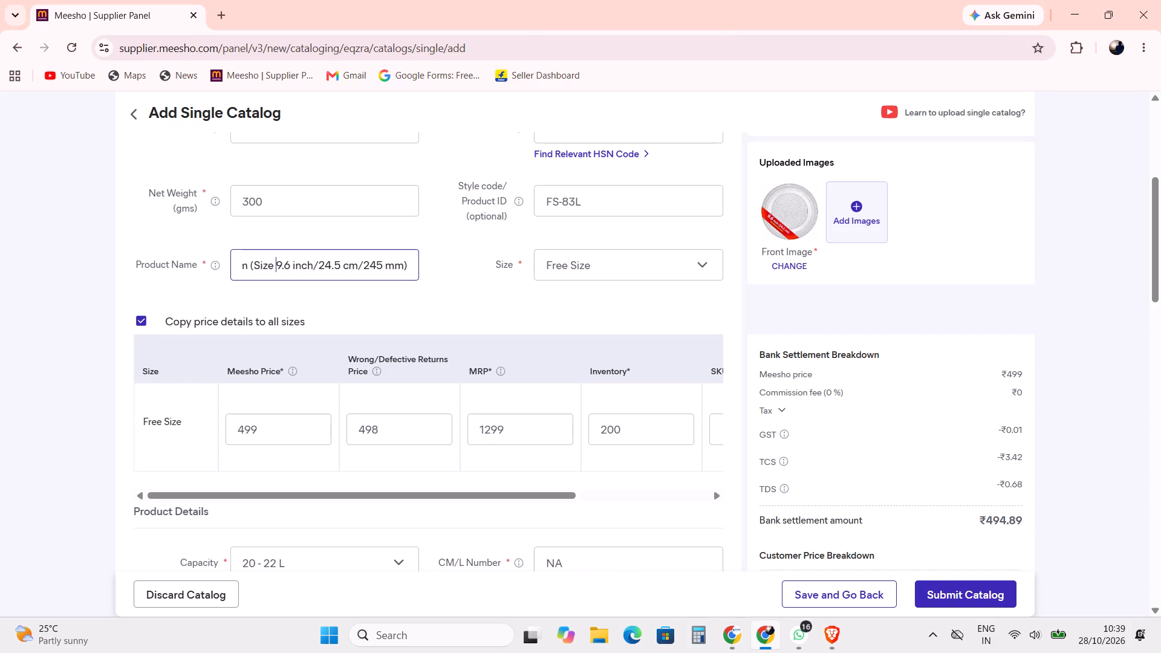
{"action": "type", "text": "LCROSS"}
{"action": "key", "text": "space"}
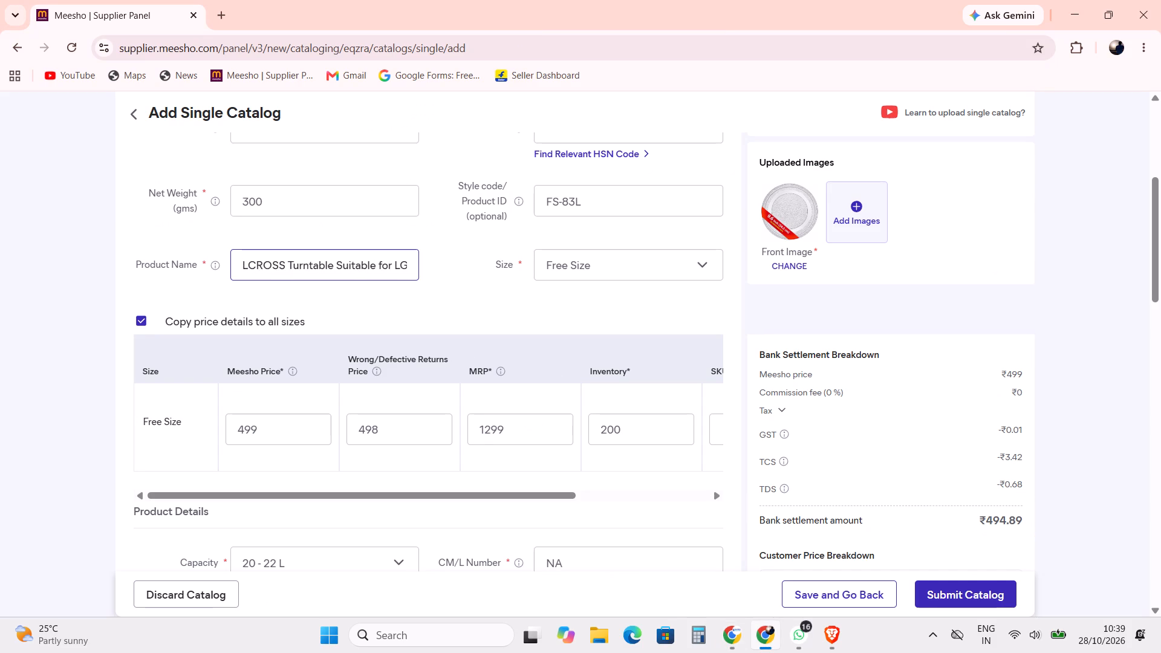
{"action": "key", "text": "ctrl+Right"}
{"action": "key", "text": "ctrl+Right"}
{"action": "key", "text": "ctrl+Right"}
{"action": "key", "text": "ctrl+Right"}
{"action": "key", "text": "ctrl+Right"}
{"action": "key", "text": "ctrl+Right"}
{"action": "key", "text": "ctrl+Right"}
{"action": "key", "text": "ctrl+Right"}
{"action": "key", "text": "ctrl+Right"}
{"action": "key", "text": "ctrl+Right"}
{"action": "key", "text": "ctrl+Right"}
{"action": "key", "text": "ctrl+Right"}
{"action": "key", "text": "ctrl+Right"}
{"action": "key", "text": "ctrl+Right"}
{"action": "key", "text": "ctrl+Right"}
{"action": "key", "text": "ctrl+Right"}
{"action": "key", "text": "ctrl+Right"}
{"action": "key", "text": "ctrl+Right"}
{"action": "key", "text": "ctrl+Right"}
{"action": "key", "text": "ctrl+Right"}
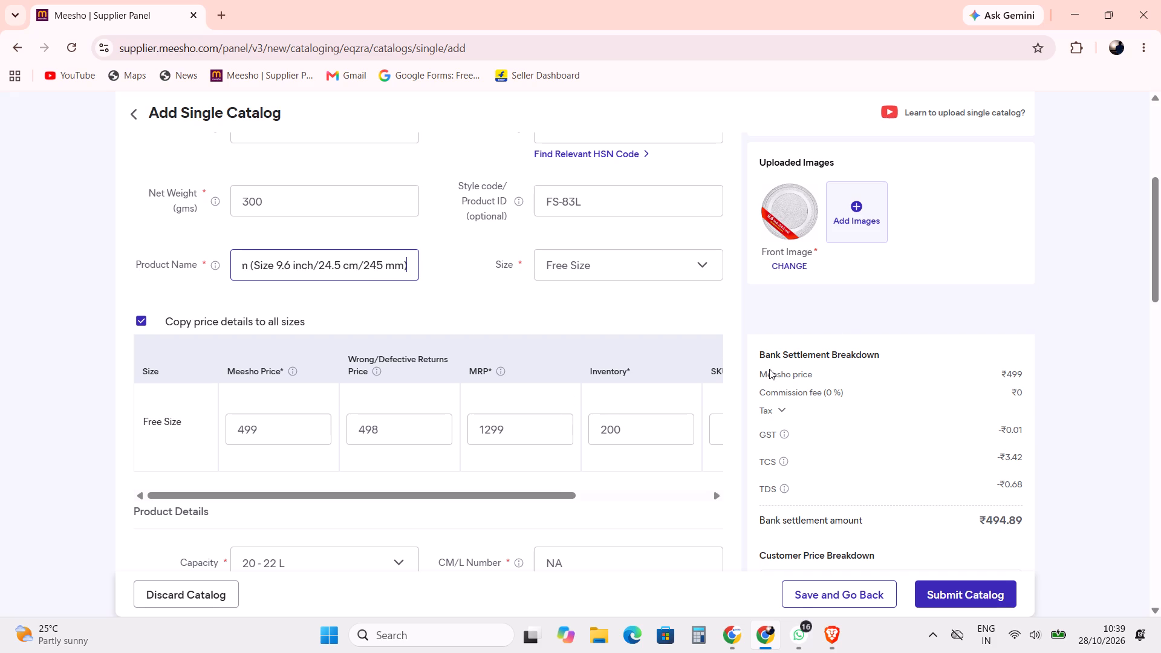
{"action": "left_click", "coordinate": [41, 310]}
Review the rest of the draft, from product details, manufacturer and packer fields to the description, and back to the size and price table.
{"action": "scroll", "coordinate": [315, 262], "scroll_direction": "down", "scroll_amount": 5}
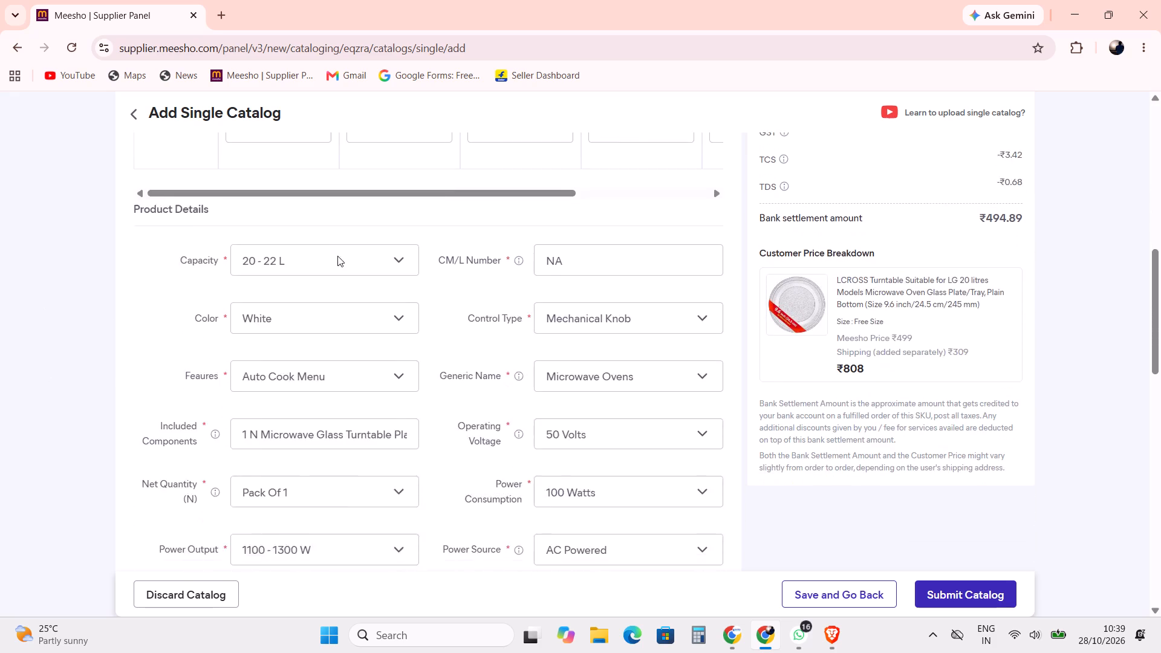
{"action": "scroll", "coordinate": [337, 256], "scroll_direction": "down", "scroll_amount": 2}
{"action": "scroll", "coordinate": [495, 335], "scroll_direction": "up", "scroll_amount": 2}
{"action": "scroll", "coordinate": [499, 335], "scroll_direction": "down", "scroll_amount": 6}
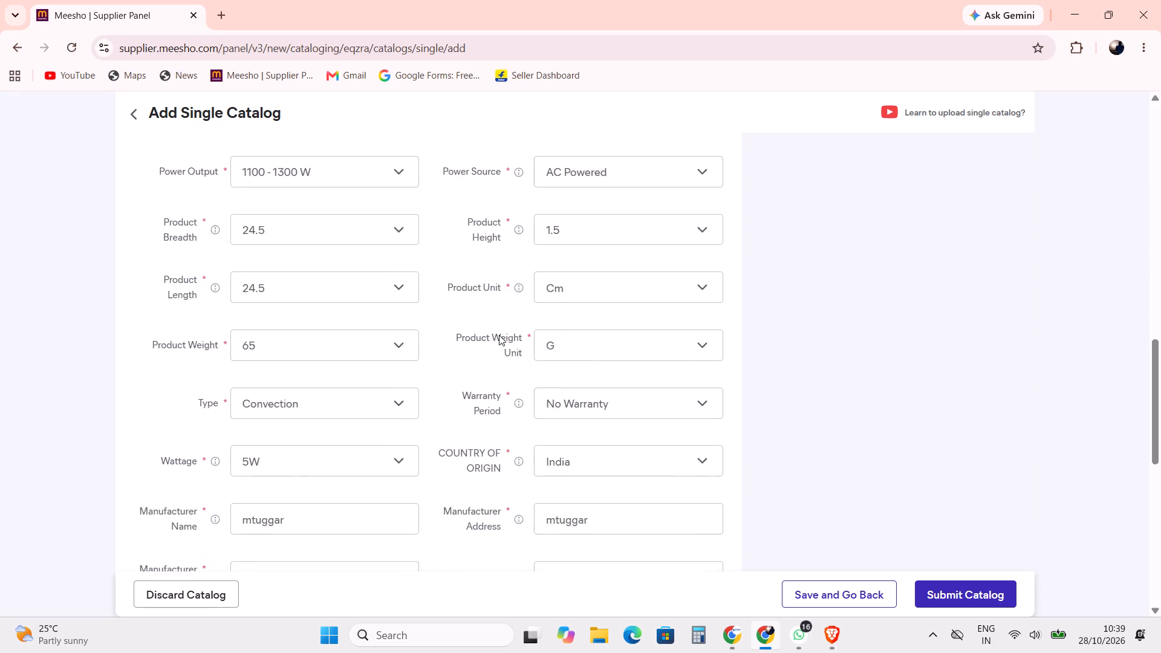
{"action": "scroll", "coordinate": [499, 335], "scroll_direction": "down", "scroll_amount": 18}
{"action": "scroll", "coordinate": [302, 393], "scroll_direction": "down", "scroll_amount": 13}
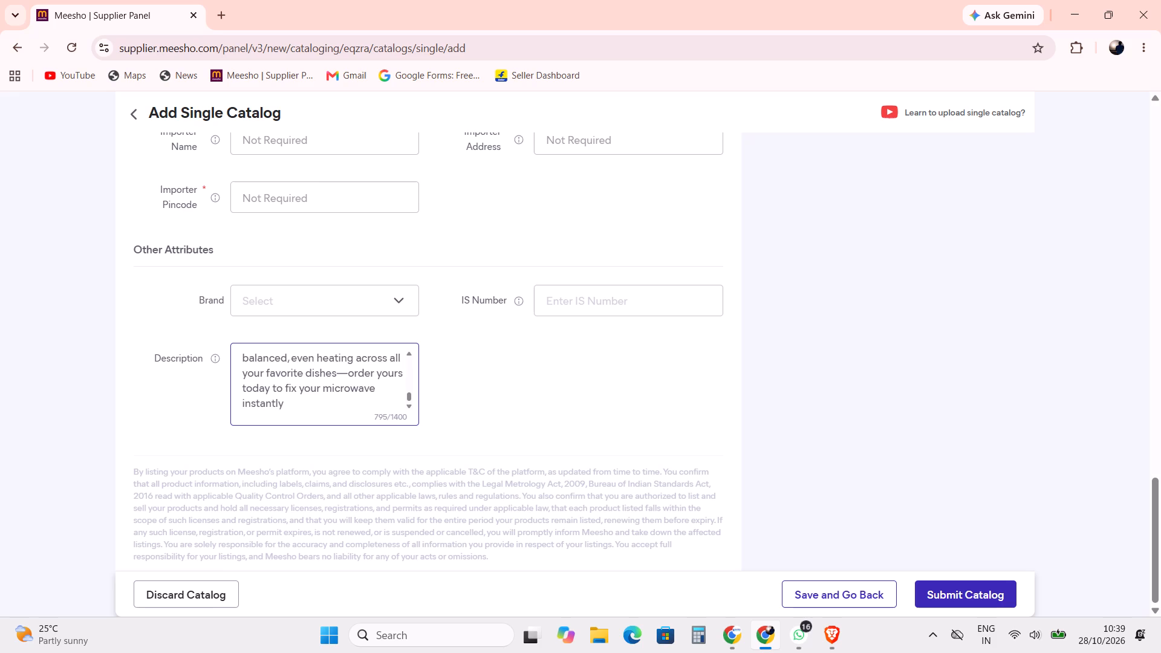
{"action": "scroll", "coordinate": [306, 392], "scroll_direction": "up", "scroll_amount": 6}
{"action": "scroll", "coordinate": [326, 378], "scroll_direction": "down", "scroll_amount": 10}
{"action": "left_click", "coordinate": [784, 404]}
{"action": "scroll", "coordinate": [777, 408], "scroll_direction": "up", "scroll_amount": 3}
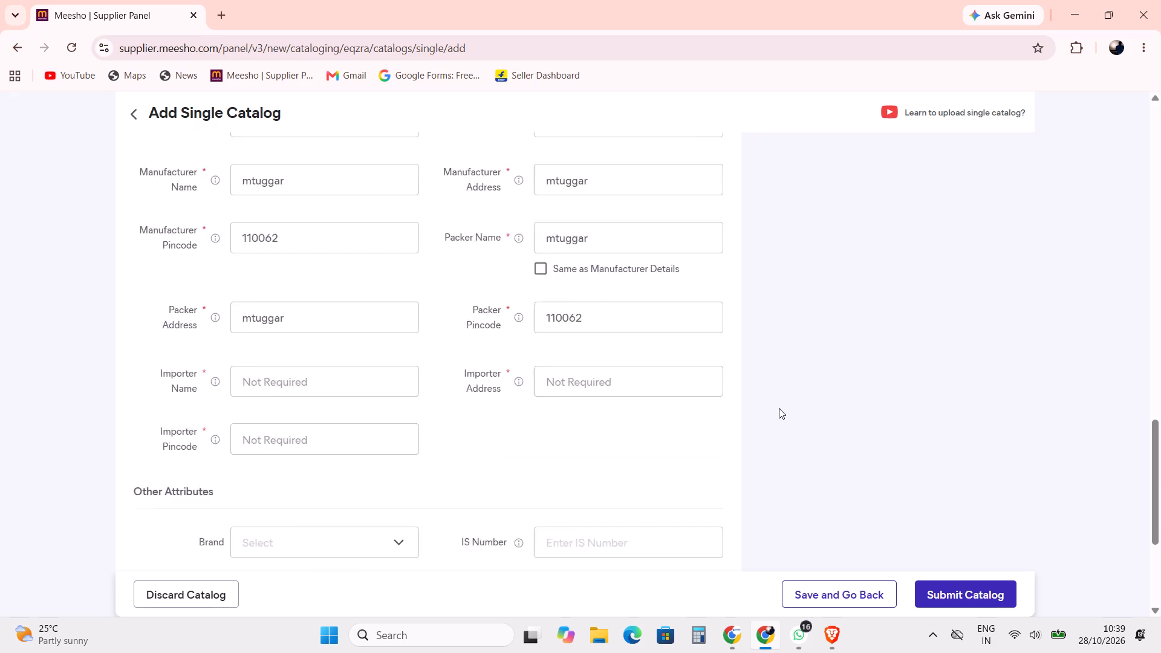
{"action": "scroll", "coordinate": [779, 408], "scroll_direction": "up", "scroll_amount": 12}
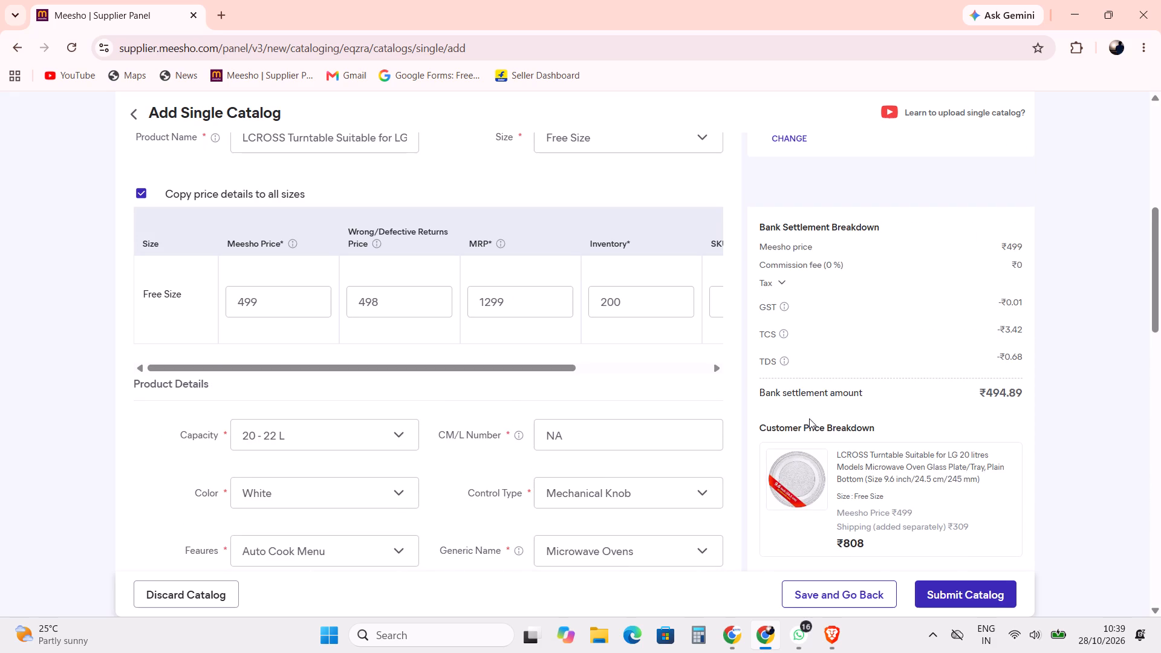
{"action": "scroll", "coordinate": [809, 418], "scroll_direction": "up", "scroll_amount": 4}
{"action": "scroll", "coordinate": [809, 418], "scroll_direction": "down", "scroll_amount": 3}
{"action": "left_click_drag", "start_coordinate": [407, 442], "coordinate": [457, 441]}
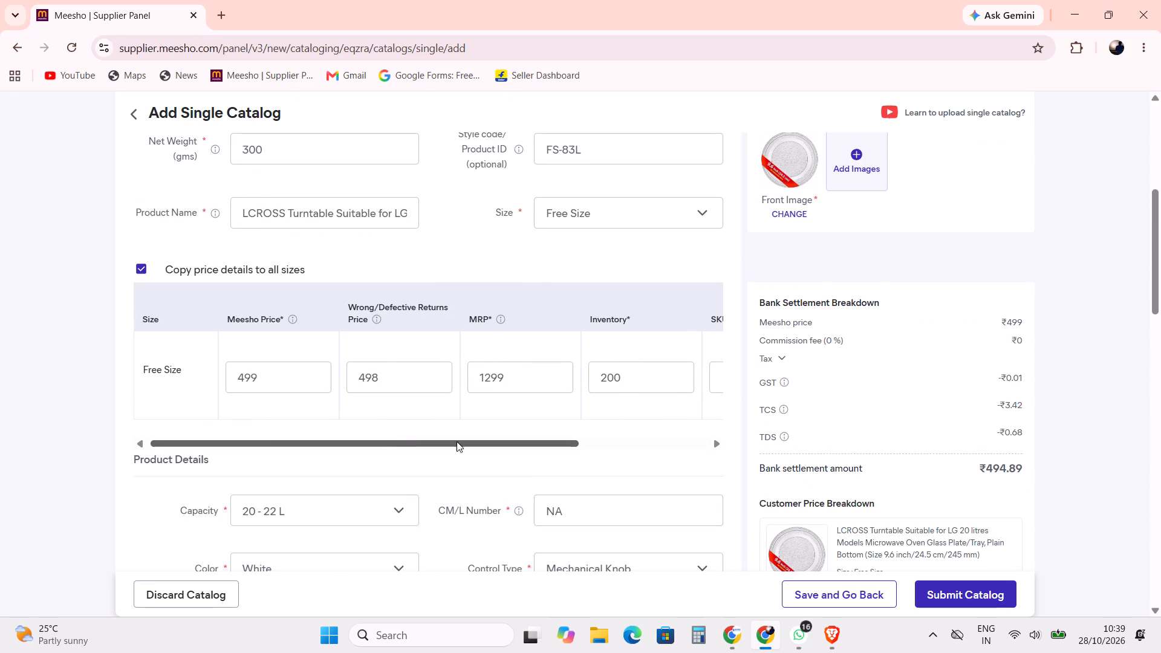
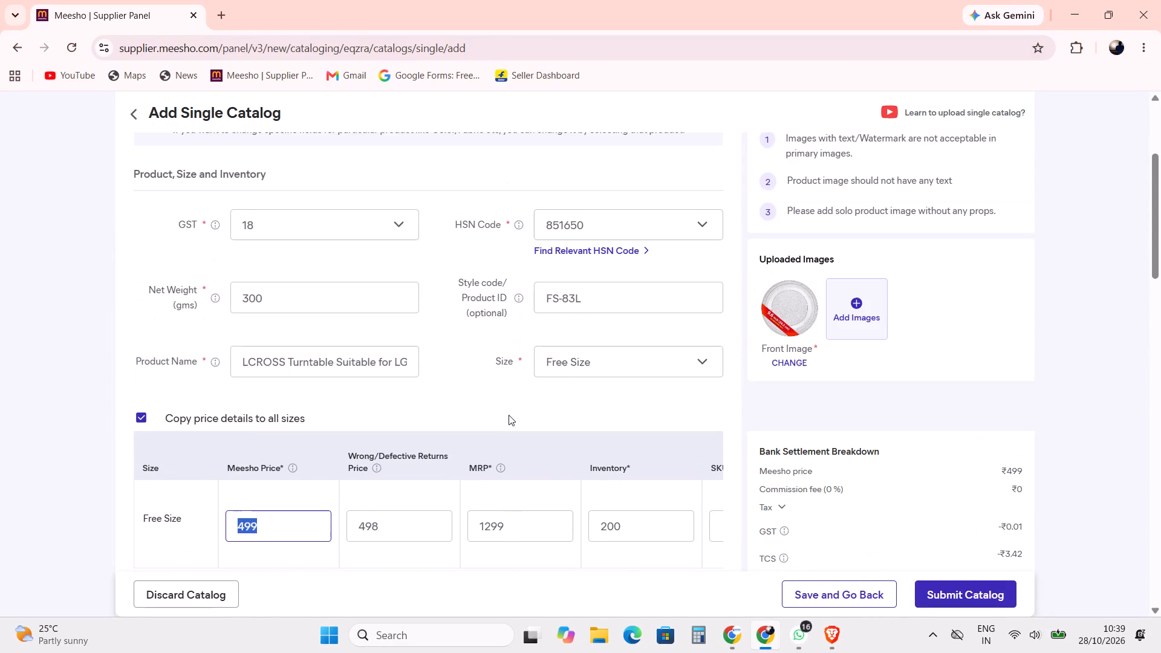
Review the draft's product details down to the packer fields and look at the available product weight options.
{"action": "scroll", "coordinate": [509, 415], "scroll_direction": "down", "scroll_amount": 7}
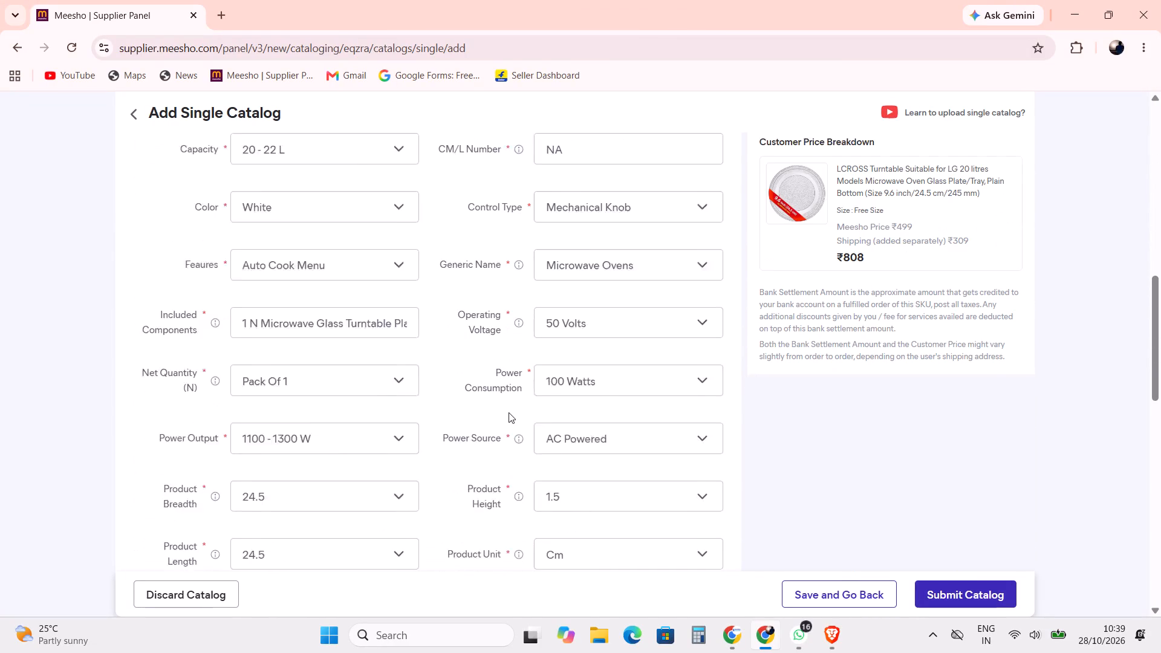
{"action": "scroll", "coordinate": [509, 412], "scroll_direction": "down", "scroll_amount": 3}
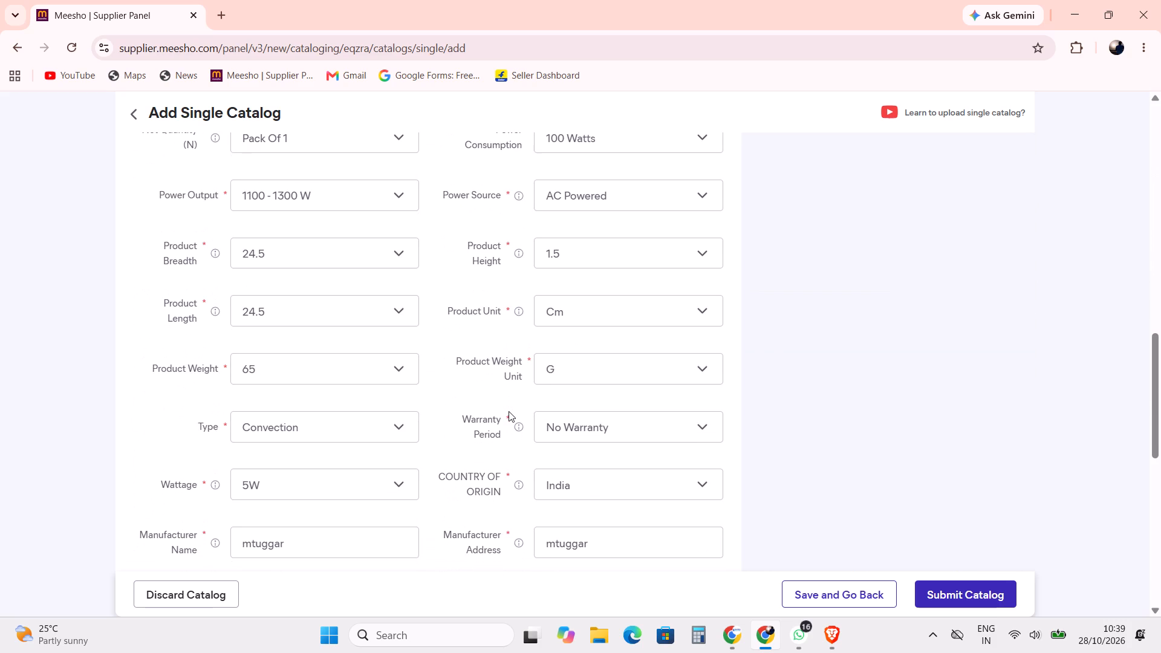
{"action": "scroll", "coordinate": [565, 388], "scroll_direction": "down", "scroll_amount": 2}
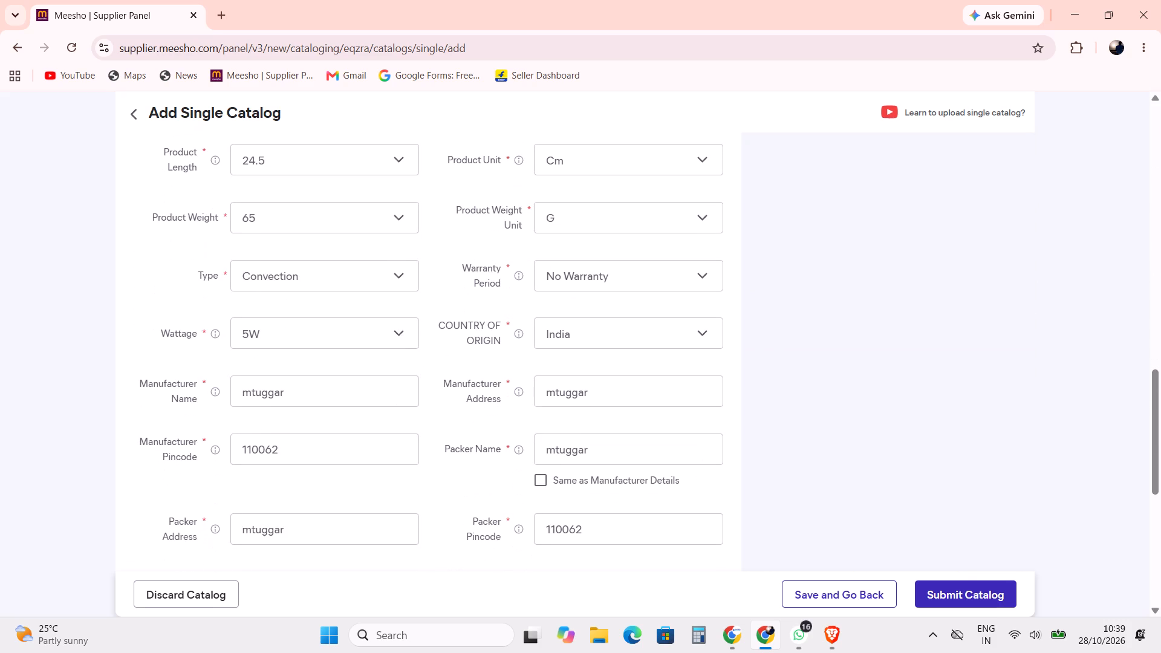
{"action": "left_click", "coordinate": [340, 212]}
{"action": "left_click", "coordinate": [317, 318]}
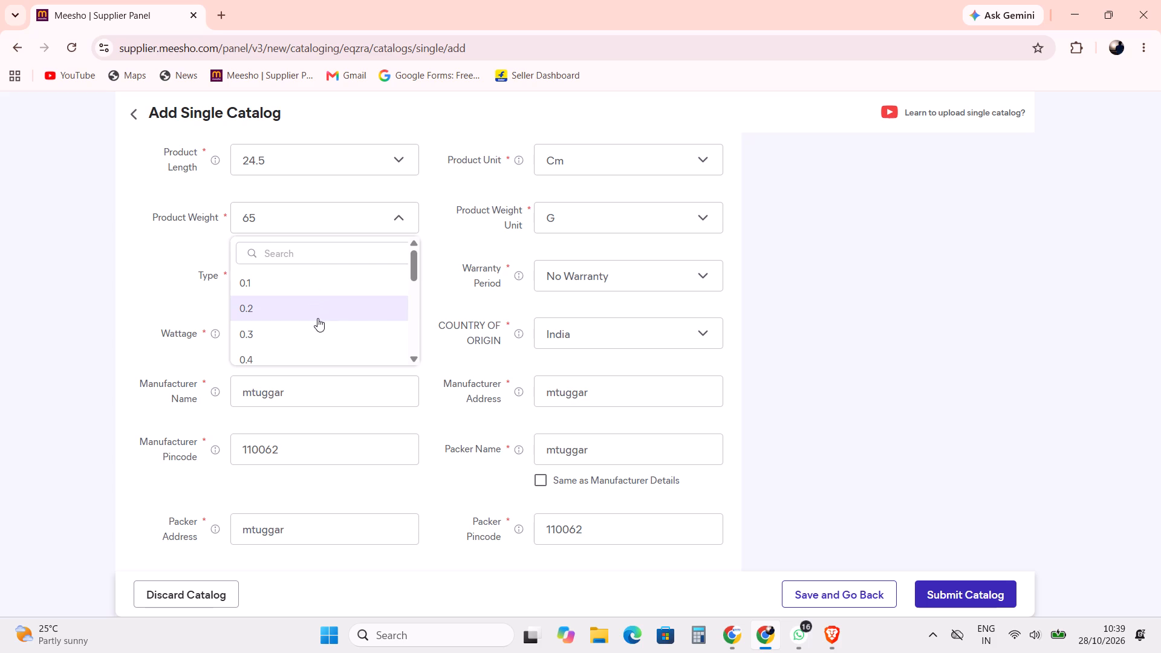
{"action": "left_click", "coordinate": [41, 262]}
Set the Free Size Meesho price to 440 and the wrong/defective returns price to 439.
{"action": "scroll", "coordinate": [362, 340], "scroll_direction": "up", "scroll_amount": 3}
{"action": "scroll", "coordinate": [490, 393], "scroll_direction": "up", "scroll_amount": 4}
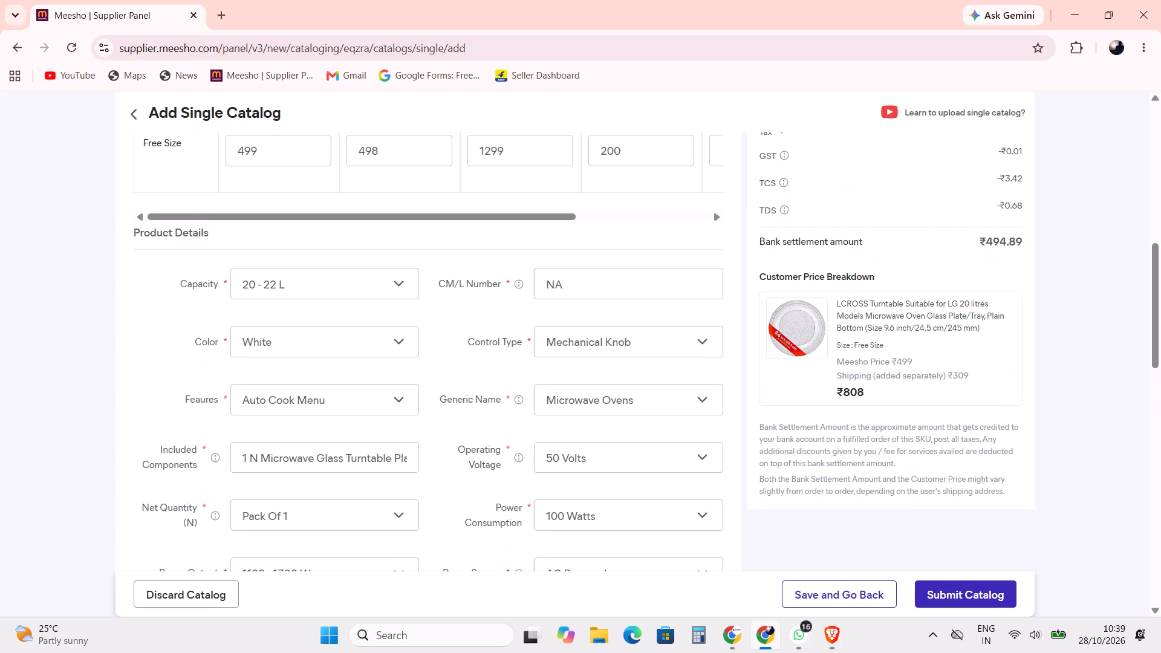
{"action": "scroll", "coordinate": [498, 399], "scroll_direction": "up", "scroll_amount": 4}
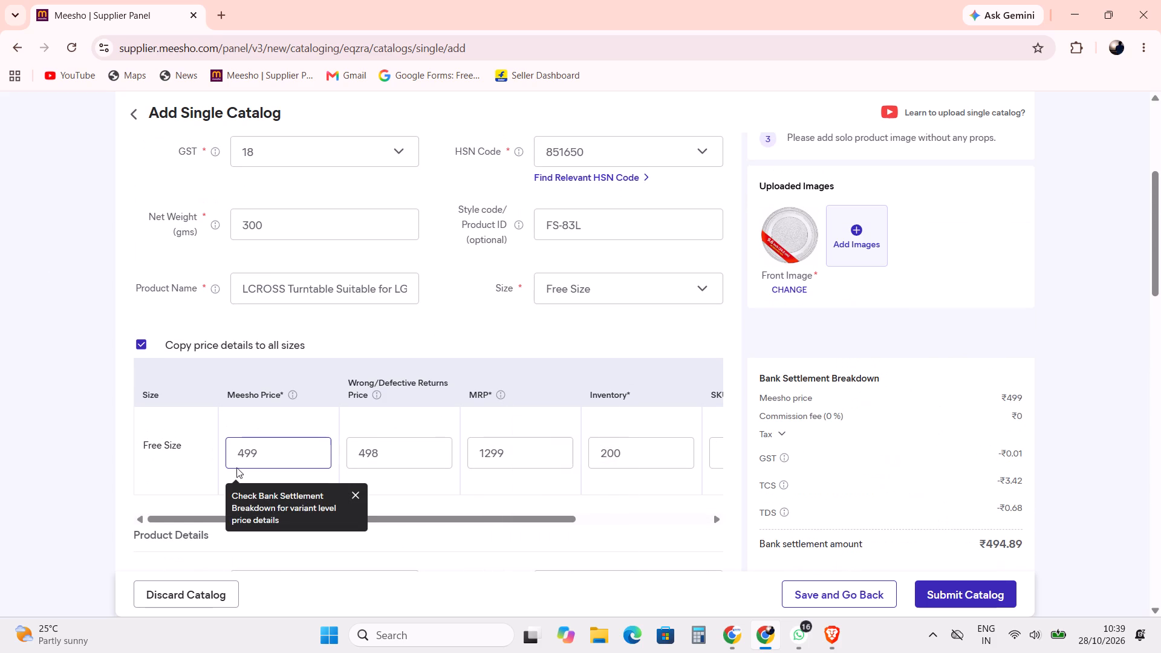
{"action": "double_click", "coordinate": [246, 452]}
{"action": "type", "text": "440"}
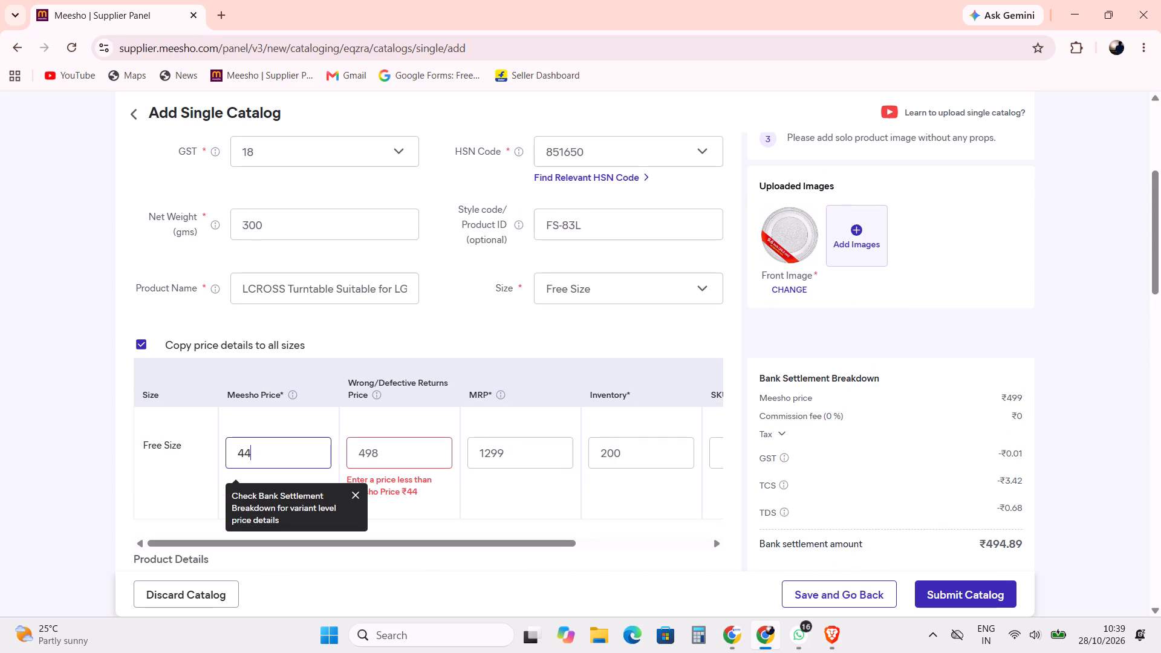
{"action": "double_click", "coordinate": [374, 450]}
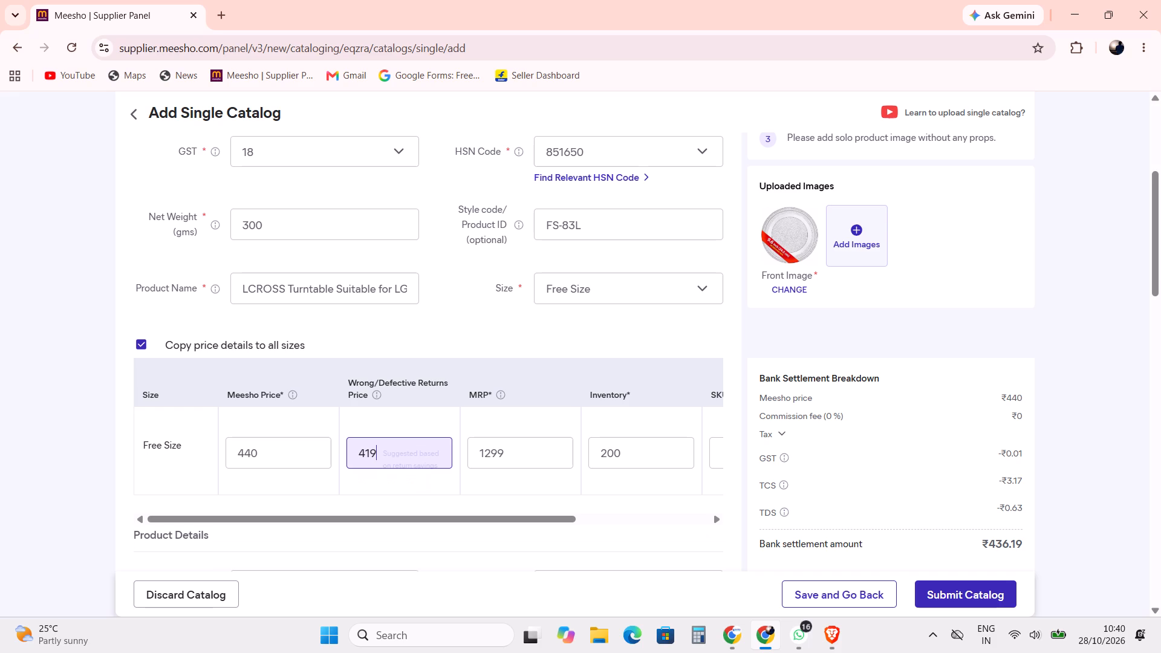
{"action": "double_click", "coordinate": [369, 449]}
{"action": "type", "text": "439"}
{"action": "left_click", "coordinate": [95, 382]}
Check the updated pricing and the rest of the draft, and submit the catalog.
{"action": "scroll", "coordinate": [857, 355], "scroll_direction": "down", "scroll_amount": 4}
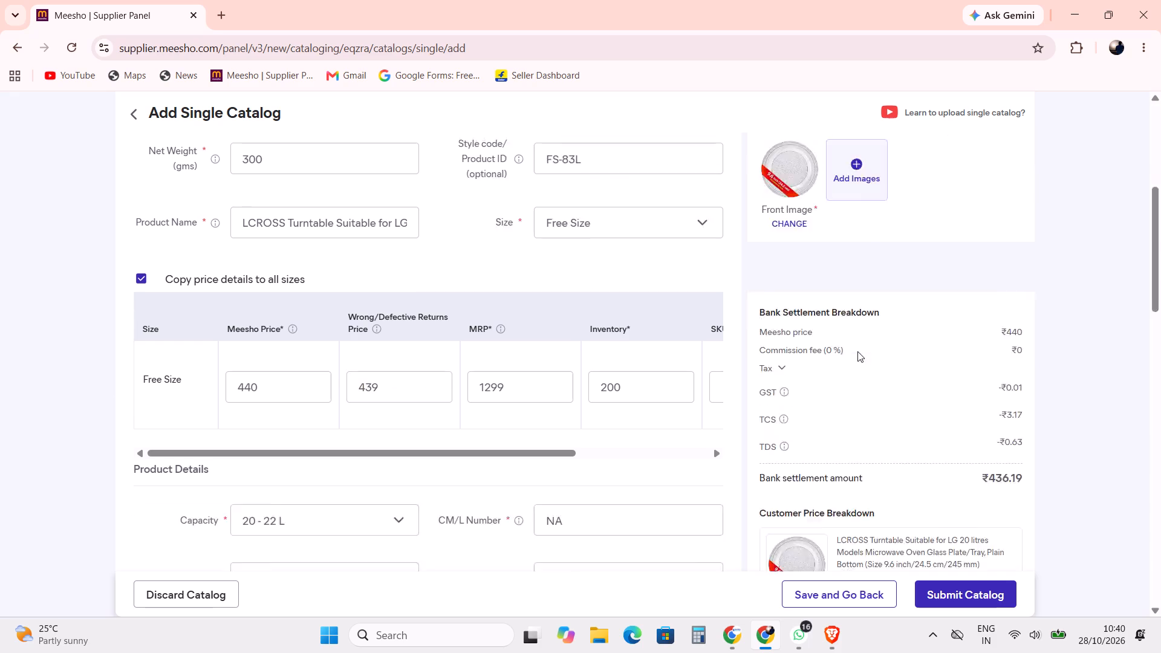
{"action": "scroll", "coordinate": [886, 414], "scroll_direction": "up", "scroll_amount": 11}
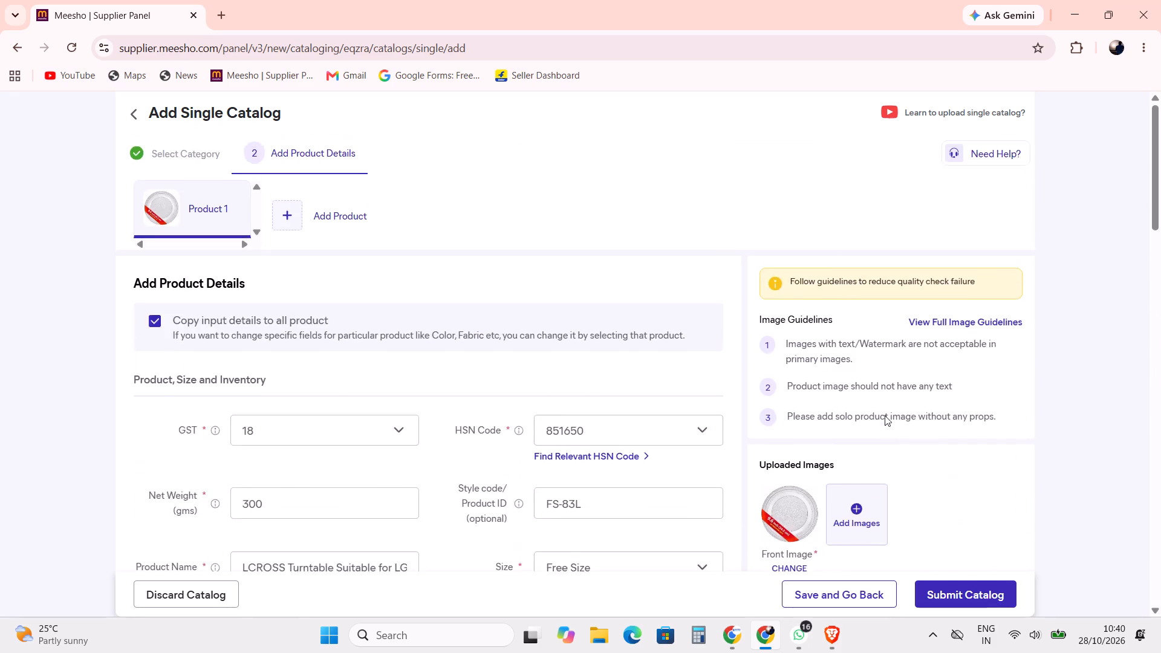
{"action": "scroll", "coordinate": [885, 415], "scroll_direction": "down", "scroll_amount": 19}
{"action": "left_click", "coordinate": [960, 593]}
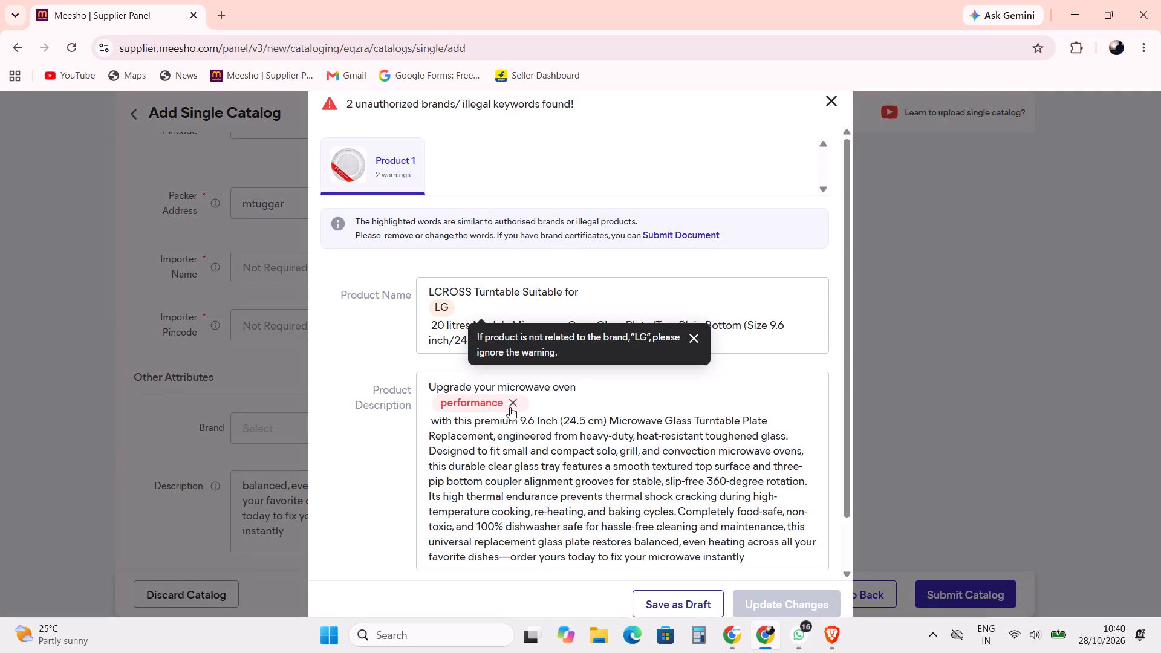
Remove the flagged word "performance" from the product description, update the changes, and proceed with submission for quality check.
{"action": "left_click", "coordinate": [510, 407]}
{"action": "left_click", "coordinate": [512, 405]}
{"action": "scroll", "coordinate": [683, 483], "scroll_direction": "down", "scroll_amount": 5}
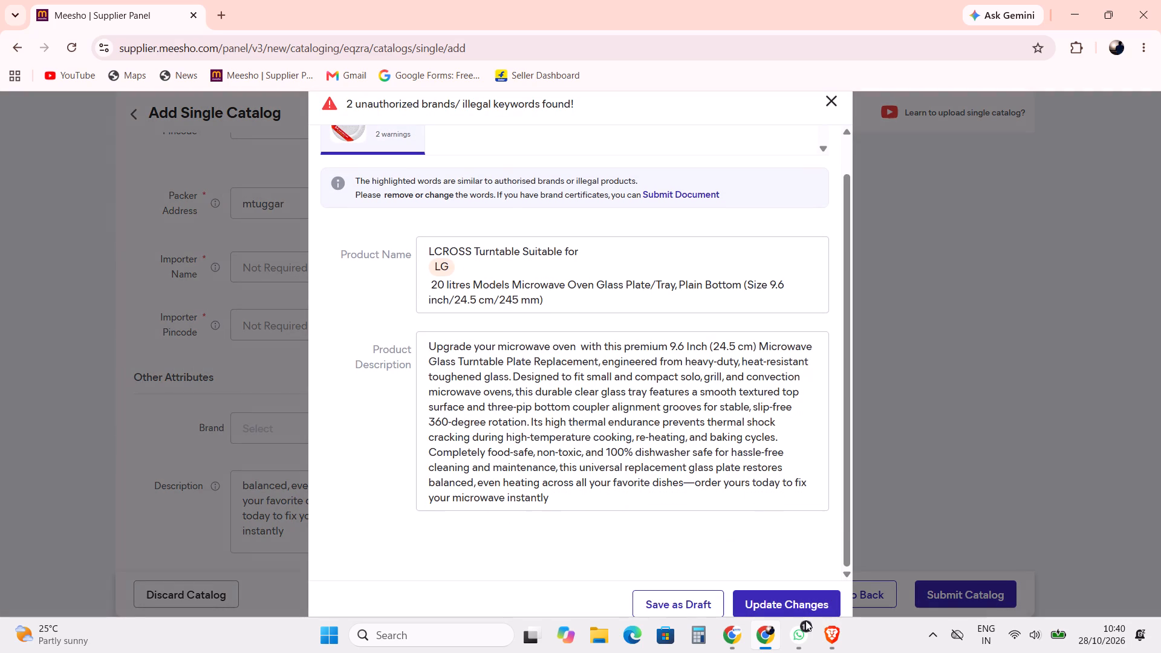
{"action": "left_click", "coordinate": [795, 607]}
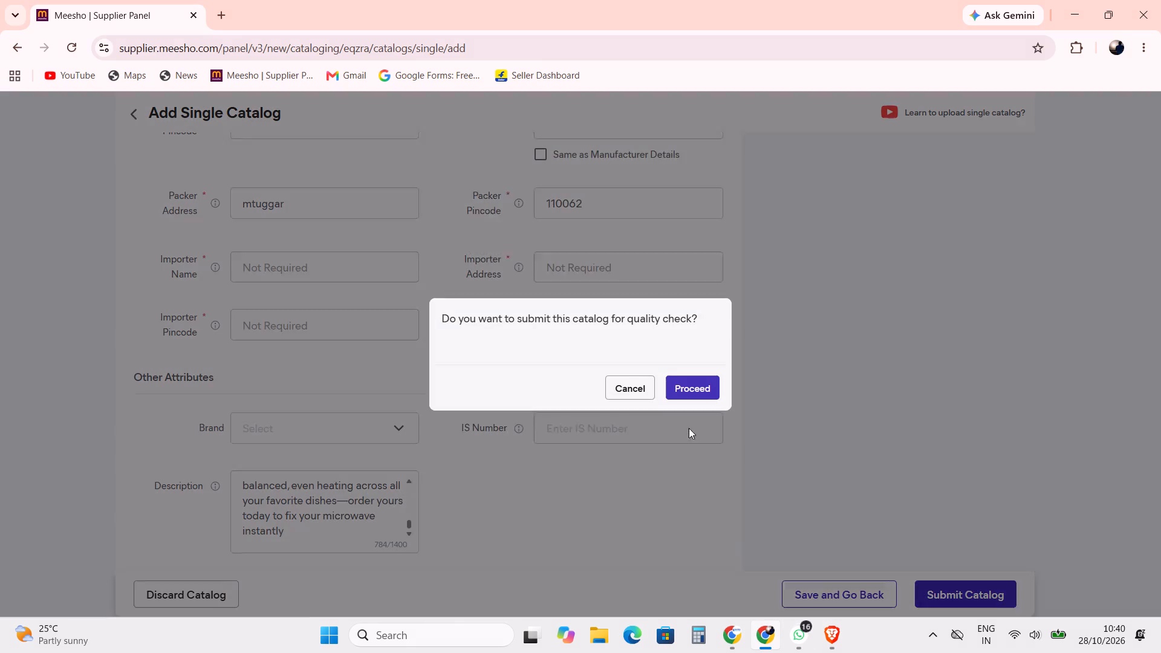
{"action": "left_click", "coordinate": [698, 392]}
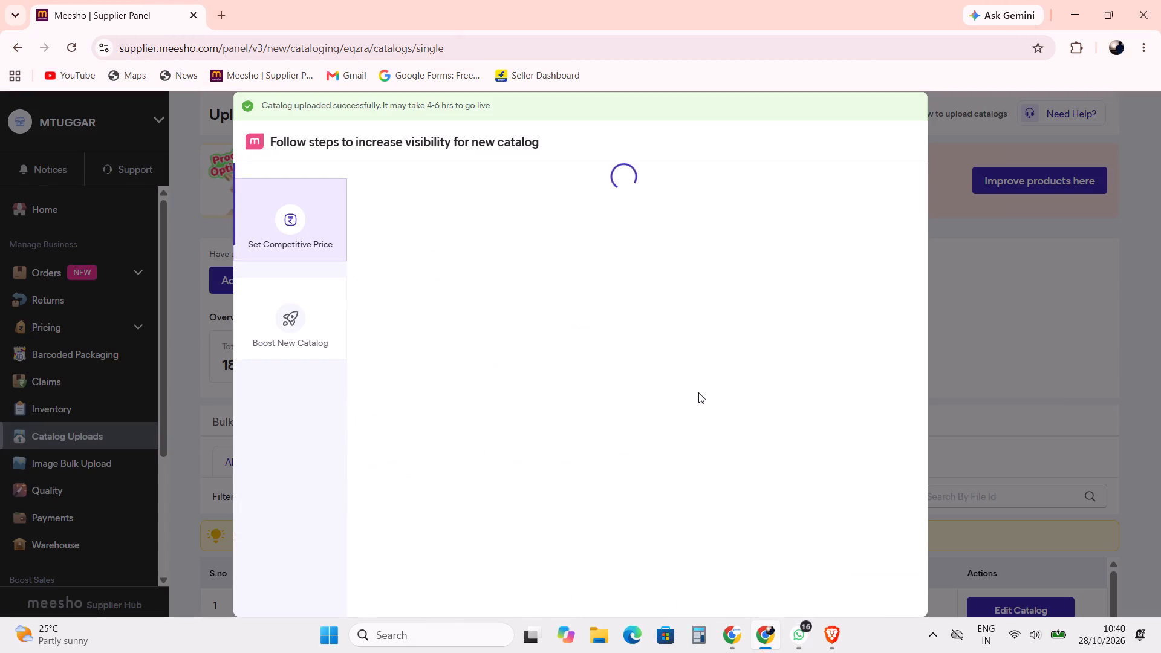
Switch to the product tracking spreadsheet, fill Done down into the turntable row's Meesho cell, and move to that row's product name.
{"action": "key", "text": "alt+Tab"}
{"action": "key", "text": "alt+Tab"}
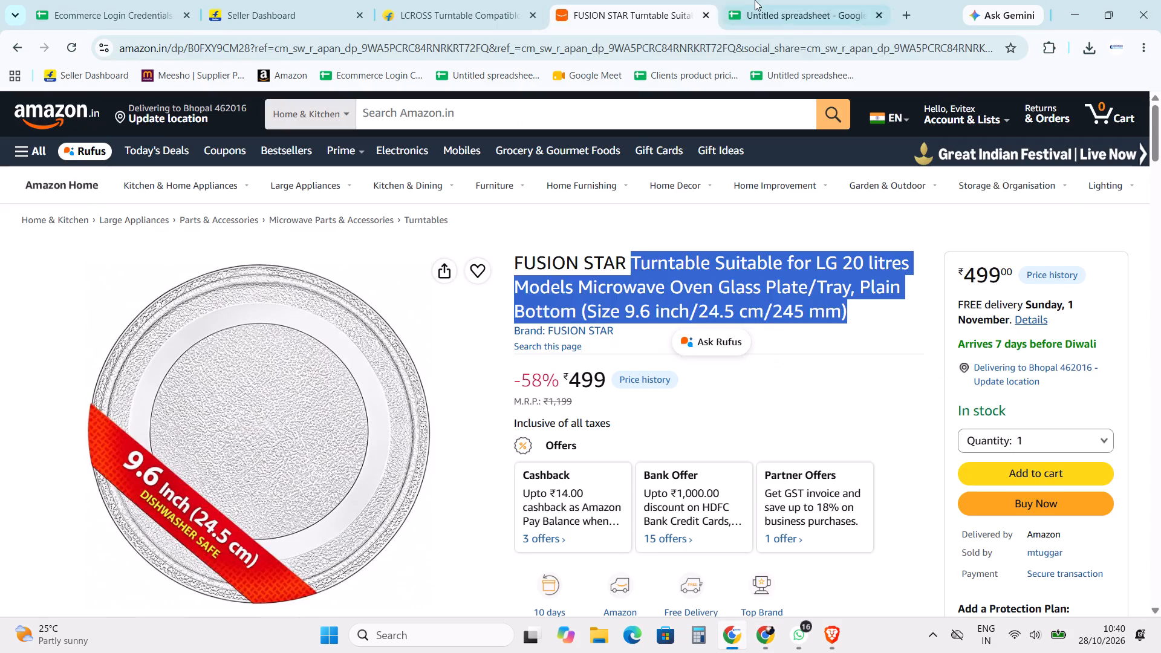
{"action": "left_click", "coordinate": [758, 0]}
{"action": "key", "text": "ctrl+d"}
{"action": "key", "text": "Left"}
{"action": "key", "text": "Left"}
{"action": "key", "text": "Left"}
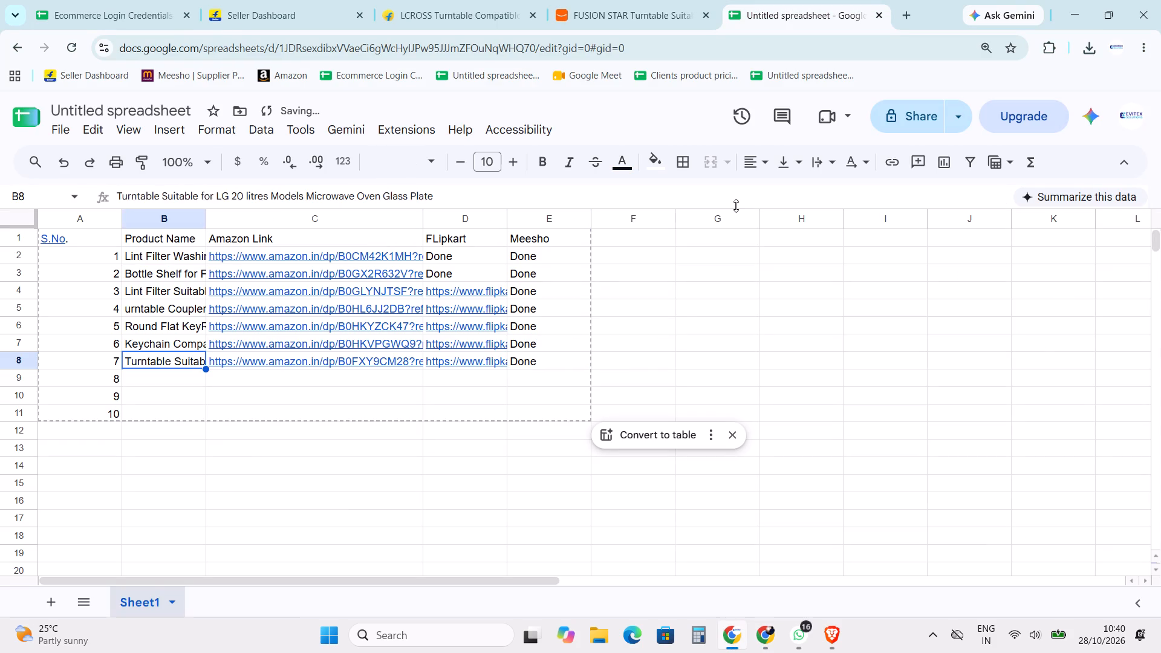
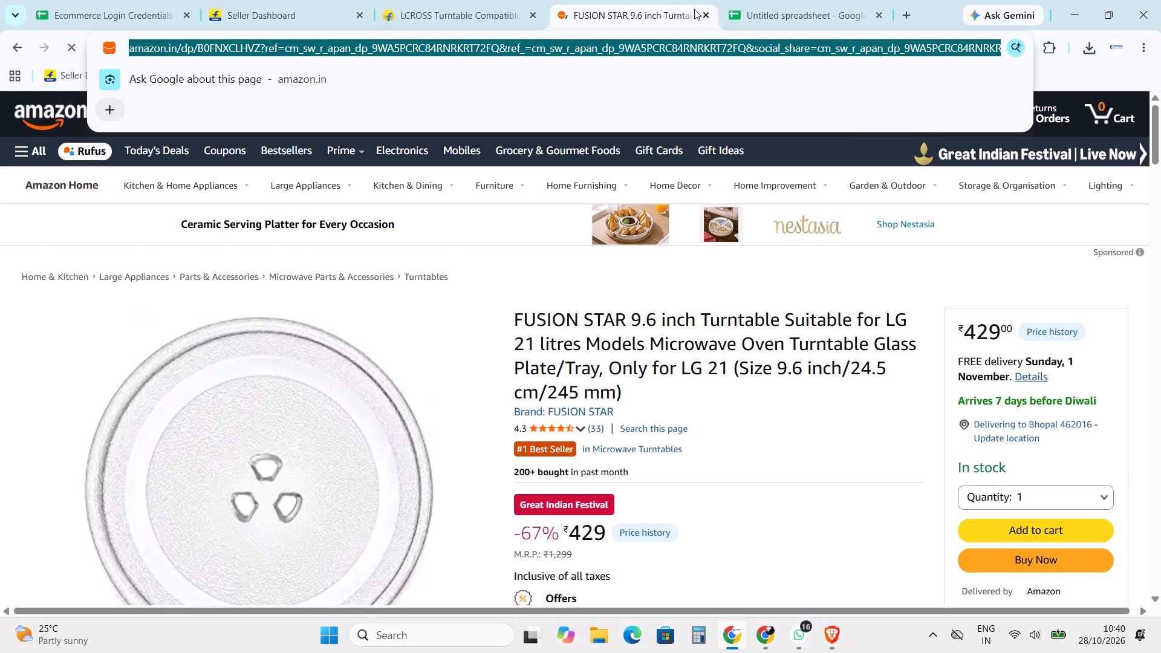
Paste the LG 21-litre turntable's Amazon product link into the Amazon Link cell of the tracker row numbered 8.
{"action": "left_click", "coordinate": [736, 0]}
{"action": "key", "text": "Right"}
{"action": "key", "text": "ctrl+v"}
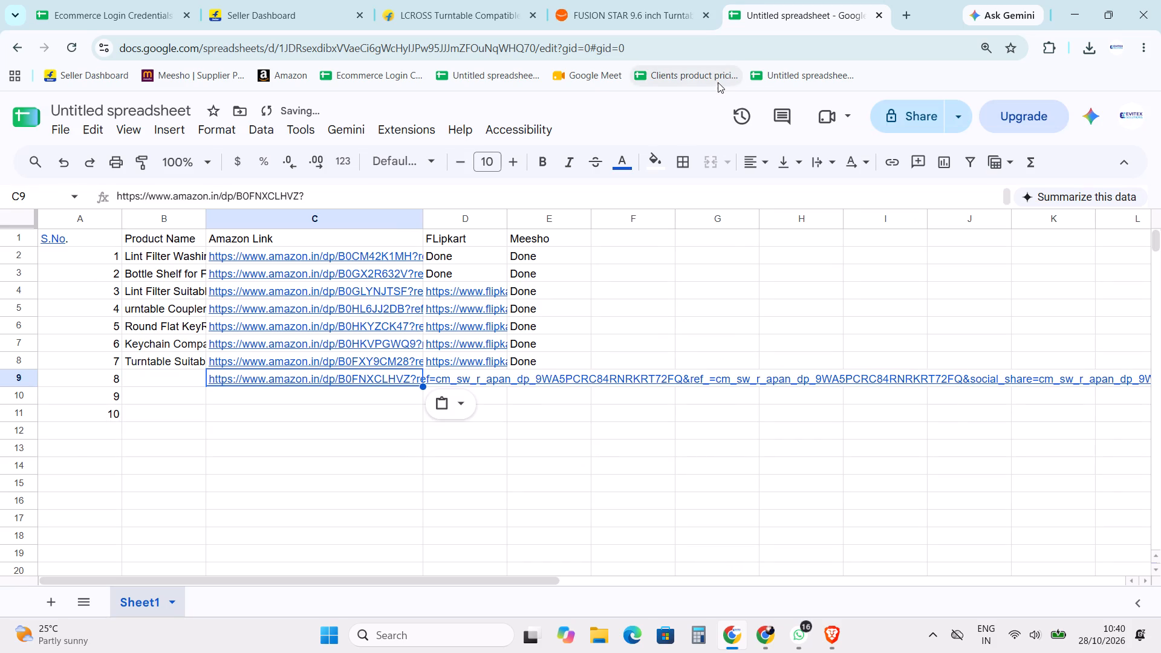
Copy the Amazon title from "9.6 inch Turntable" through "Only for LG 21" into row number 8's Product Name cell.
{"action": "left_click", "coordinate": [617, 0]}
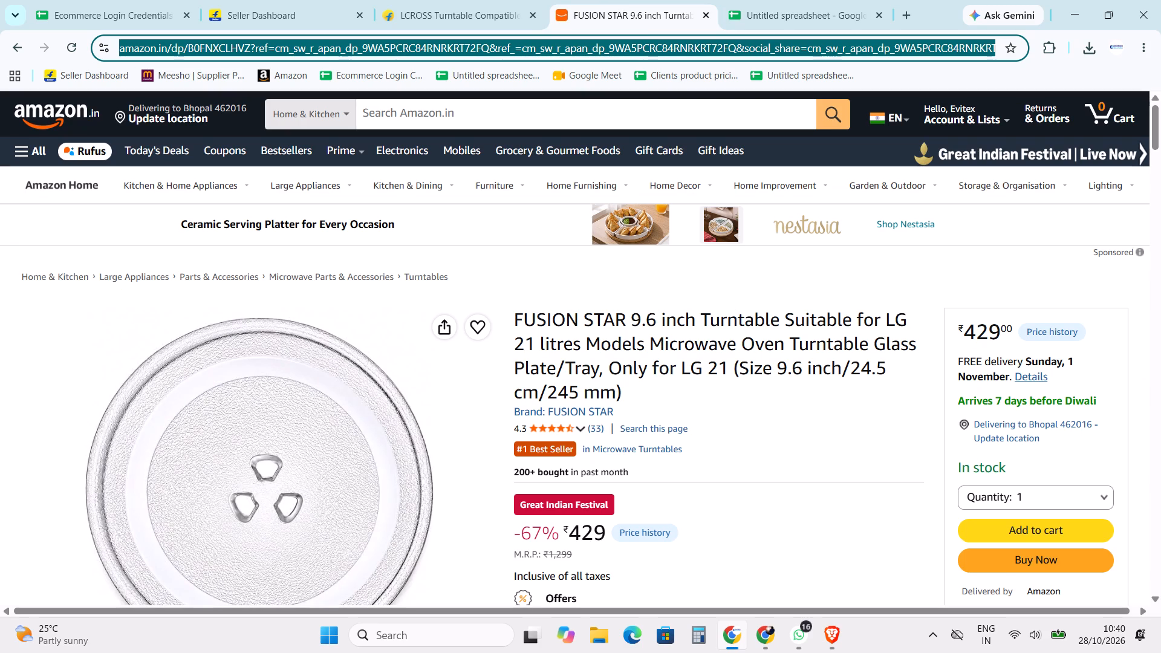
{"action": "left_click_drag", "start_coordinate": [633, 315], "coordinate": [600, 362]}
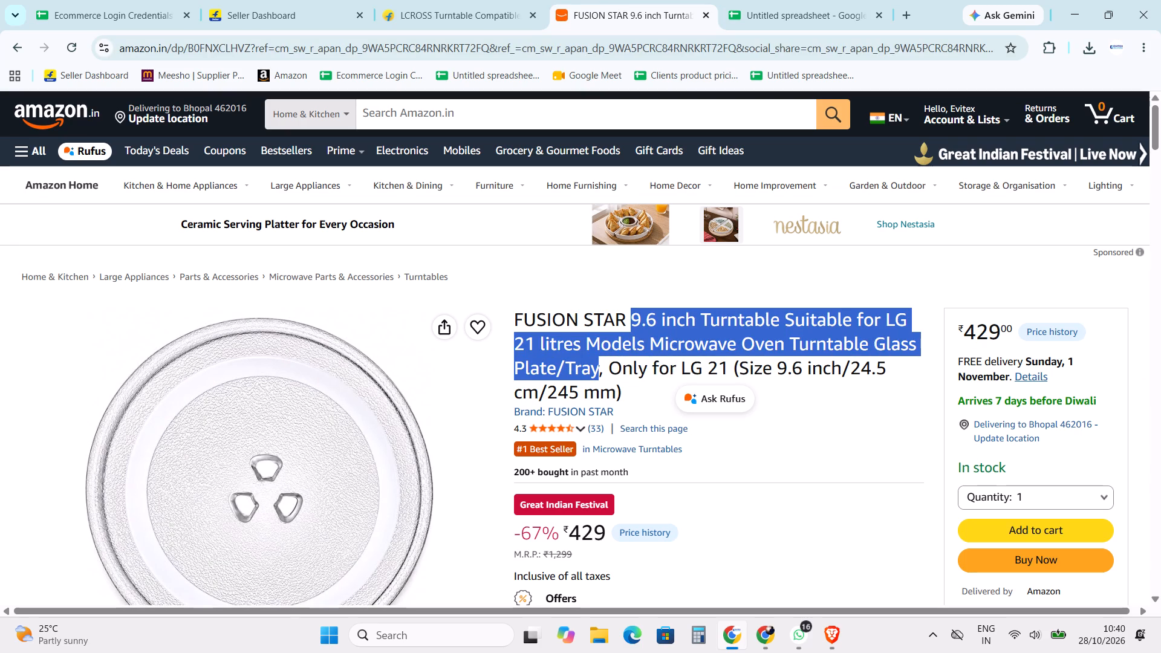
{"action": "left_click_drag", "start_coordinate": [600, 362], "coordinate": [599, 360]}
{"action": "key", "text": "ctrl+c"}
{"action": "key", "text": "ctrl+c"}
{"action": "key", "text": "ctrl+c"}
{"action": "key", "text": "ctrl+c"}
{"action": "left_click", "coordinate": [633, 319]}
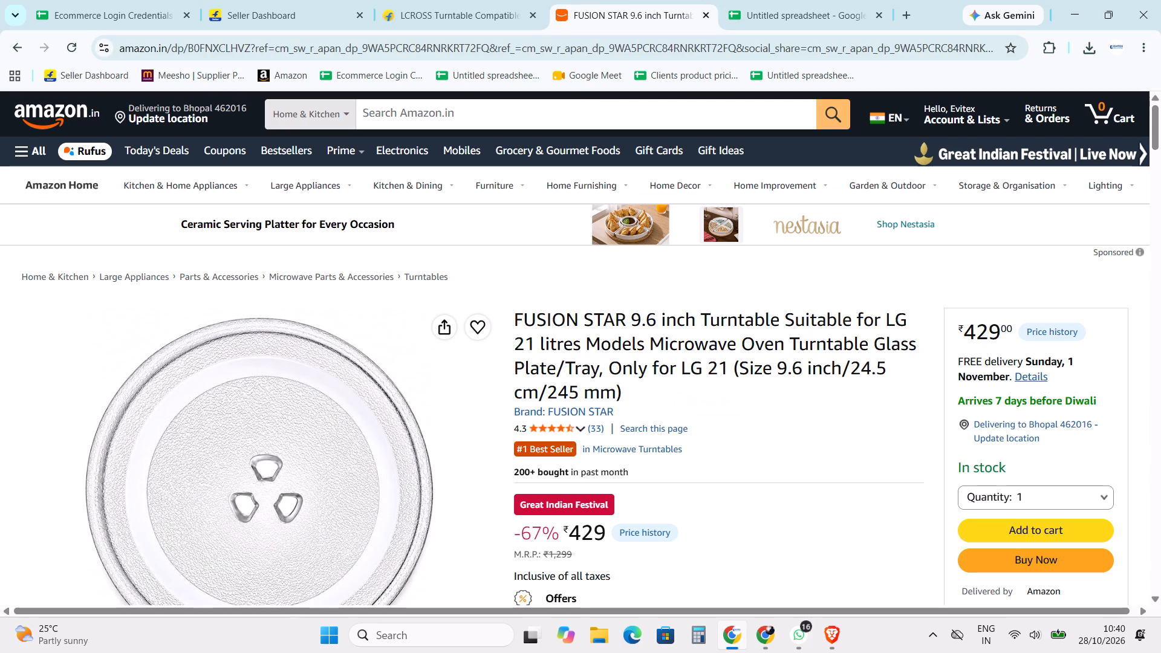
{"action": "left_click_drag", "start_coordinate": [633, 319], "coordinate": [711, 364]}
{"action": "key", "text": "ctrl+c"}
{"action": "key", "text": "ctrl+c"}
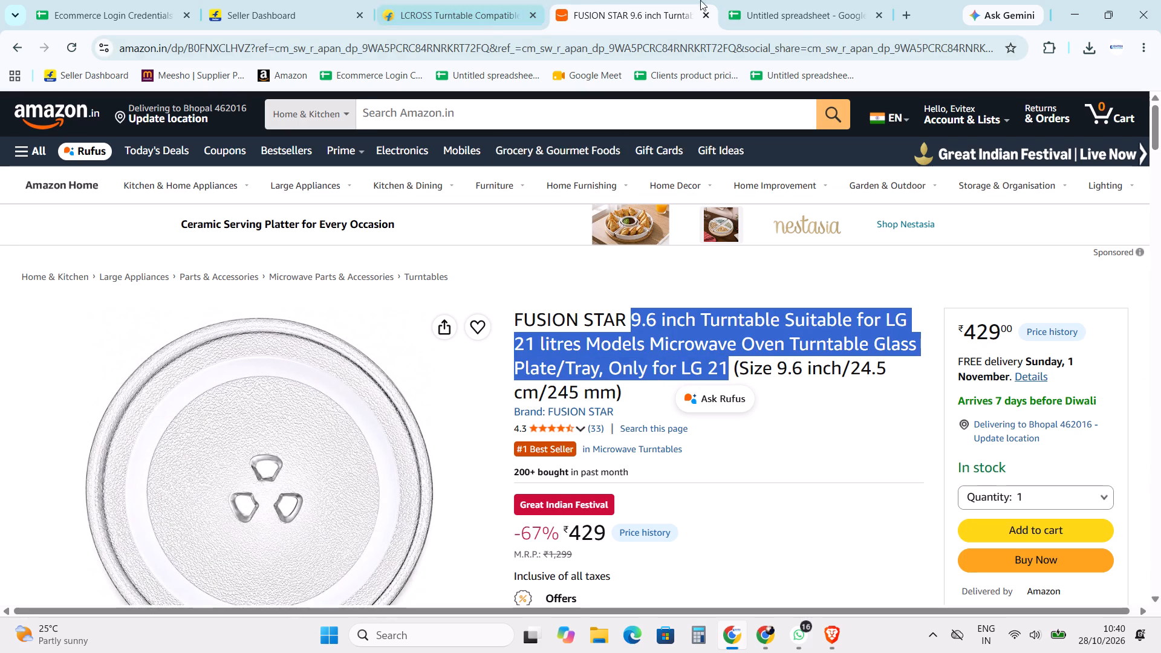
{"action": "left_click", "coordinate": [767, 0]}
{"action": "double_click", "coordinate": [193, 375]}
{"action": "key", "text": "ctrl+v"}
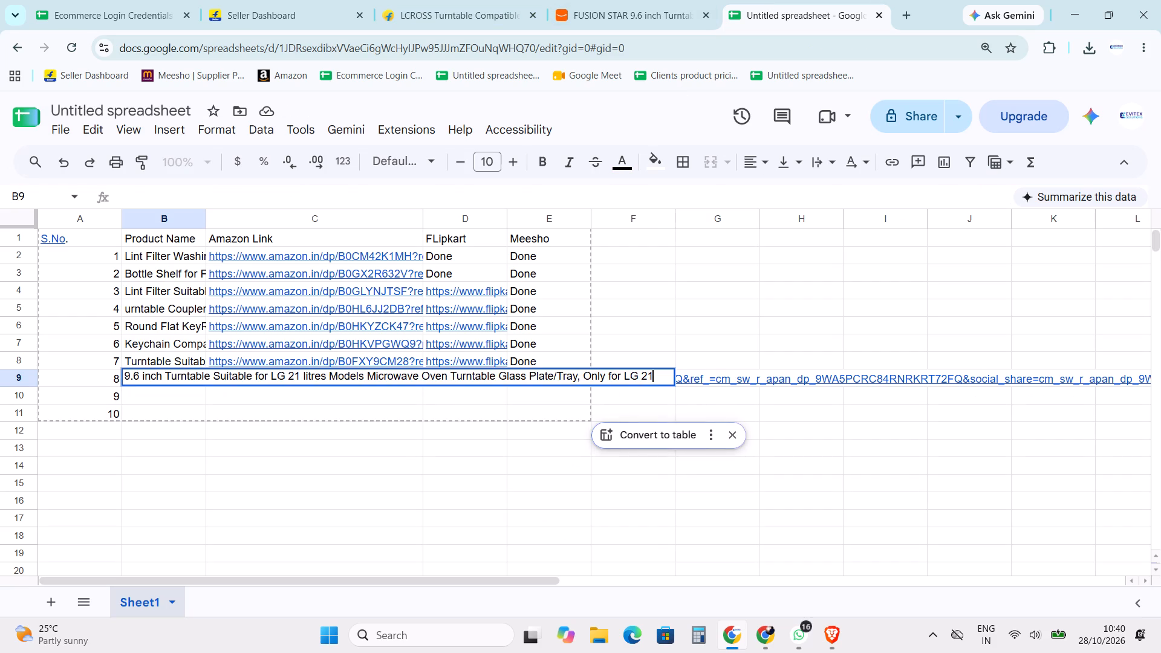
{"action": "key", "text": "Tab"}
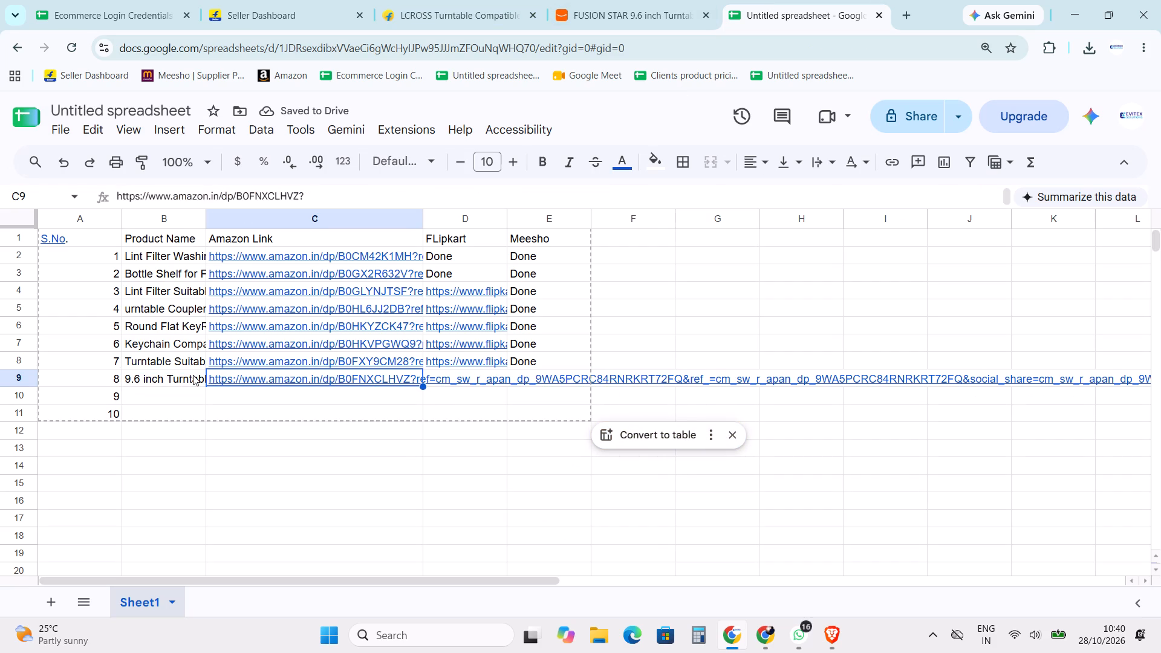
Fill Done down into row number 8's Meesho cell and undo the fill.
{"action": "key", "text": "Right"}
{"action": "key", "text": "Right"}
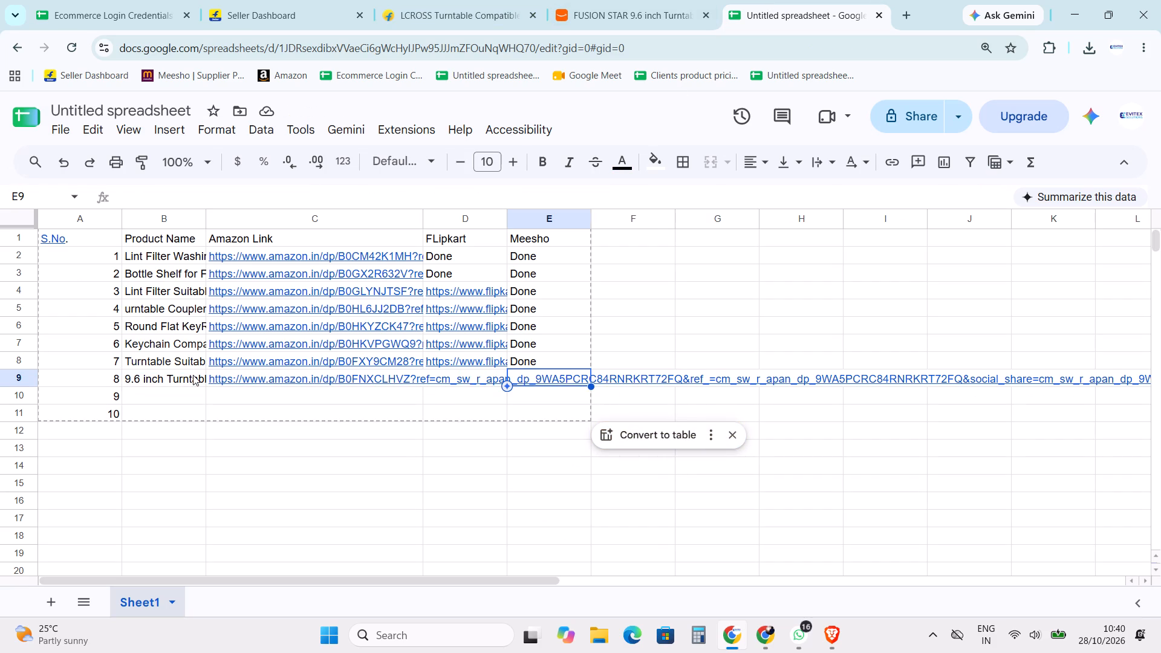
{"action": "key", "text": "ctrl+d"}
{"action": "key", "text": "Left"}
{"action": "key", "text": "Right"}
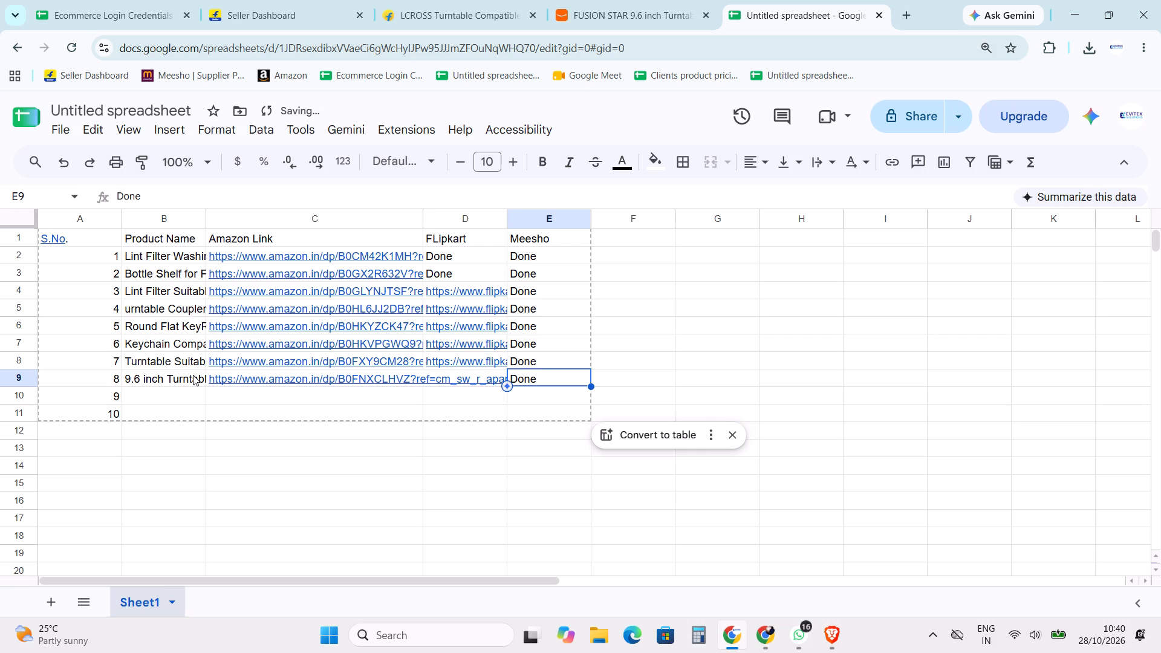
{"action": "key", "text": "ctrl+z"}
Open the Flipkart product page for SKU FS-0197 from the Seller Dashboard, expand its full title, and compare it with the Amazon product.
{"action": "key", "text": "Left"}
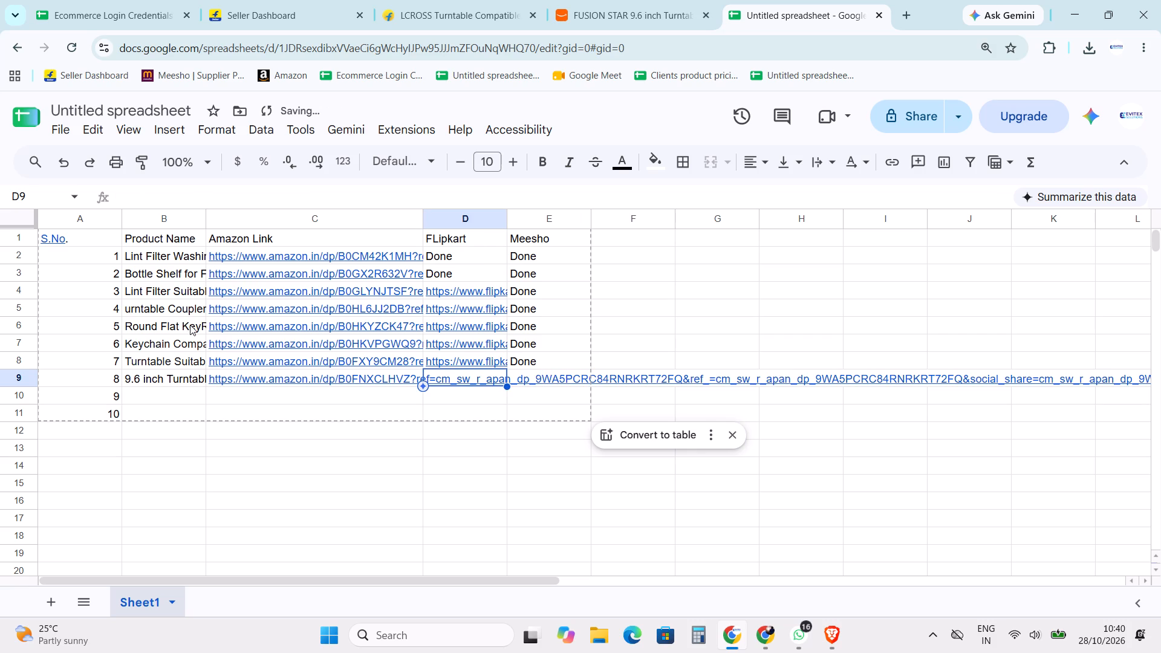
{"action": "left_click", "coordinate": [305, 0]}
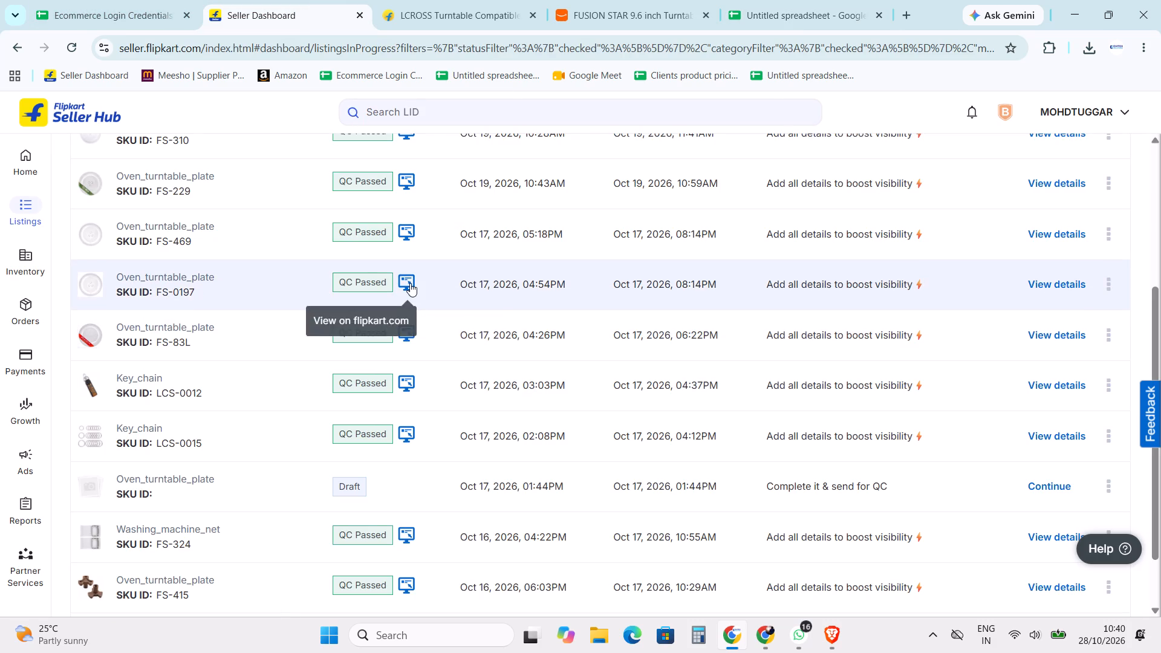
{"action": "left_click", "coordinate": [410, 283]}
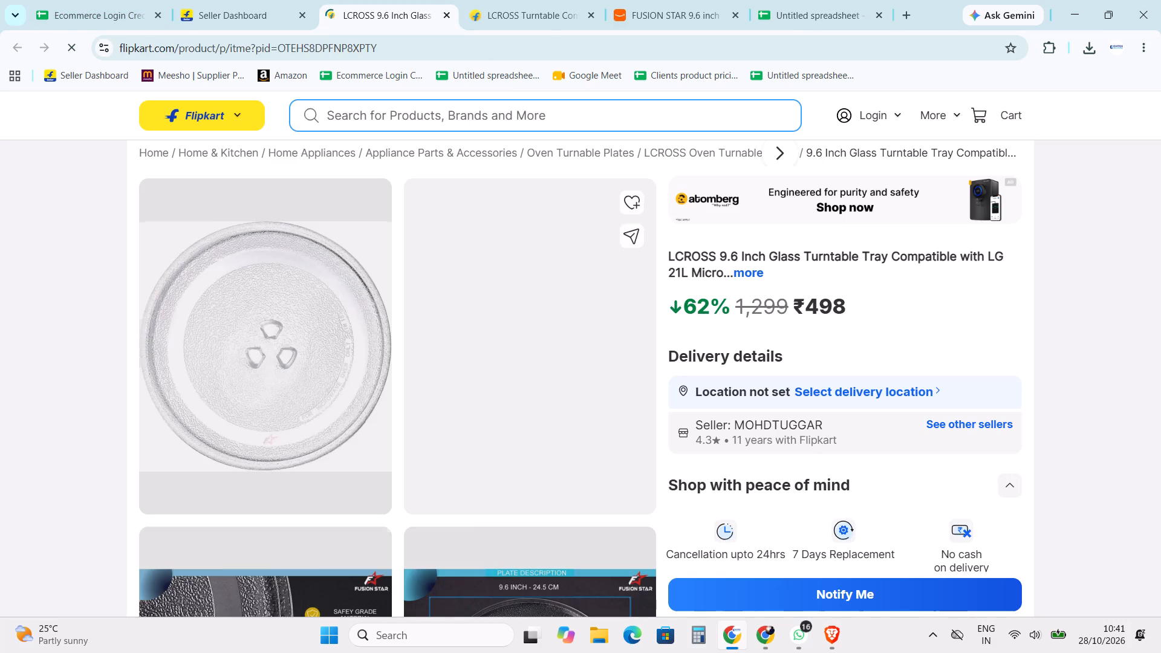
{"action": "left_click", "coordinate": [753, 275]}
{"action": "left_click", "coordinate": [753, 273]}
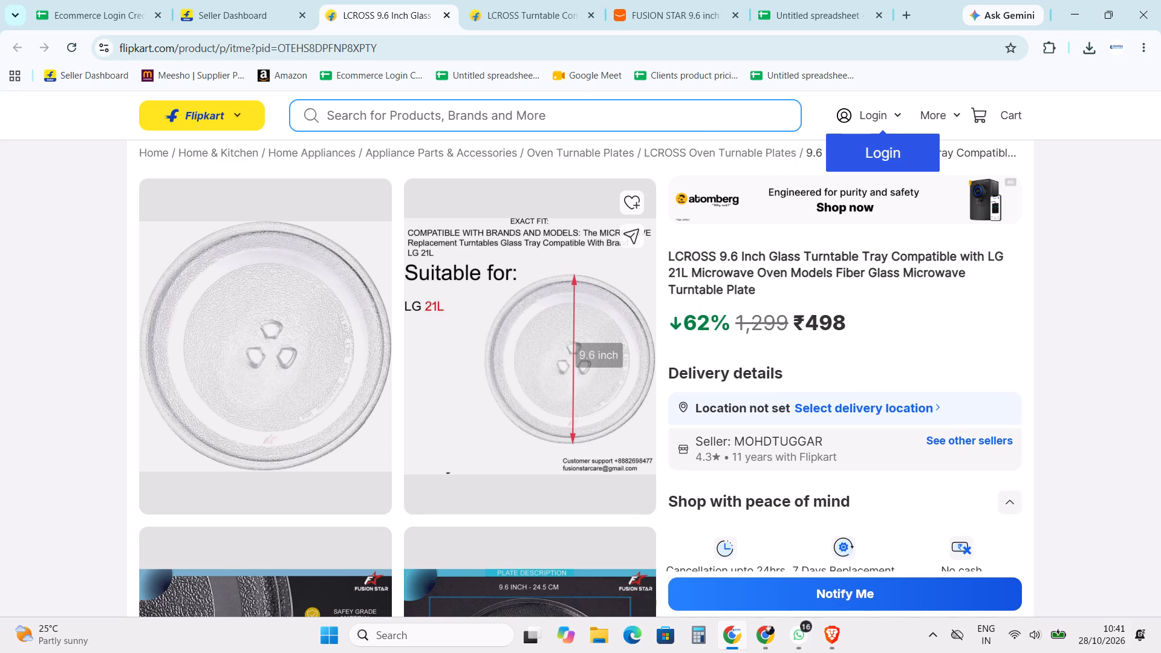
{"action": "left_click", "coordinate": [684, 0]}
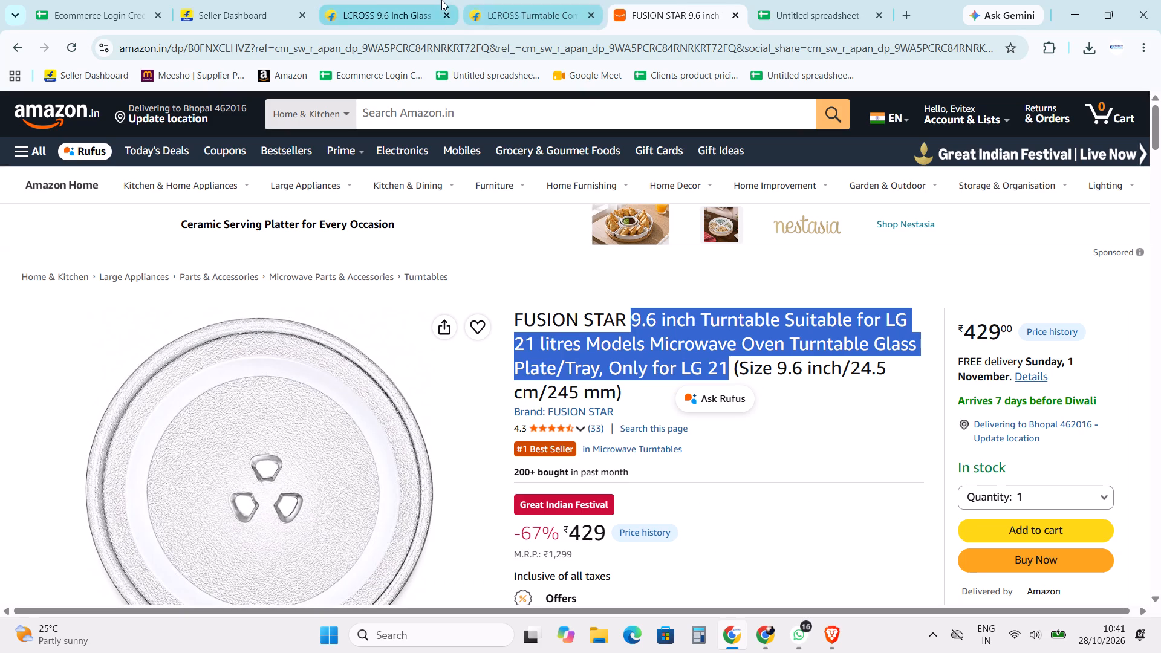
Copy the Flipkart page link of the 9.6 inch LG turntable tray into row number 8's FLipkart cell.
{"action": "left_click", "coordinate": [370, 0]}
{"action": "left_click", "coordinate": [415, 44]}
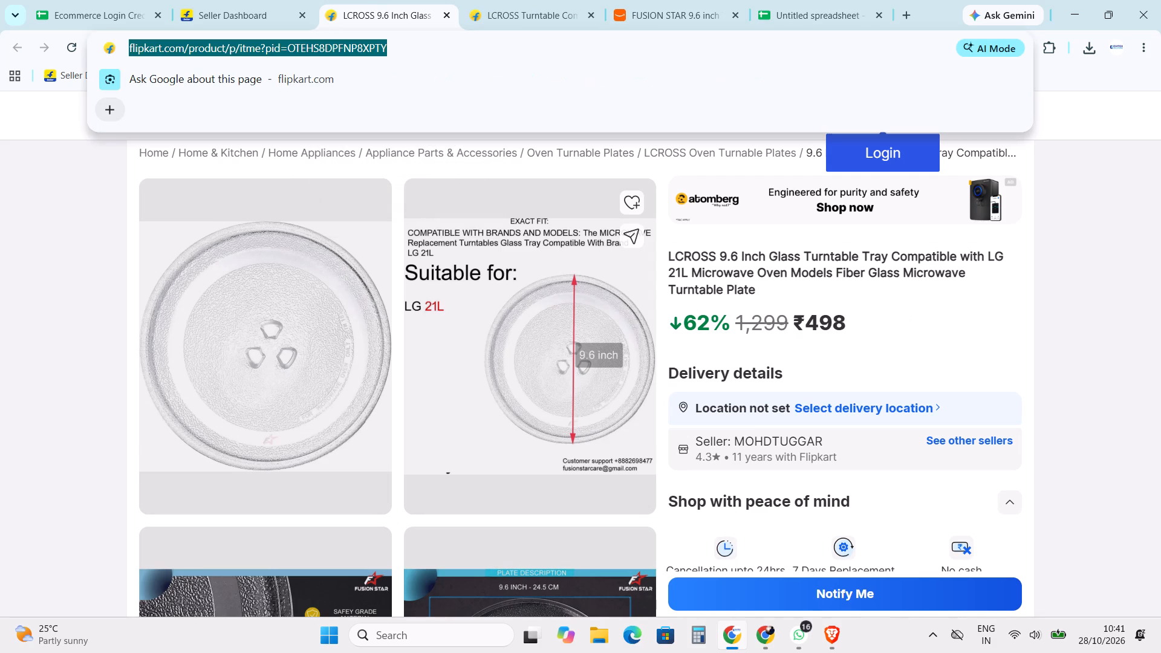
{"action": "key", "text": "ctrl+c"}
{"action": "key", "text": "ctrl+c"}
{"action": "left_click", "coordinate": [831, 0]}
{"action": "key", "text": "ctrl+v"}
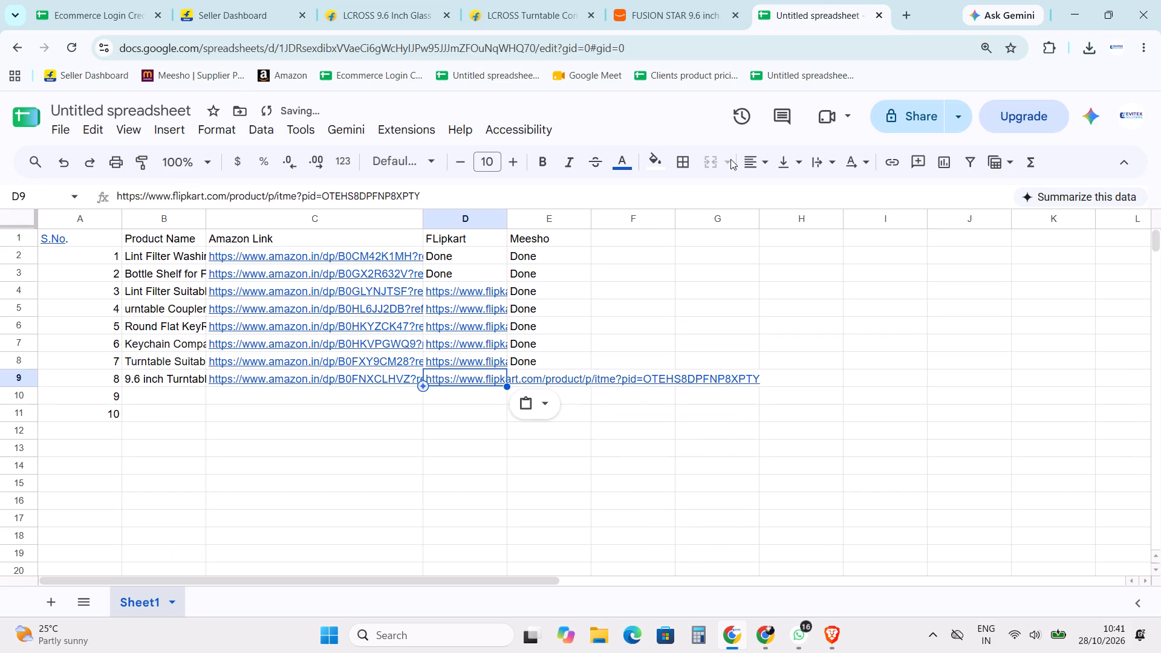
{"action": "key", "text": "Right"}
Switch to the Meesho Supplier Panel, open the Oven draft catalog created 22 Oct '26 at 04:10 PM, and check its product details.
{"action": "key", "text": "alt+Tab"}
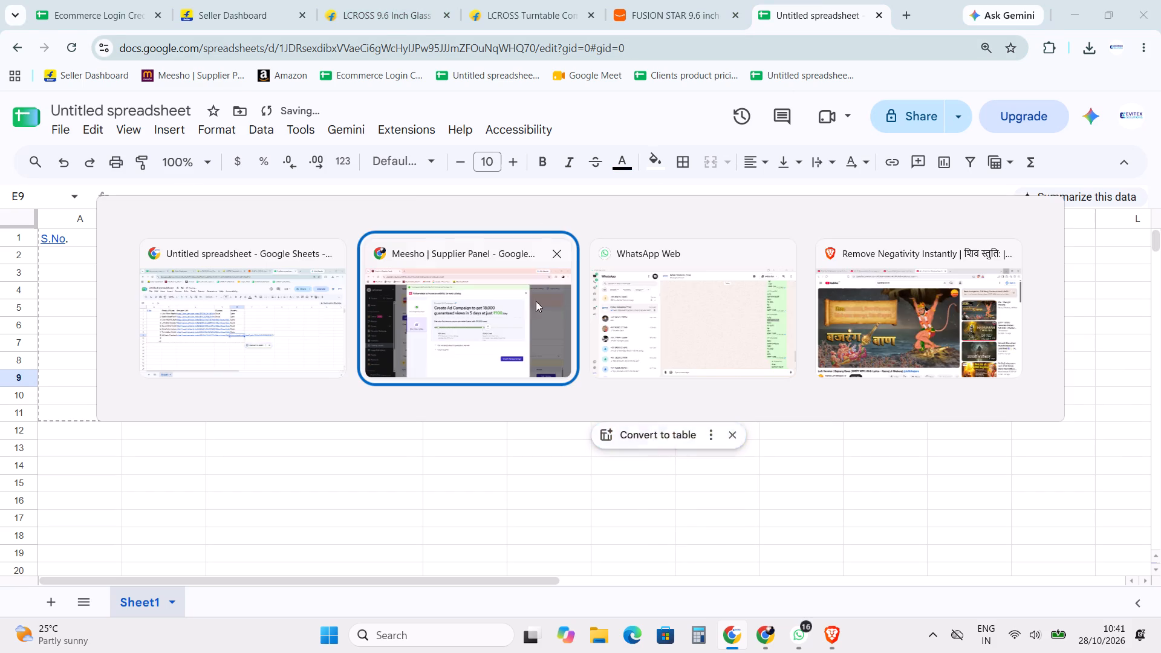
{"action": "left_click", "coordinate": [907, 141]}
{"action": "scroll", "coordinate": [799, 357], "scroll_direction": "down", "scroll_amount": 7}
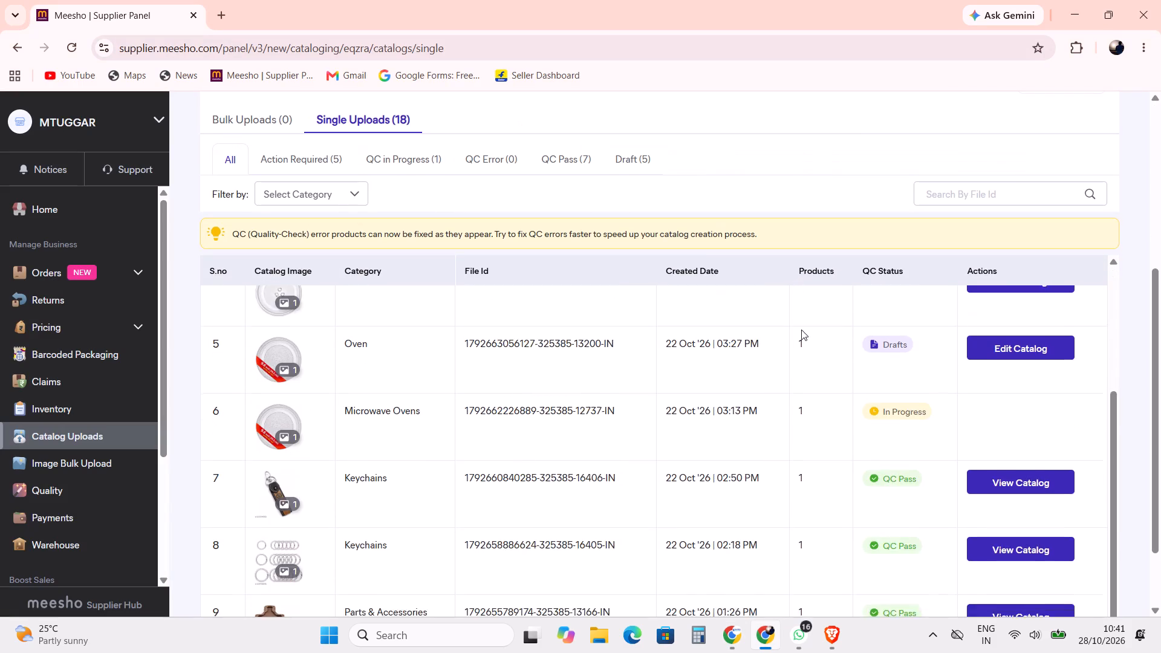
{"action": "scroll", "coordinate": [801, 330], "scroll_direction": "down", "scroll_amount": 1}
{"action": "scroll", "coordinate": [822, 376], "scroll_direction": "up", "scroll_amount": 2}
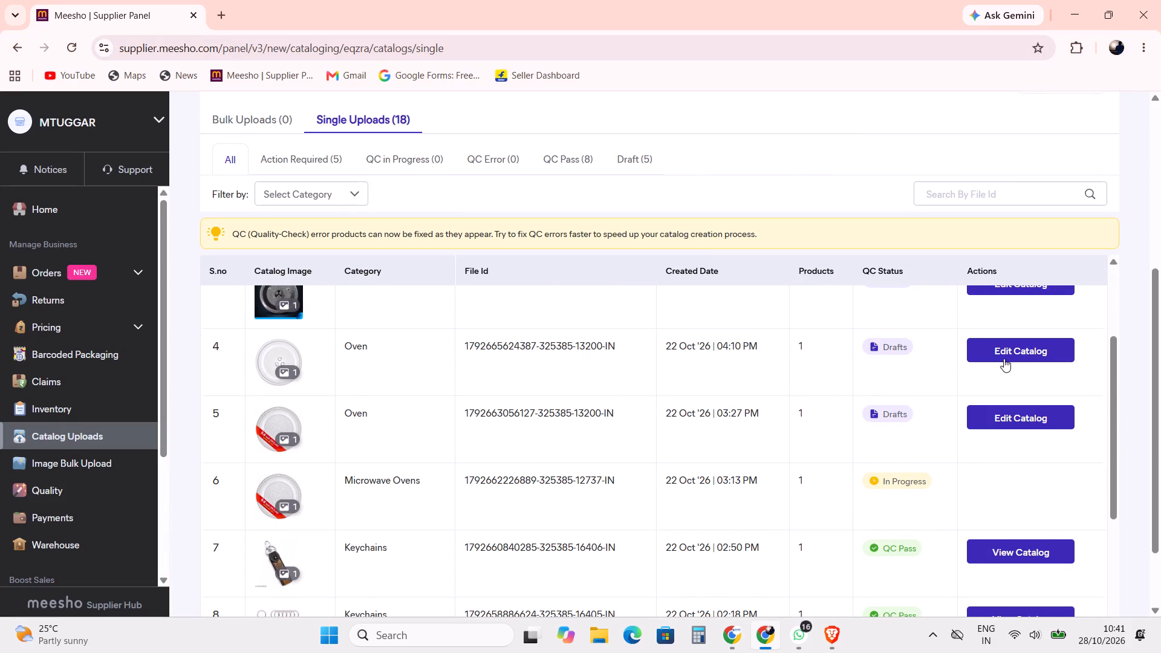
{"action": "left_click", "coordinate": [1004, 359]}
{"action": "scroll", "coordinate": [521, 264], "scroll_direction": "down", "scroll_amount": 2}
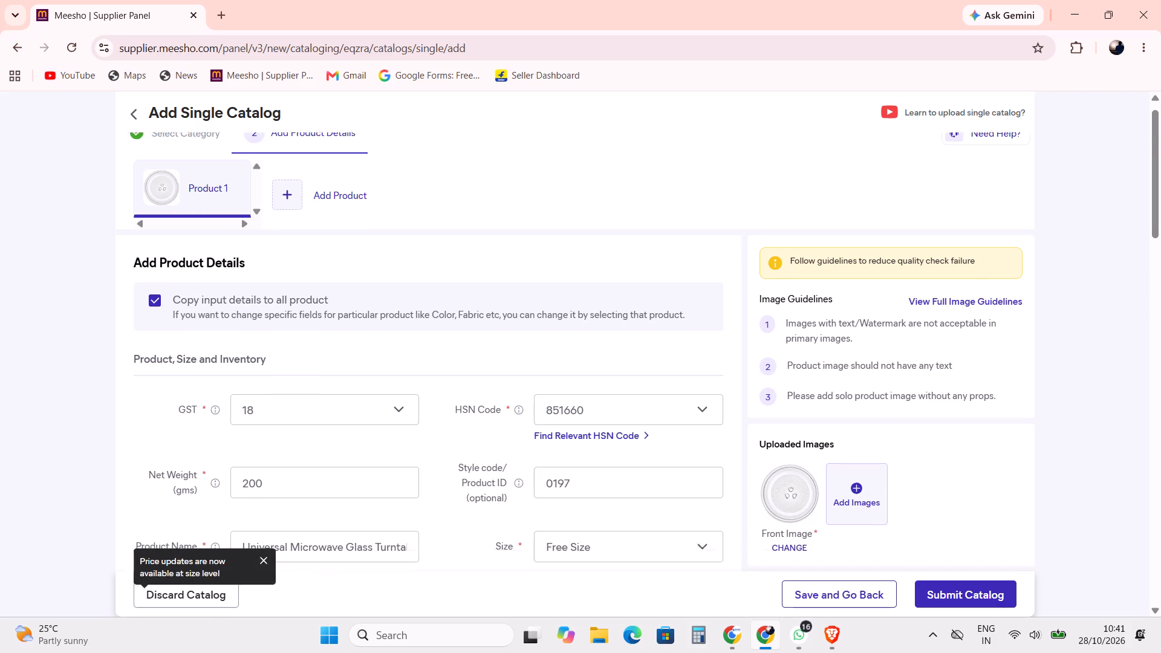
{"action": "scroll", "coordinate": [458, 262], "scroll_direction": "down", "scroll_amount": 1}
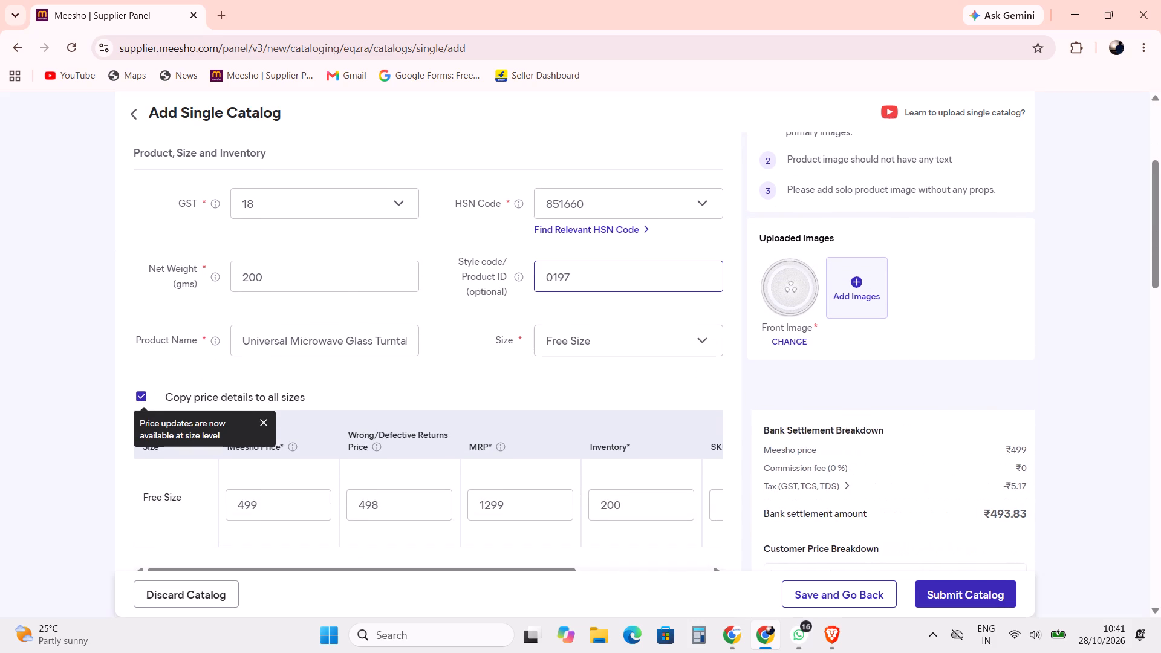
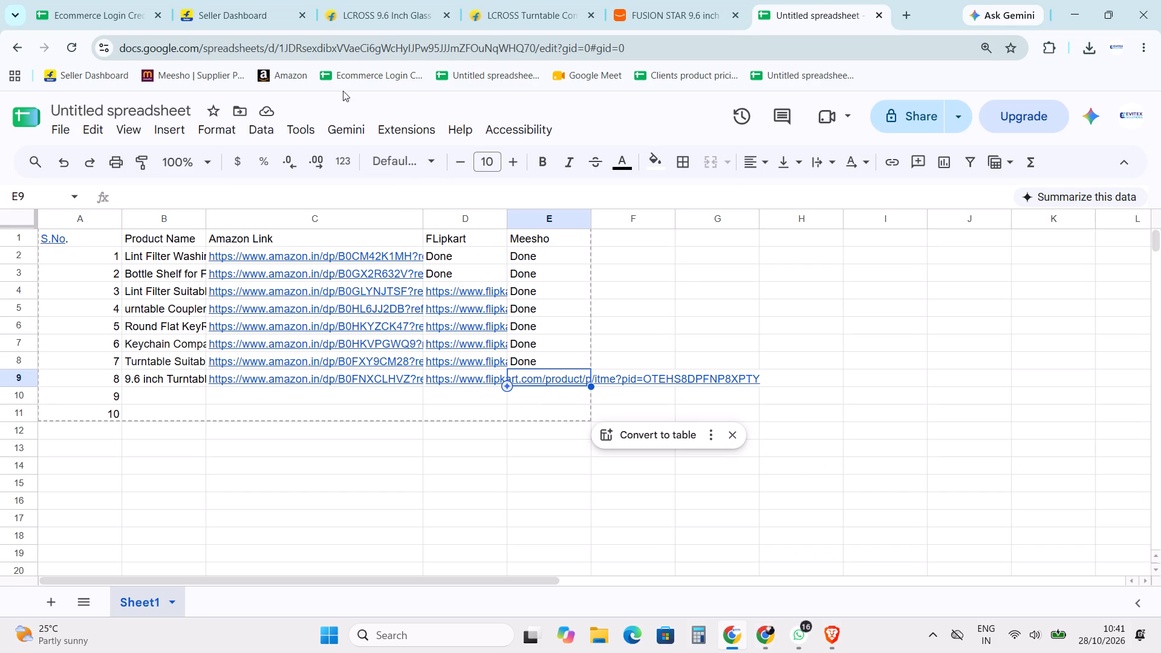
Copy the Amazon title from "9.6 inch Turntable" through "(Size 9.6 inch/24.5 cm/245 mm)" into row number 9's Product Name cell.
{"action": "left_click", "coordinate": [682, 0]}
{"action": "scroll", "coordinate": [604, 377], "scroll_direction": "down", "scroll_amount": 1}
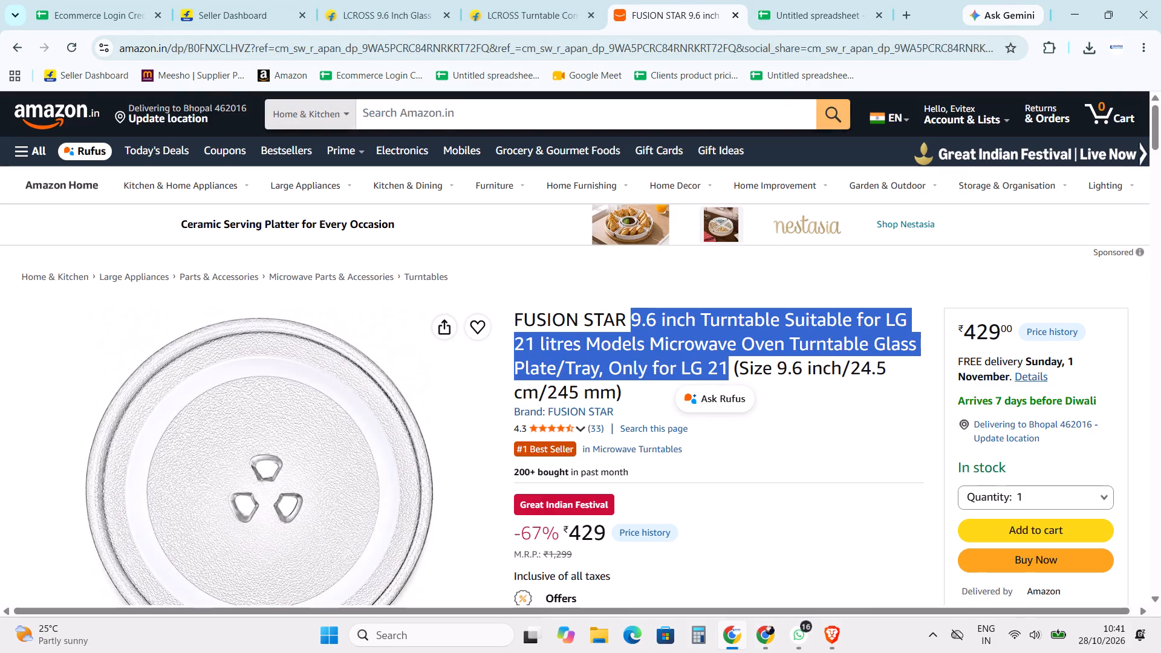
{"action": "scroll", "coordinate": [604, 377], "scroll_direction": "down", "scroll_amount": 1}
{"action": "left_click", "coordinate": [639, 175]}
{"action": "left_click", "coordinate": [633, 167]}
{"action": "left_click_drag", "start_coordinate": [633, 167], "coordinate": [668, 213]}
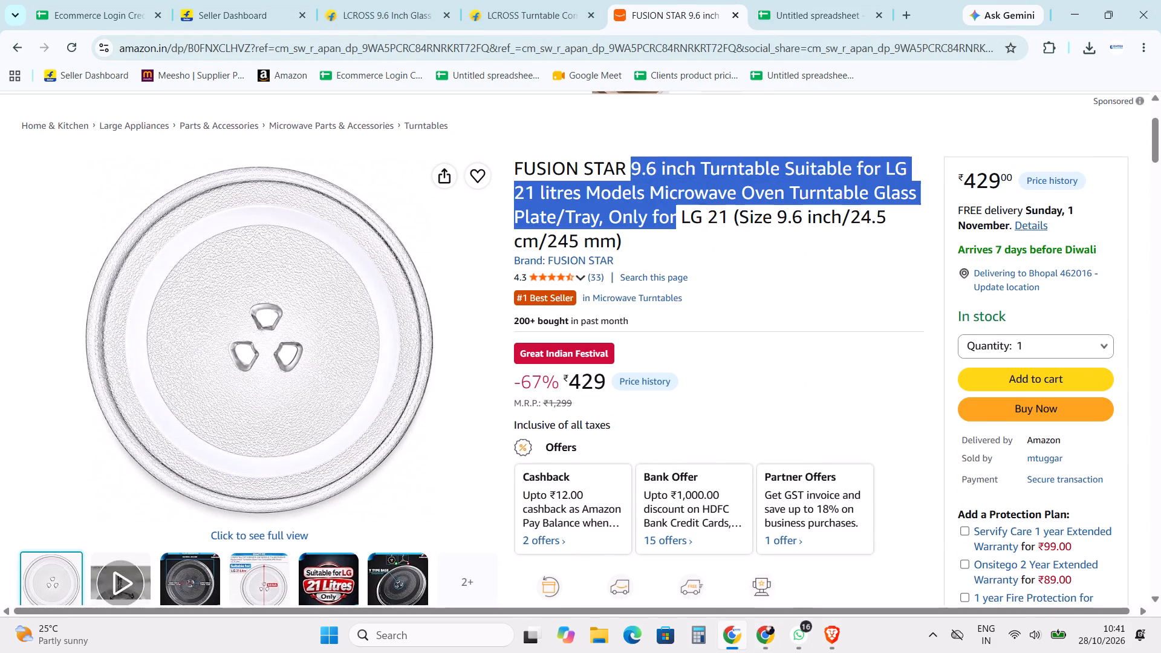
{"action": "left_click_drag", "start_coordinate": [668, 213], "coordinate": [675, 238]}
{"action": "key", "text": "ctrl+c"}
{"action": "key", "text": "ctrl+c"}
{"action": "key", "text": "alt+Tab"}
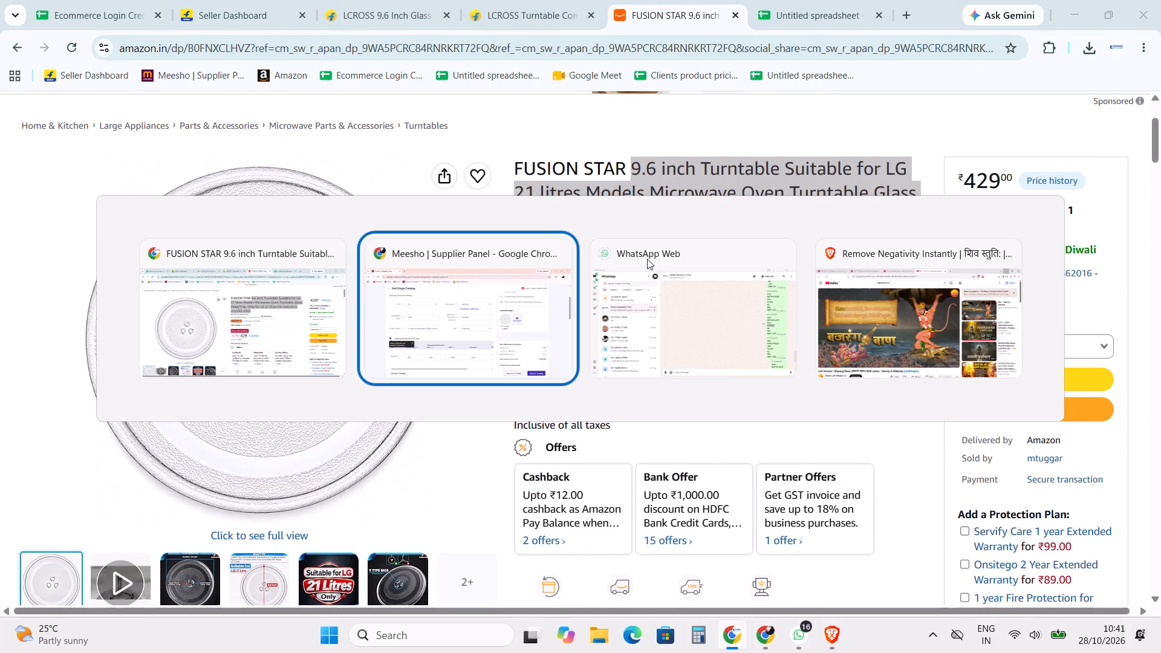
{"action": "key", "text": "alt+Tab"}
{"action": "left_click", "coordinate": [822, 0]}
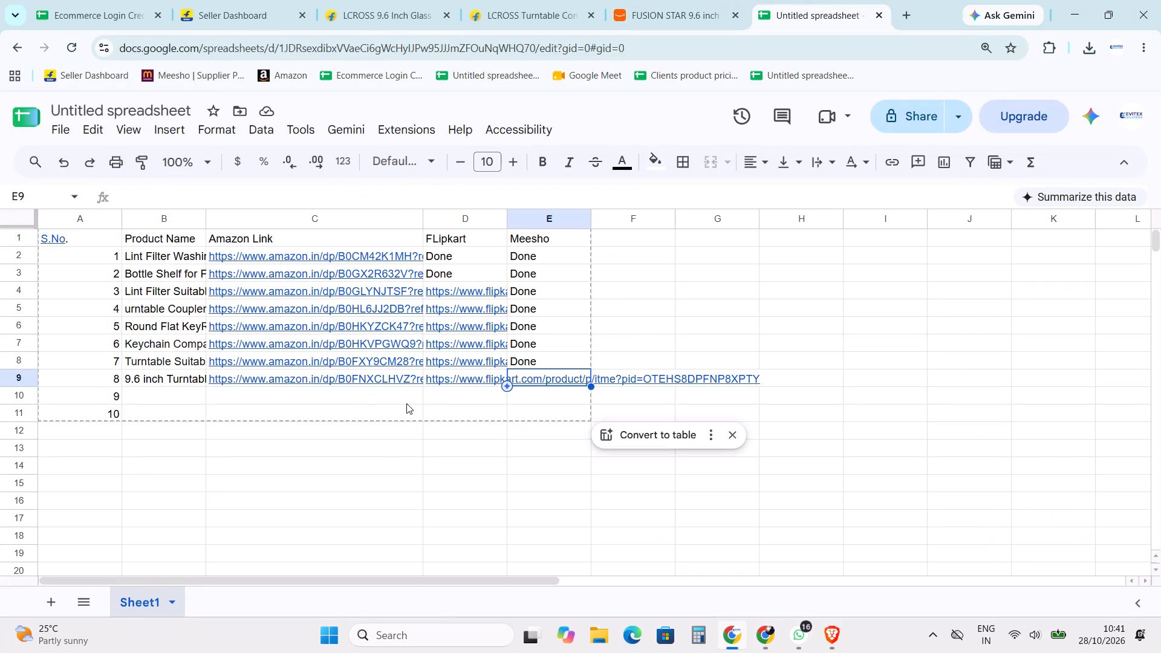
{"action": "key", "text": "Left"}
{"action": "key", "text": "Left"}
{"action": "key", "text": "Left"}
{"action": "key", "text": "Down"}
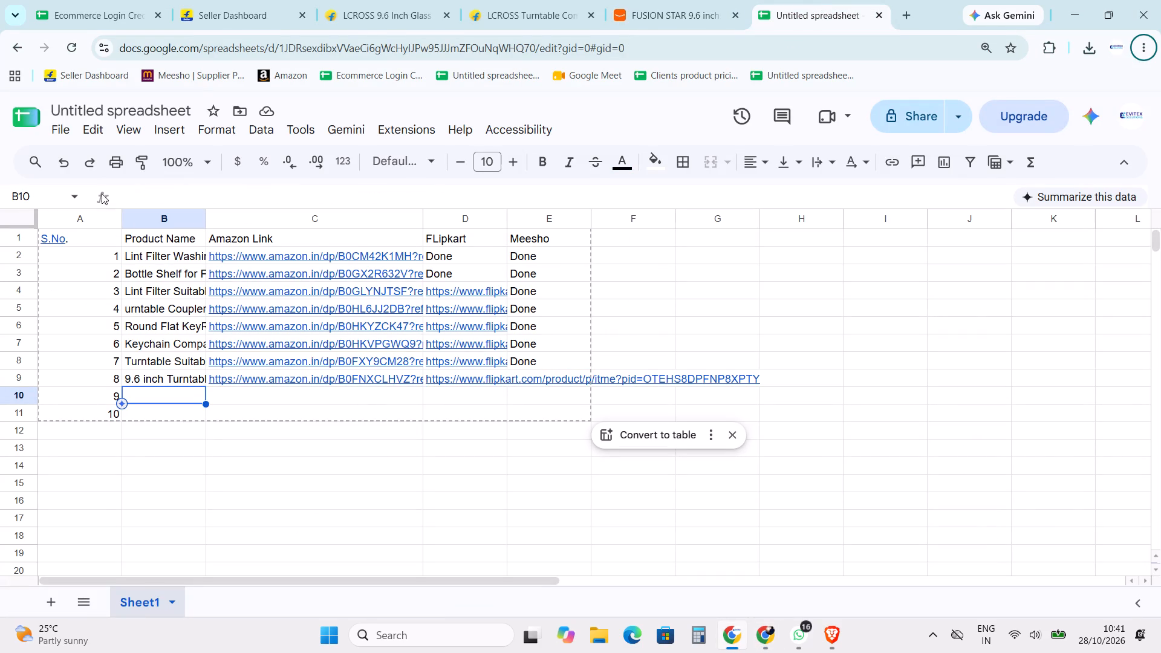
{"action": "left_click", "coordinate": [655, 0]}
{"action": "left_click", "coordinate": [824, 0]}
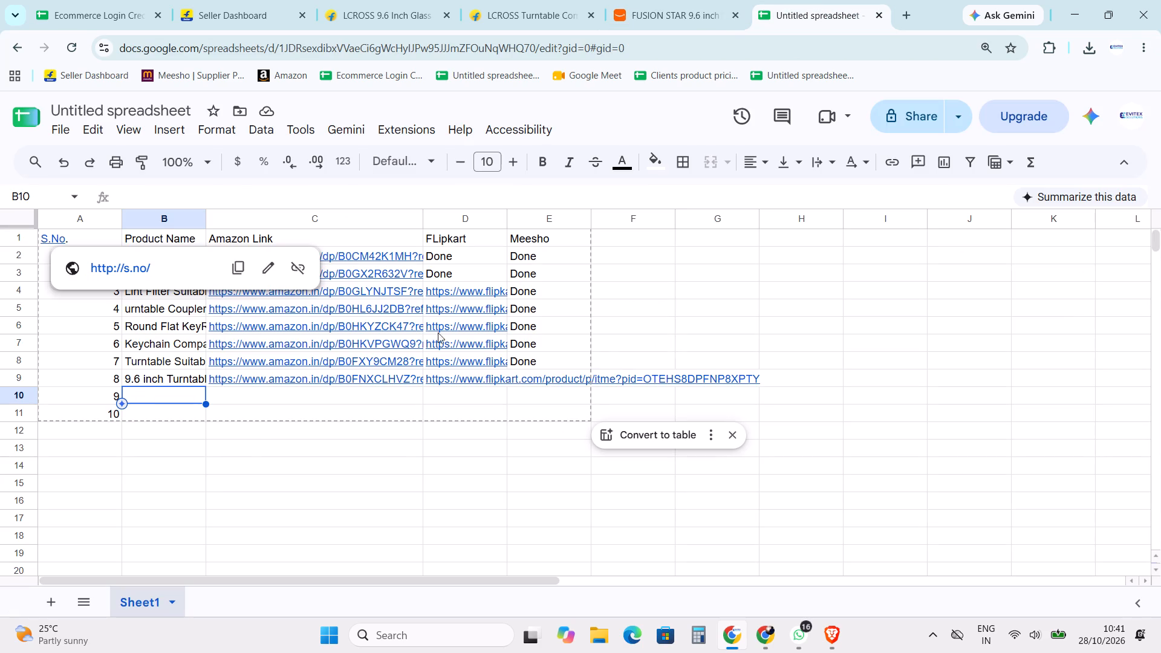
{"action": "key", "text": "ctrl+v"}
{"action": "key", "text": "Down"}
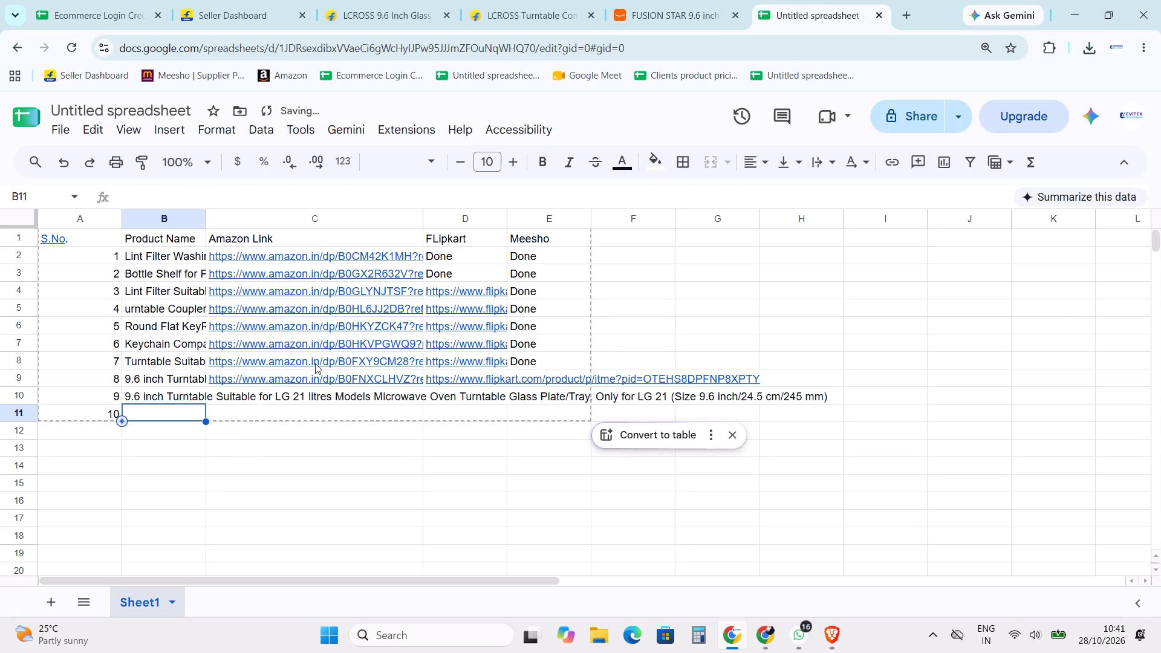
Compare the full product names in row numbers 8 and 9 of the tracker.
{"action": "key", "text": "Up"}
{"action": "key", "text": "Up"}
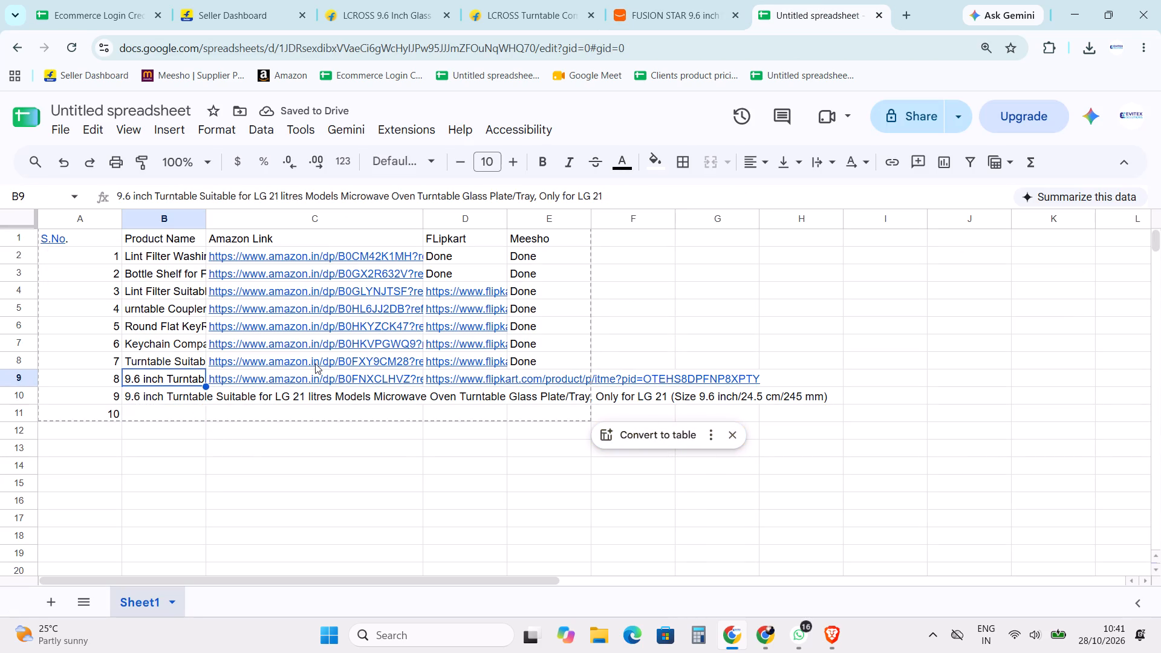
{"action": "key", "text": "Down"}
{"action": "key", "text": "Up"}
{"action": "key", "text": "Down"}
{"action": "key", "text": "Up"}
{"action": "key", "text": "Down"}
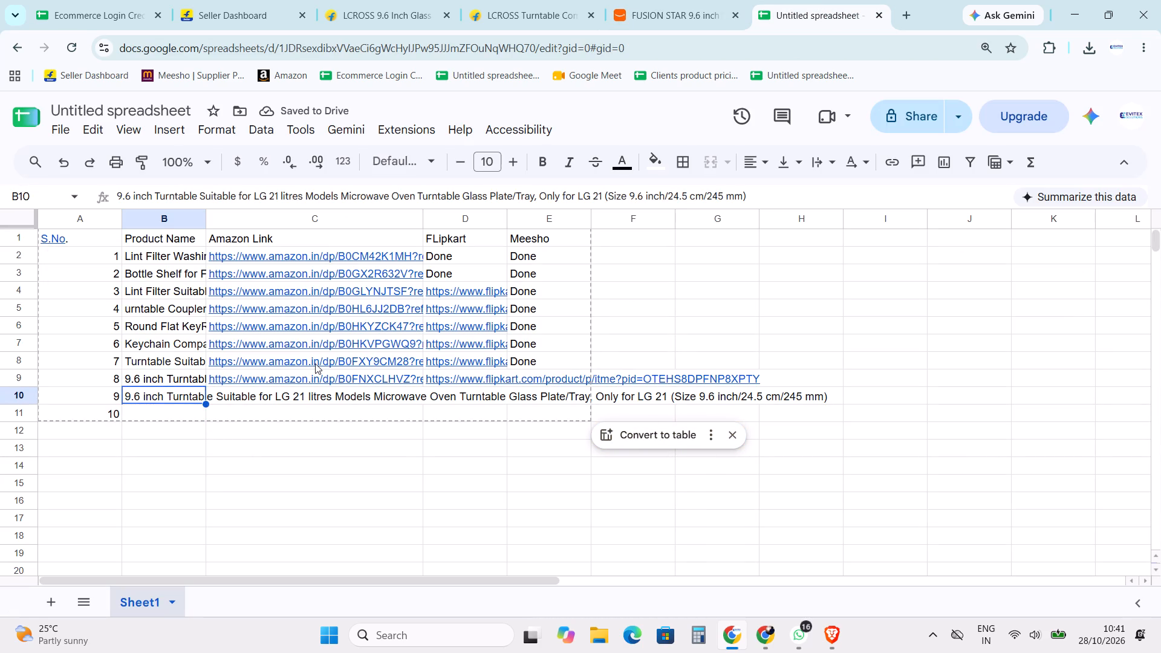
{"action": "key", "text": "Up"}
{"action": "key", "text": "Down"}
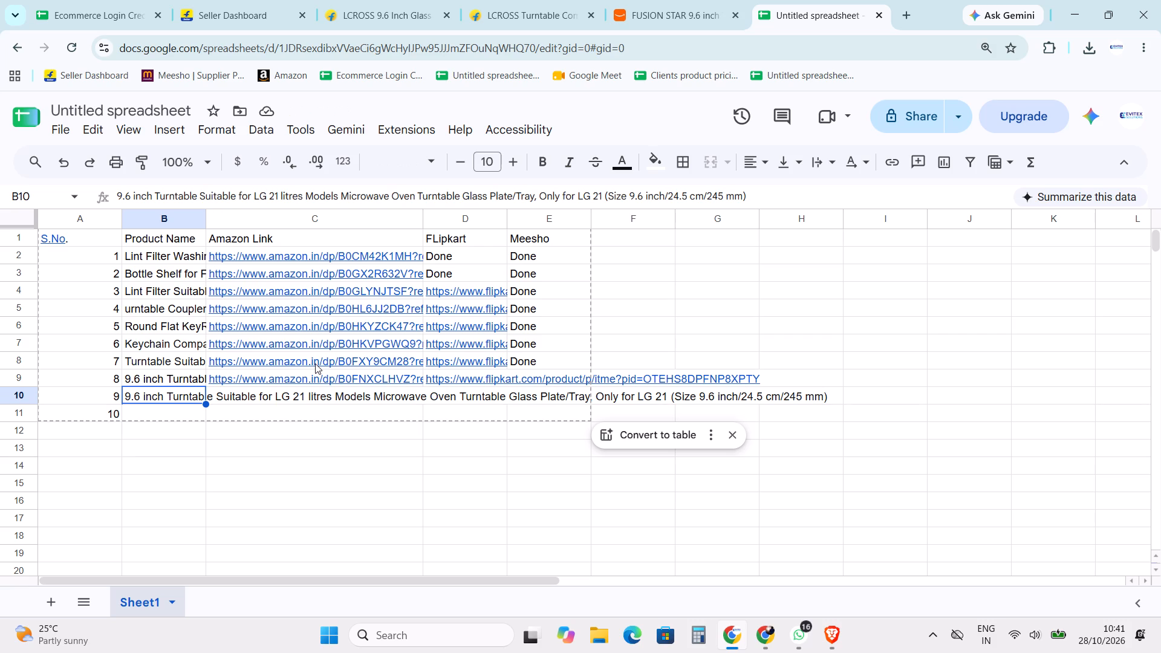
{"action": "key", "text": "Up"}
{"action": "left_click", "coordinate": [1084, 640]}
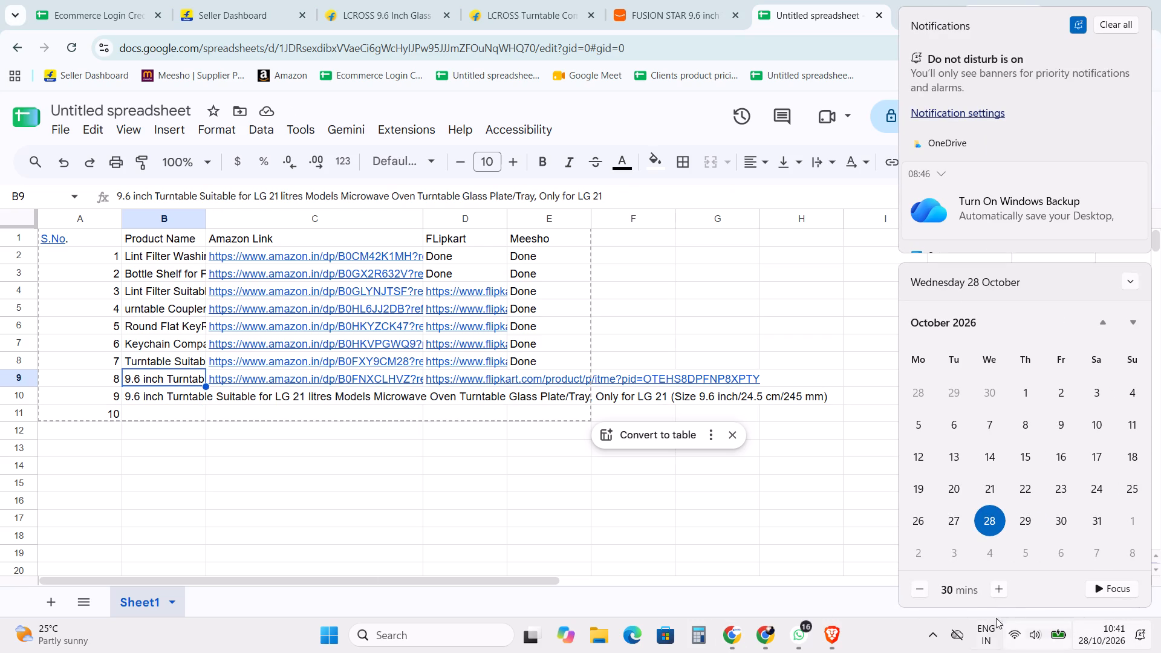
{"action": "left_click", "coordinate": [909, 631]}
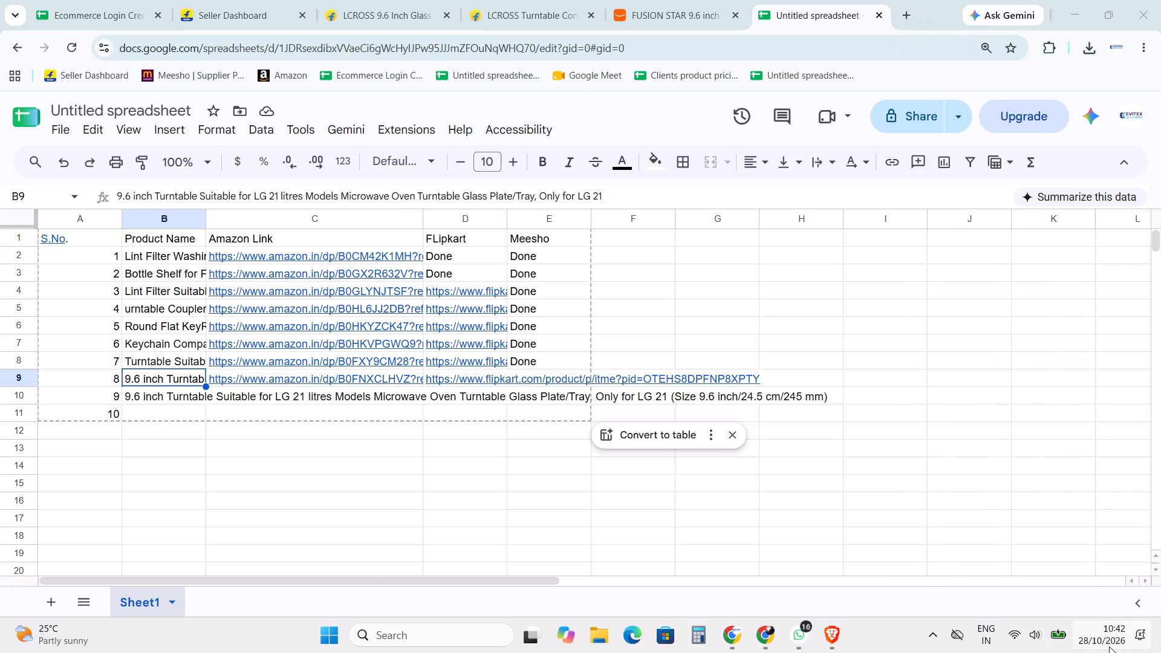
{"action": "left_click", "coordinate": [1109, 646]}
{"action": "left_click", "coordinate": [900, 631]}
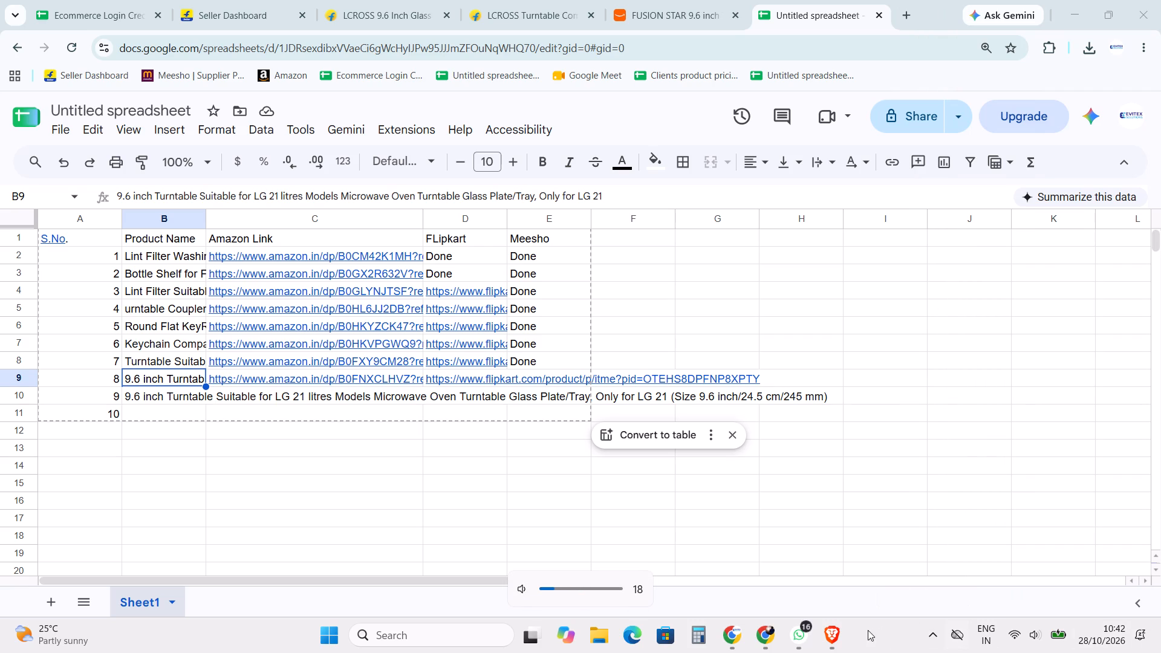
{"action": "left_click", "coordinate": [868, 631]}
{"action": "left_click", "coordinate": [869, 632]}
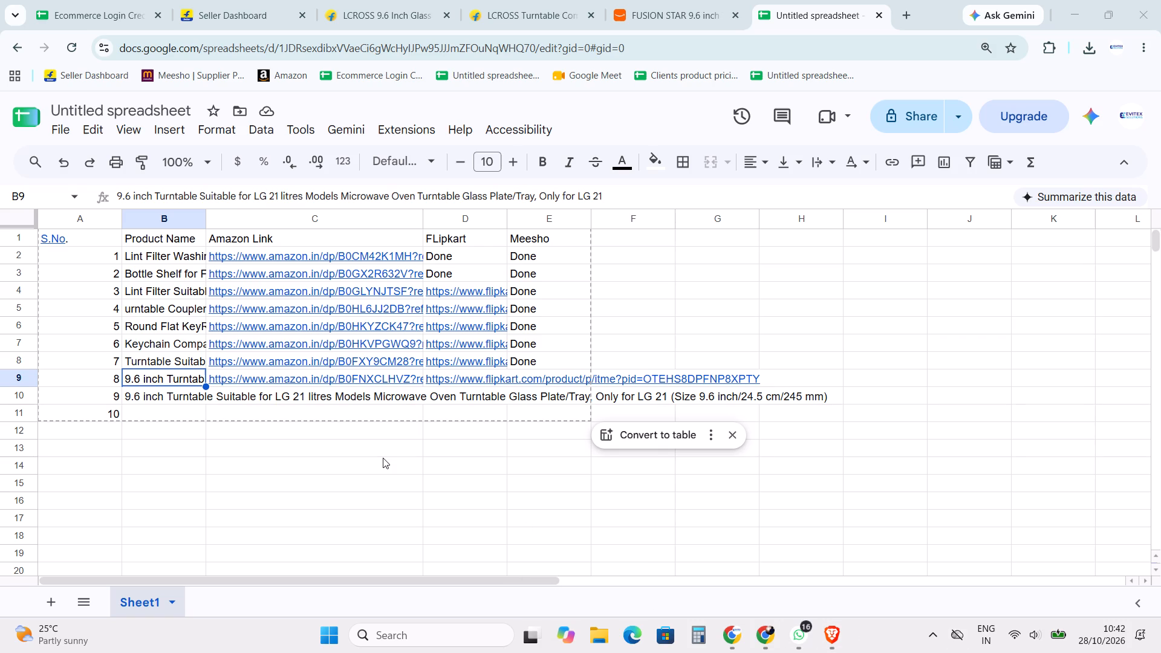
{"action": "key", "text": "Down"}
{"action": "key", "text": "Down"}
Copy the Amazon page link of the FUSION STAR 9.6 inch turntable into row number 9's Amazon Link cell.
{"action": "left_click", "coordinate": [146, 401]}
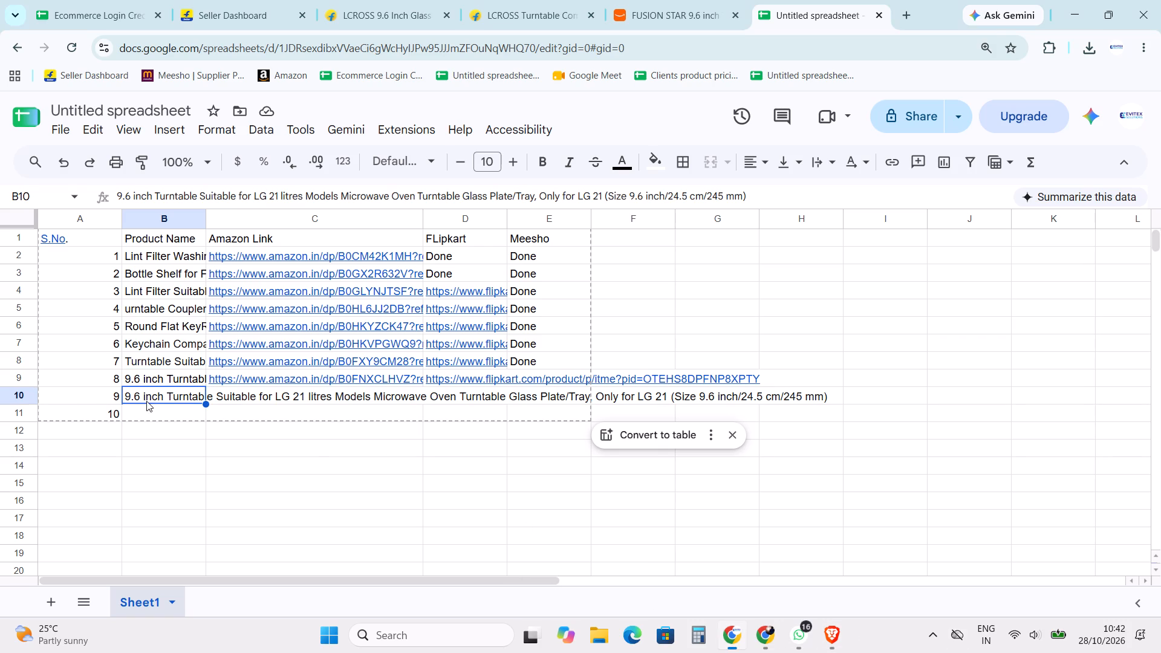
{"action": "key", "text": "Up"}
{"action": "key", "text": "Down"}
{"action": "key", "text": "Right"}
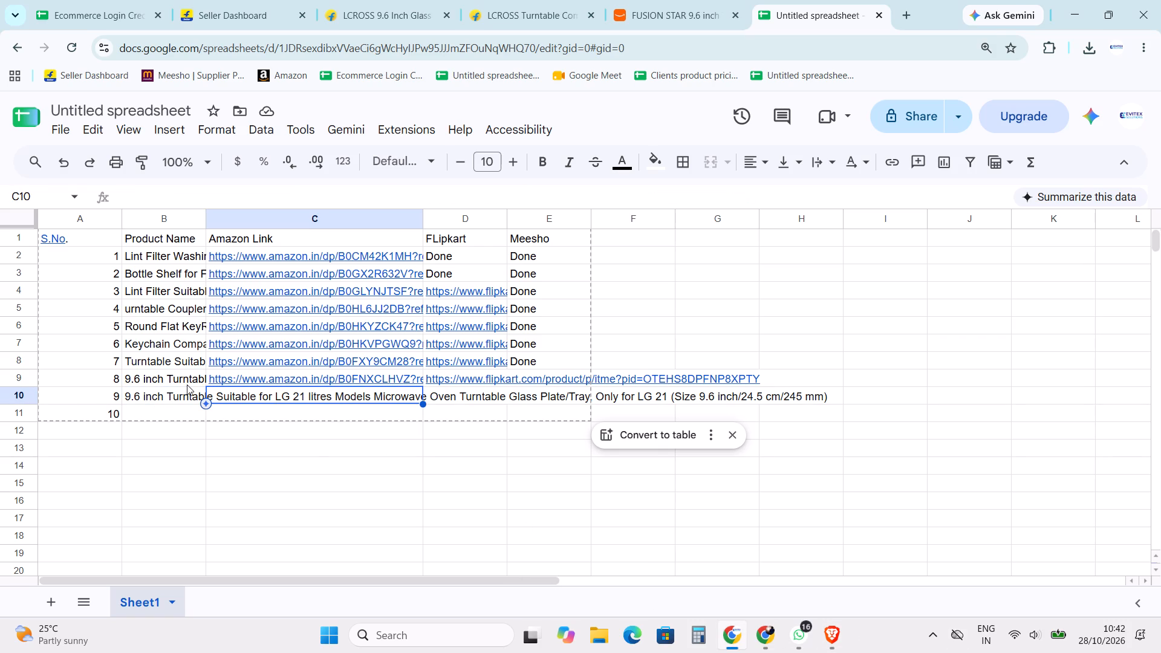
{"action": "left_click", "coordinate": [683, 0]}
{"action": "left_click", "coordinate": [687, 47]}
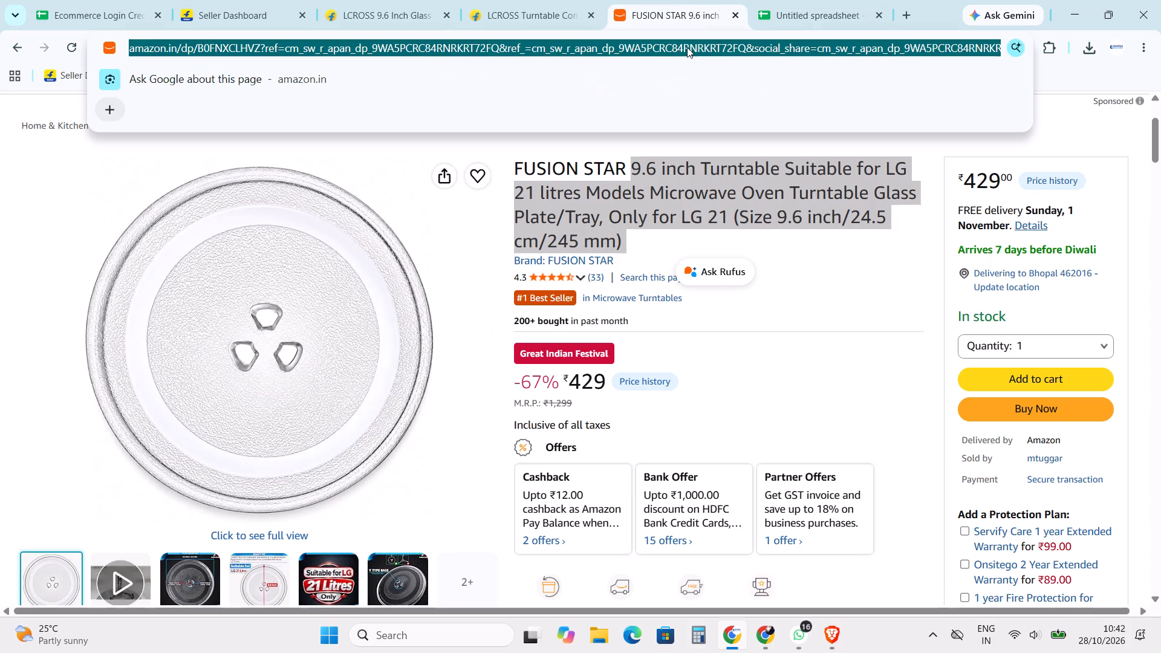
{"action": "key", "text": "ctrl+c"}
{"action": "left_click", "coordinate": [810, 0]}
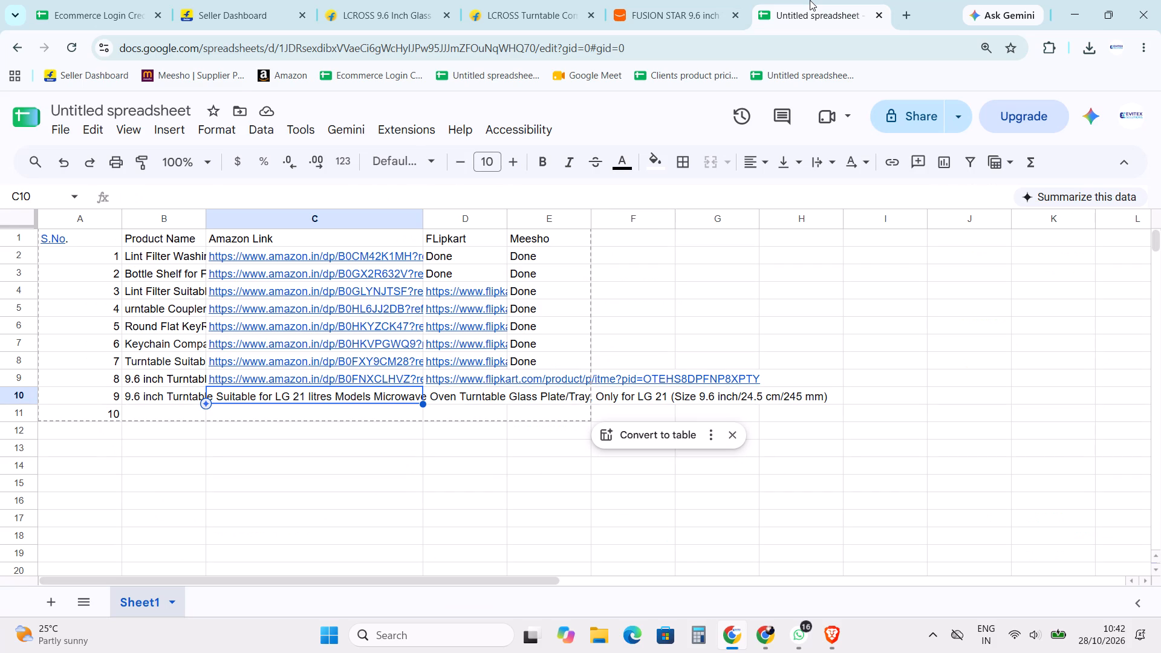
{"action": "key", "text": "ctrl+v"}
{"action": "key", "text": "Right"}
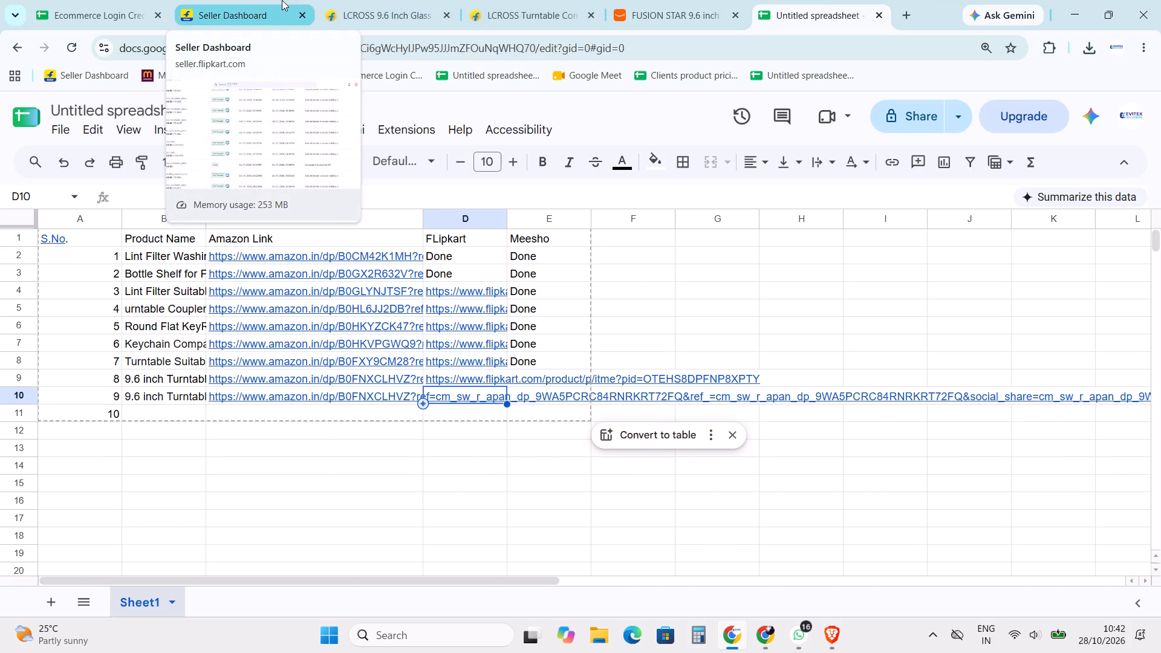
Check the Flipkart seller listings and the open LCROSS 9.6 inch turntable page for row number 9's matching product.
{"action": "left_click", "coordinate": [282, 0]}
{"action": "left_click", "coordinate": [801, 0]}
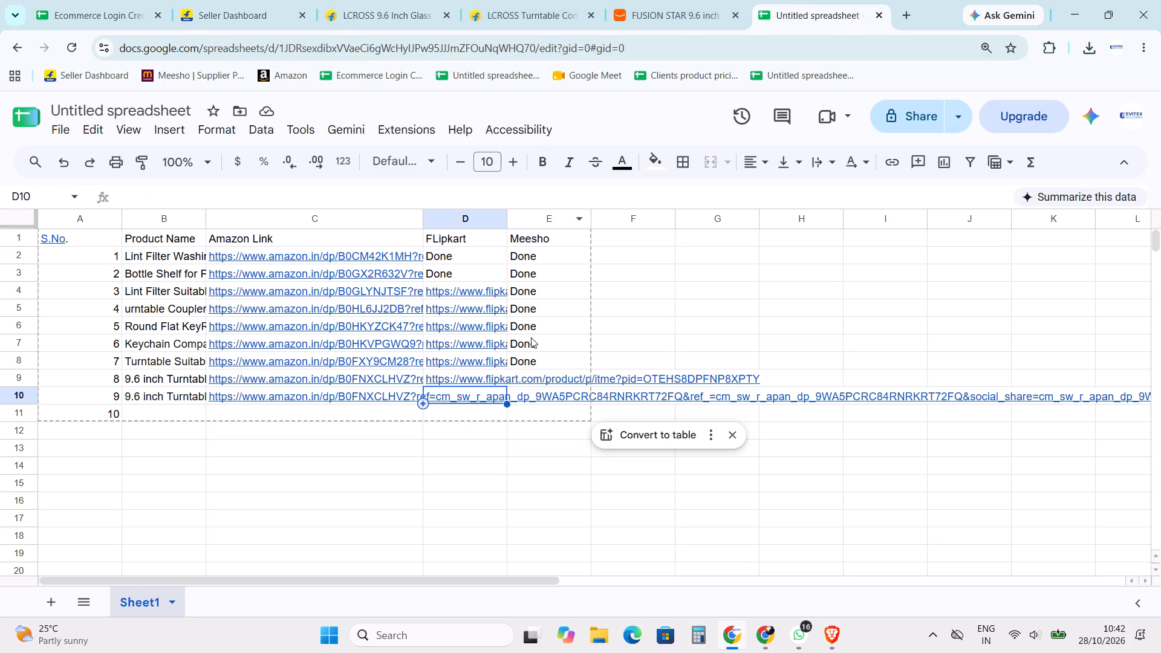
{"action": "left_click", "coordinate": [288, 0]}
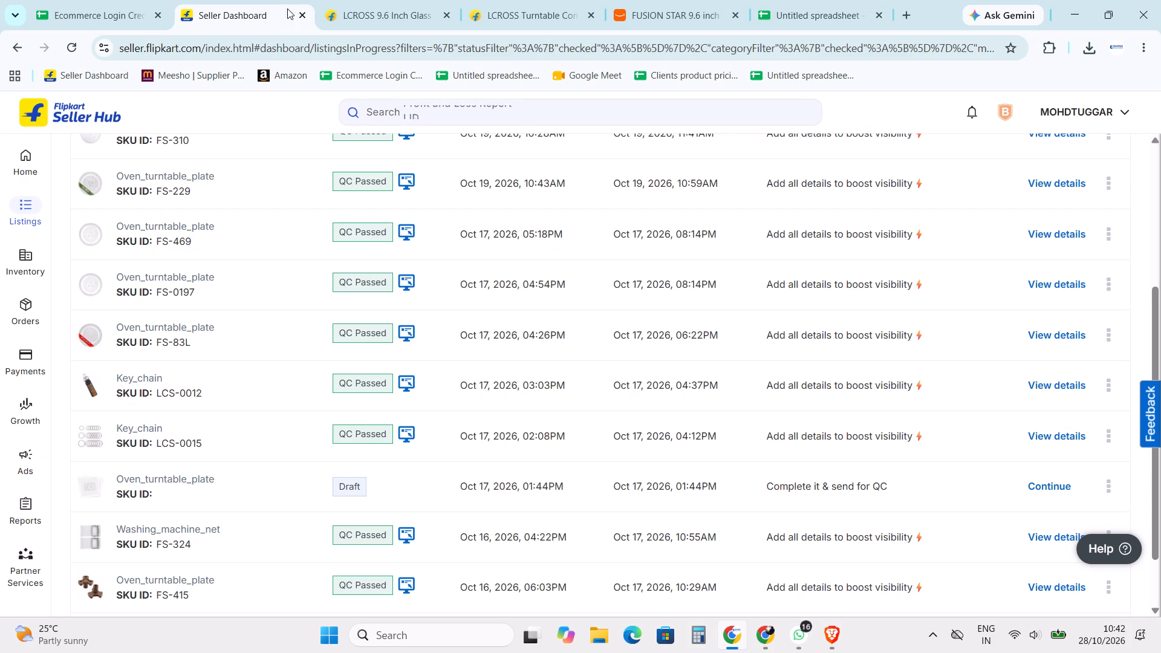
{"action": "left_click", "coordinate": [403, 0]}
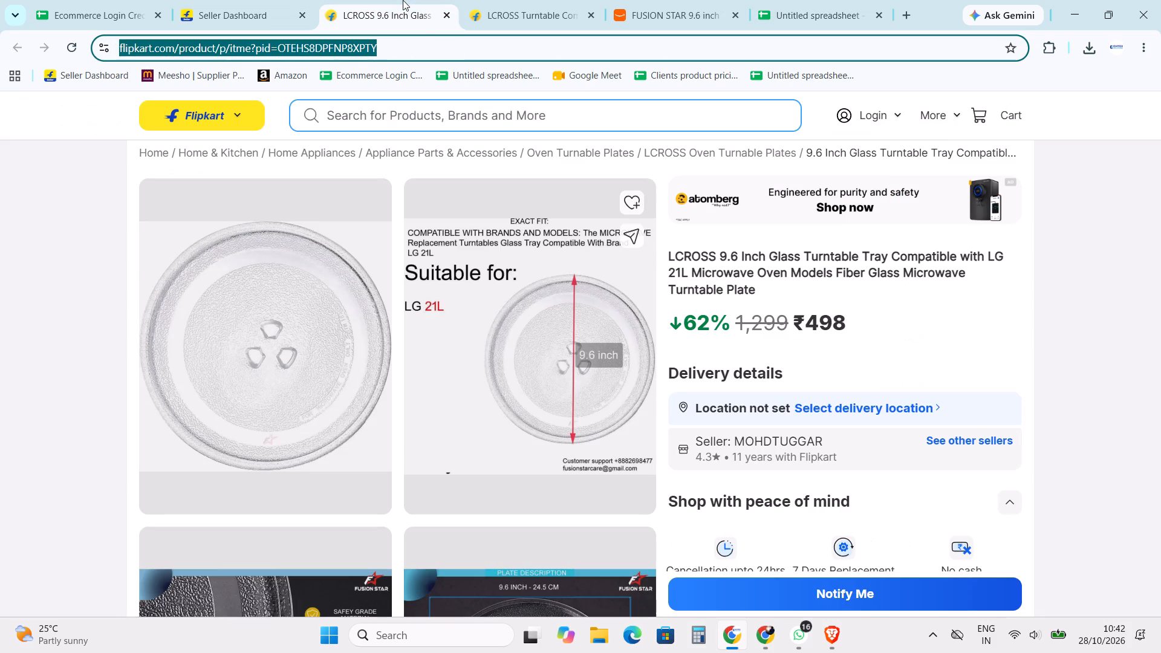
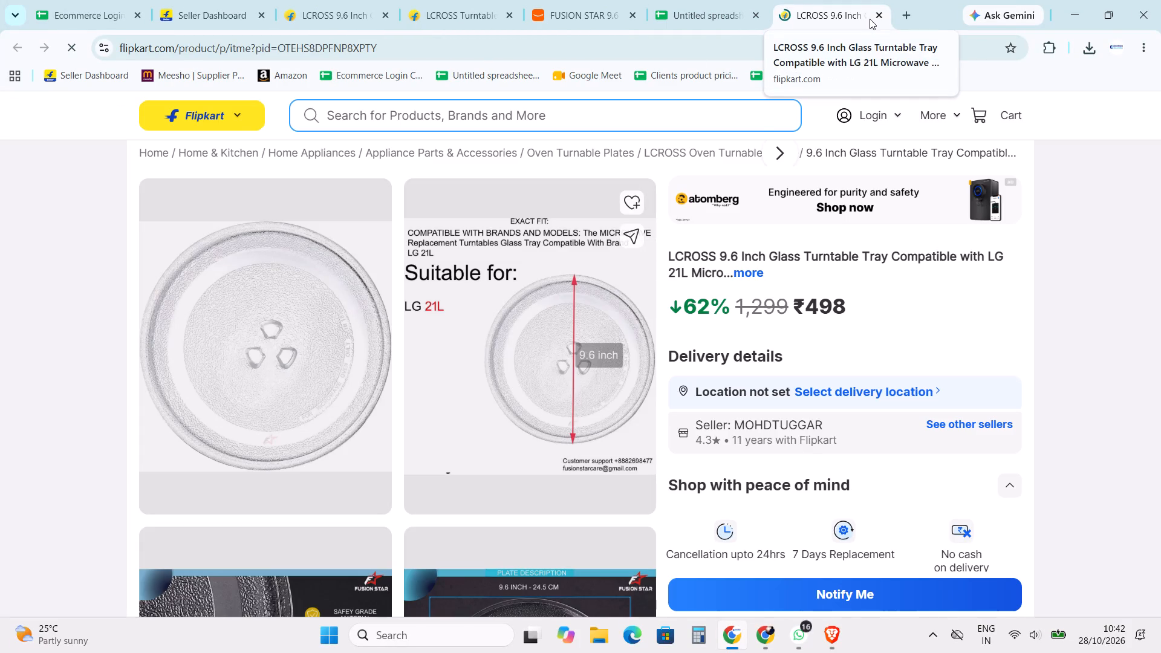
Close the Flipkart product page and compare the product names in row numbers 8 and 9 of the tracker.
{"action": "left_click", "coordinate": [878, 18]}
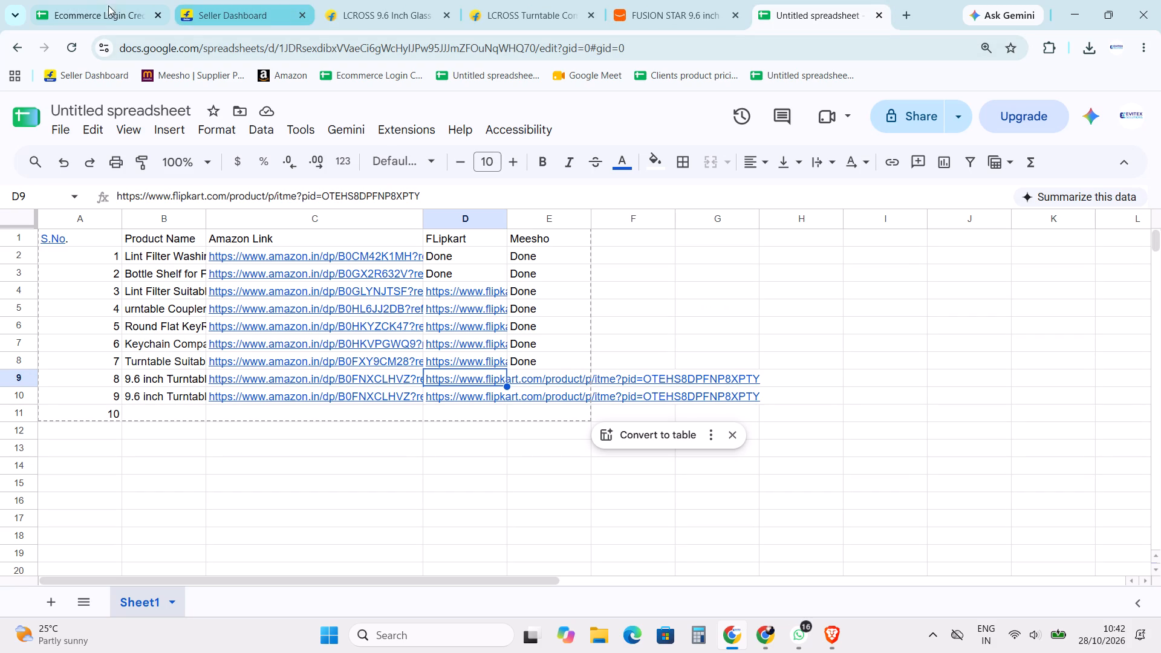
{"action": "left_click", "coordinate": [337, 401]}
{"action": "left_click", "coordinate": [181, 382]}
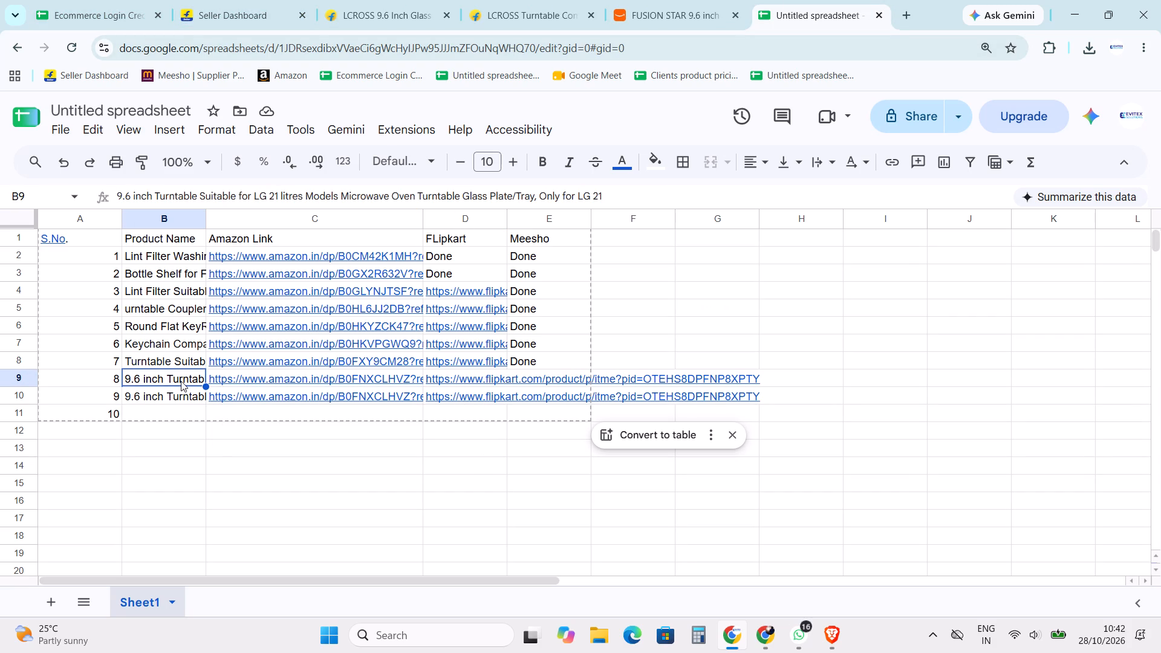
{"action": "key", "text": "Down"}
{"action": "key", "text": "Up"}
{"action": "key", "text": "Down"}
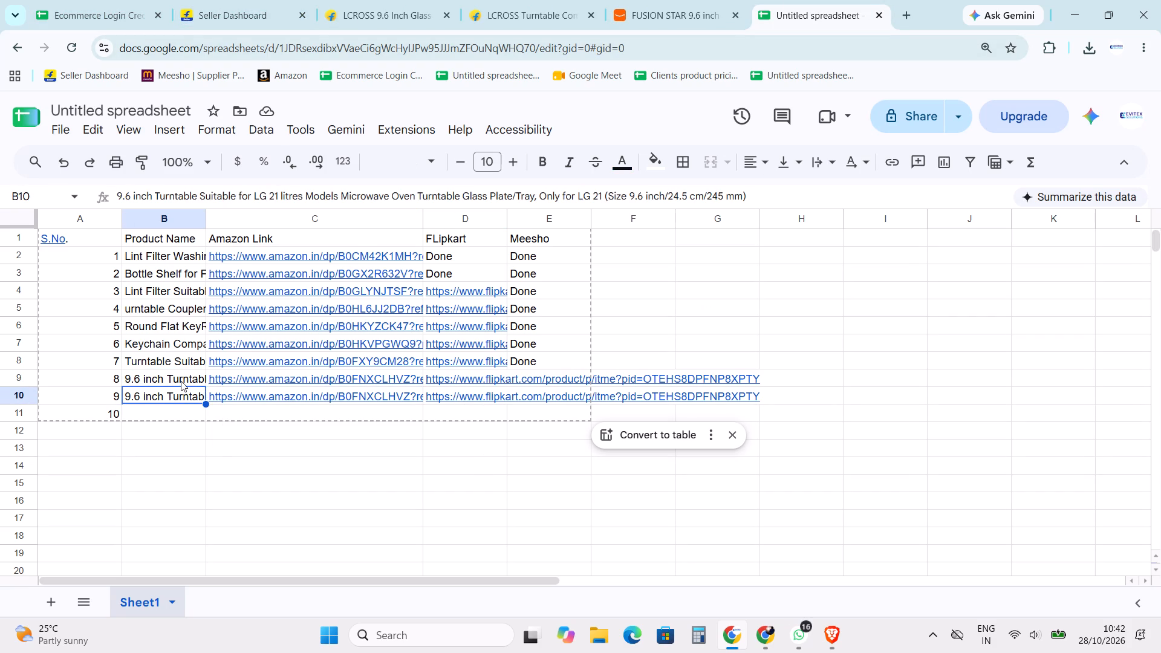
{"action": "key", "text": "Up"}
{"action": "key", "text": "Right"}
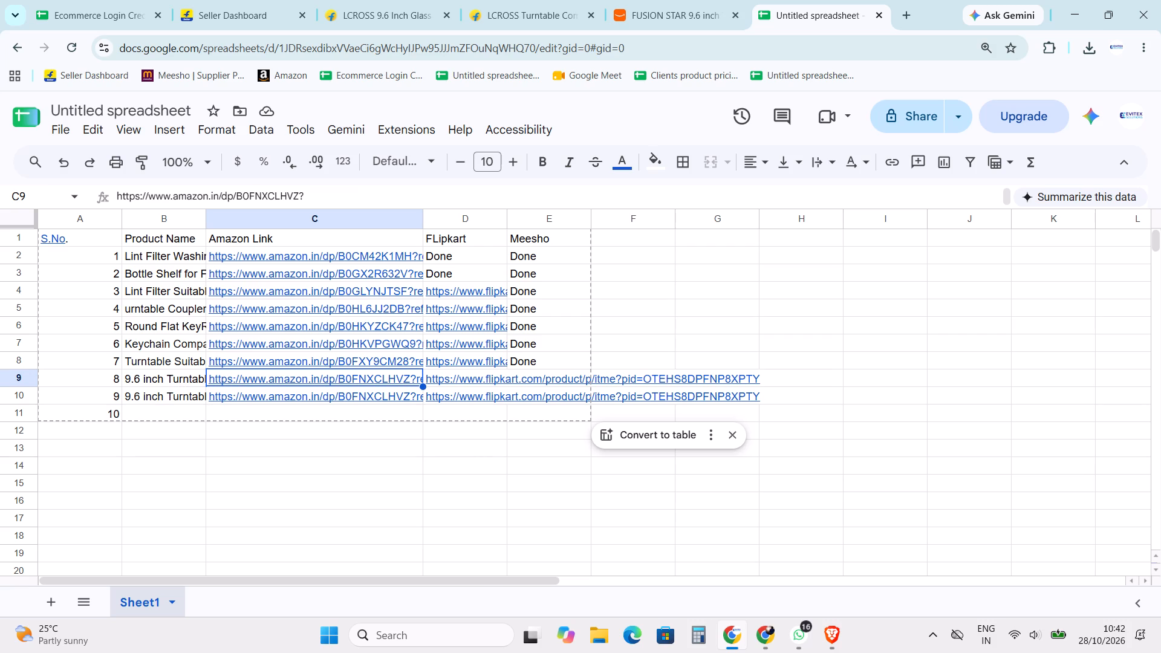
Open row number 8's Amazon link, compare it with the FUSION STAR turntable page already open, and close the duplicate page.
{"action": "left_click", "coordinate": [363, 406]}
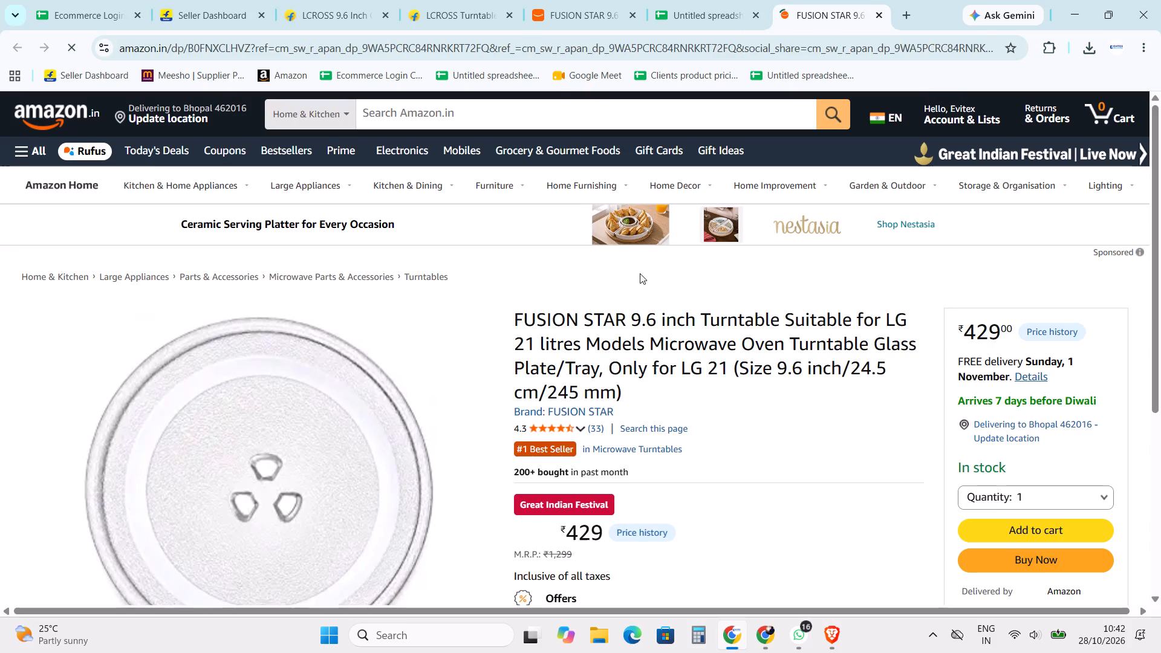
{"action": "left_click", "coordinate": [582, 0]}
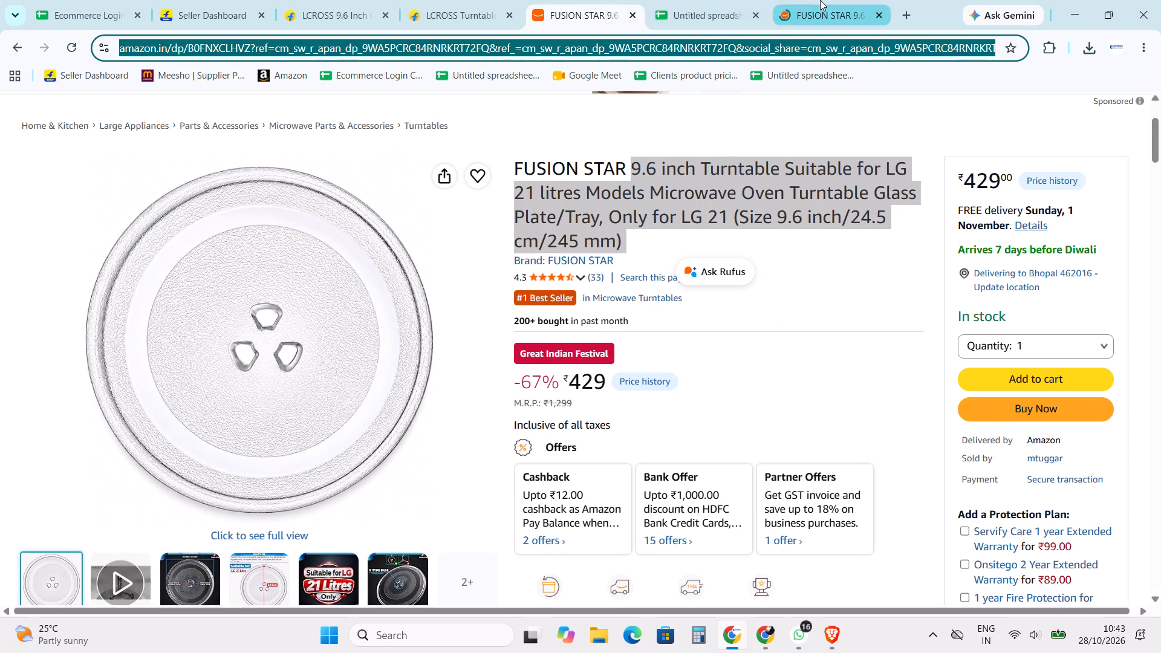
{"action": "left_click", "coordinate": [820, 0]}
{"action": "left_click", "coordinate": [573, 0]}
{"action": "left_click", "coordinate": [633, 15]}
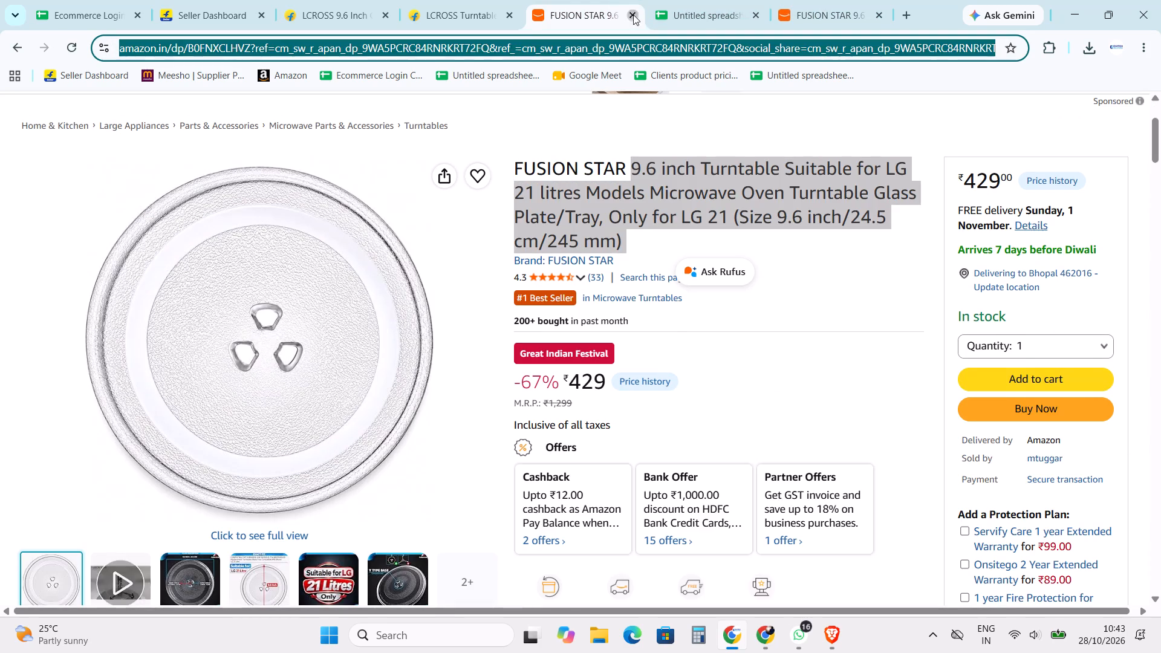
{"action": "left_click_drag", "start_coordinate": [700, 0], "coordinate": [608, 0]}
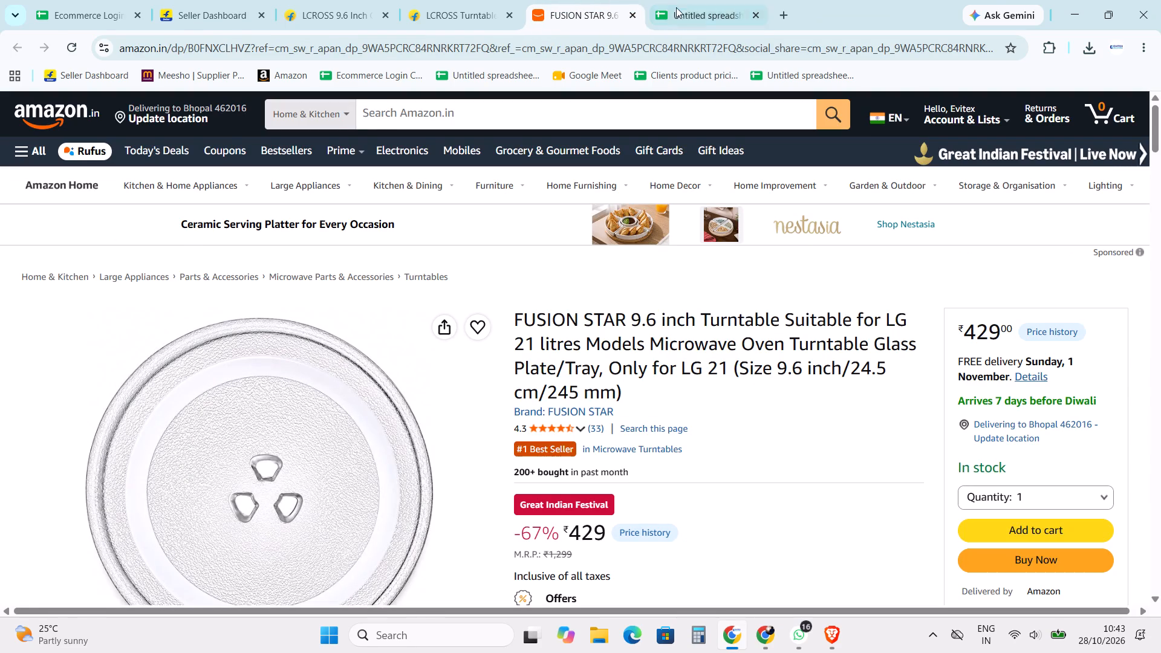
{"action": "left_click", "coordinate": [691, 0]}
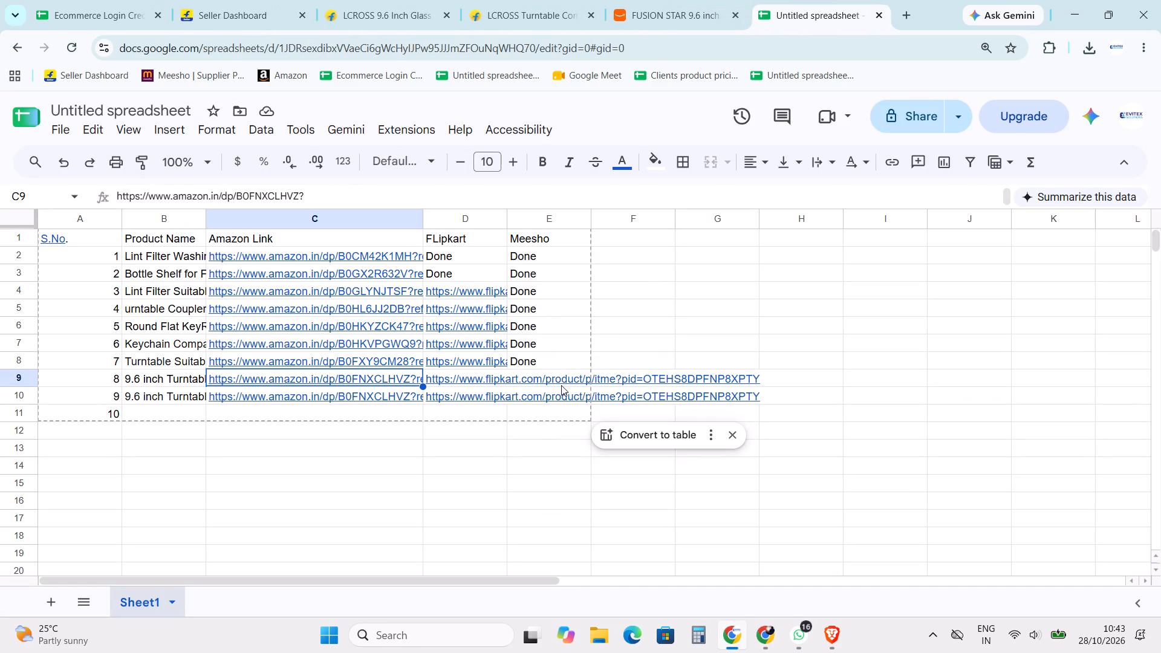
In the Meesho single catalog form, set the Meesho price to 440 and the wrong/defective returns price to 439.
{"action": "key", "text": "Right"}
{"action": "key", "text": "Right"}
{"action": "left_click", "coordinate": [768, 642]}
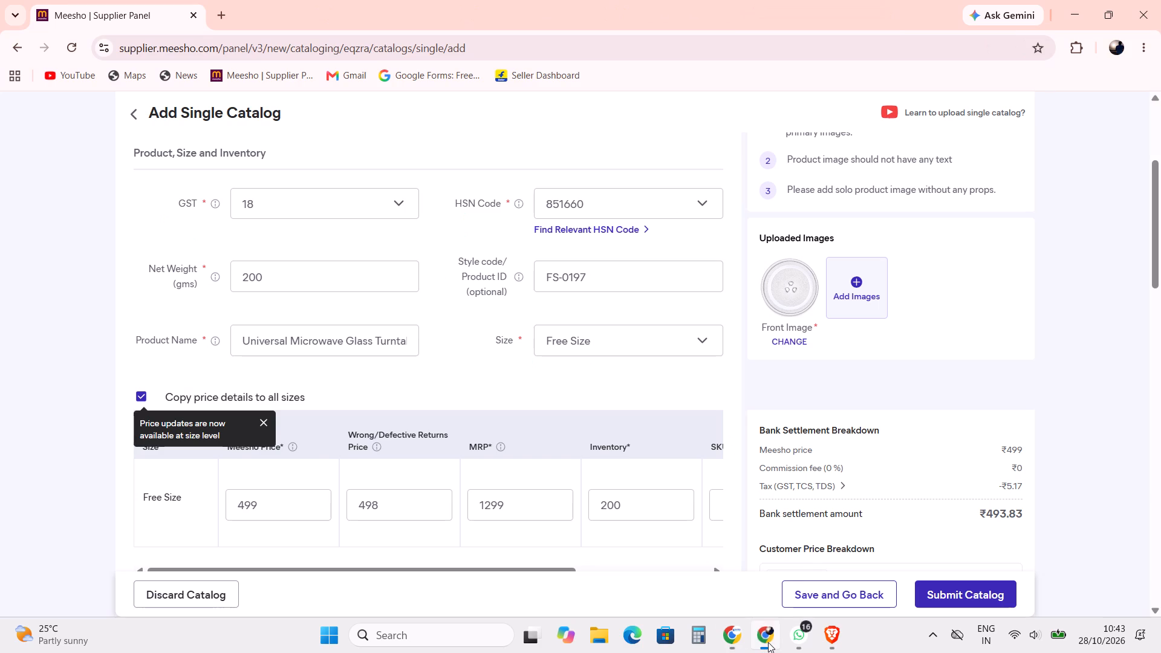
{"action": "scroll", "coordinate": [562, 301], "scroll_direction": "down", "scroll_amount": 2}
{"action": "scroll", "coordinate": [493, 307], "scroll_direction": "up", "scroll_amount": 1}
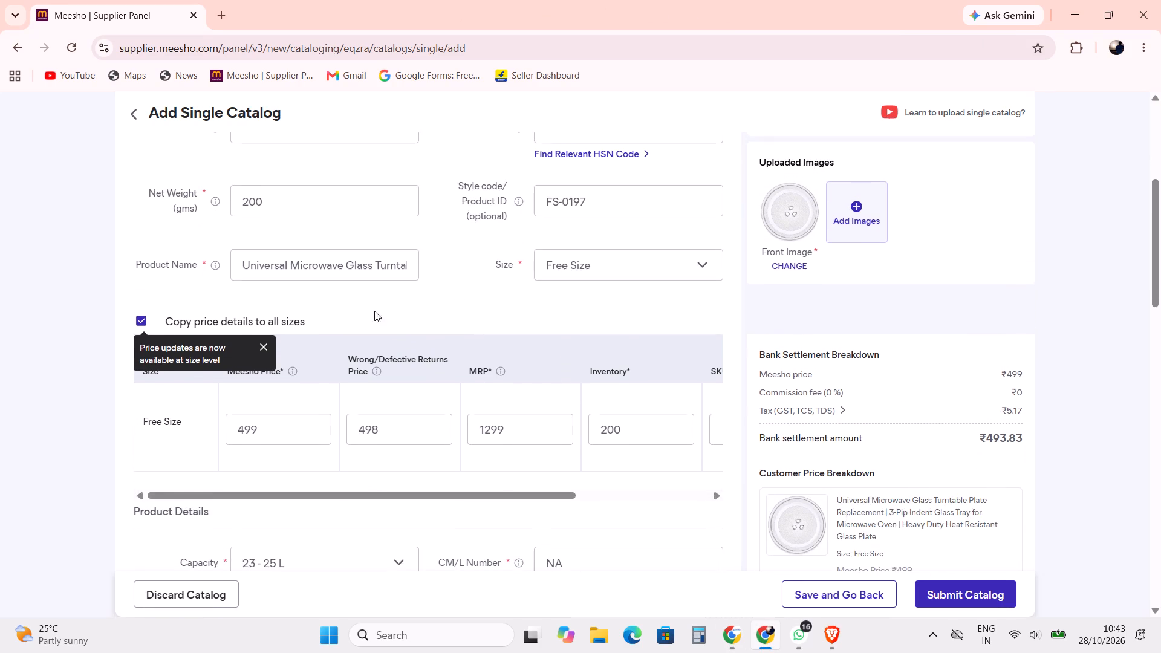
{"action": "scroll", "coordinate": [398, 326], "scroll_direction": "up", "scroll_amount": 1}
{"action": "scroll", "coordinate": [353, 342], "scroll_direction": "down", "scroll_amount": 3}
{"action": "double_click", "coordinate": [242, 283]}
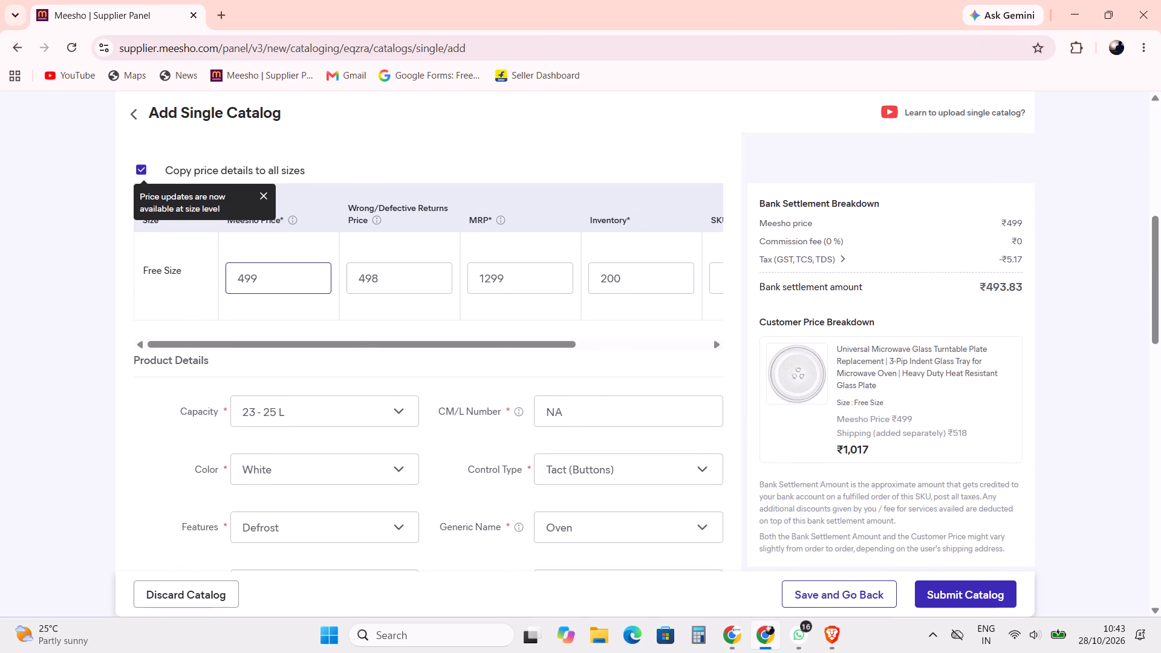
{"action": "type", "text": "440"}
{"action": "double_click", "coordinate": [365, 277]}
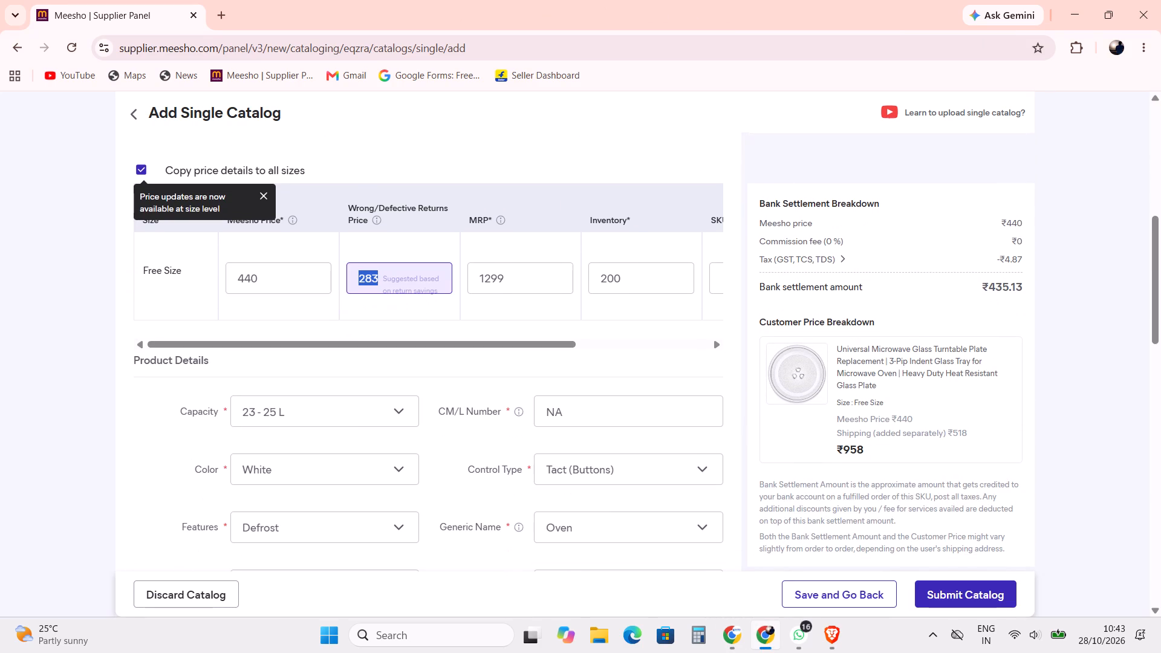
{"action": "key", "text": "4"}
{"action": "type", "text": "39"}
{"action": "left_click", "coordinate": [108, 293]}
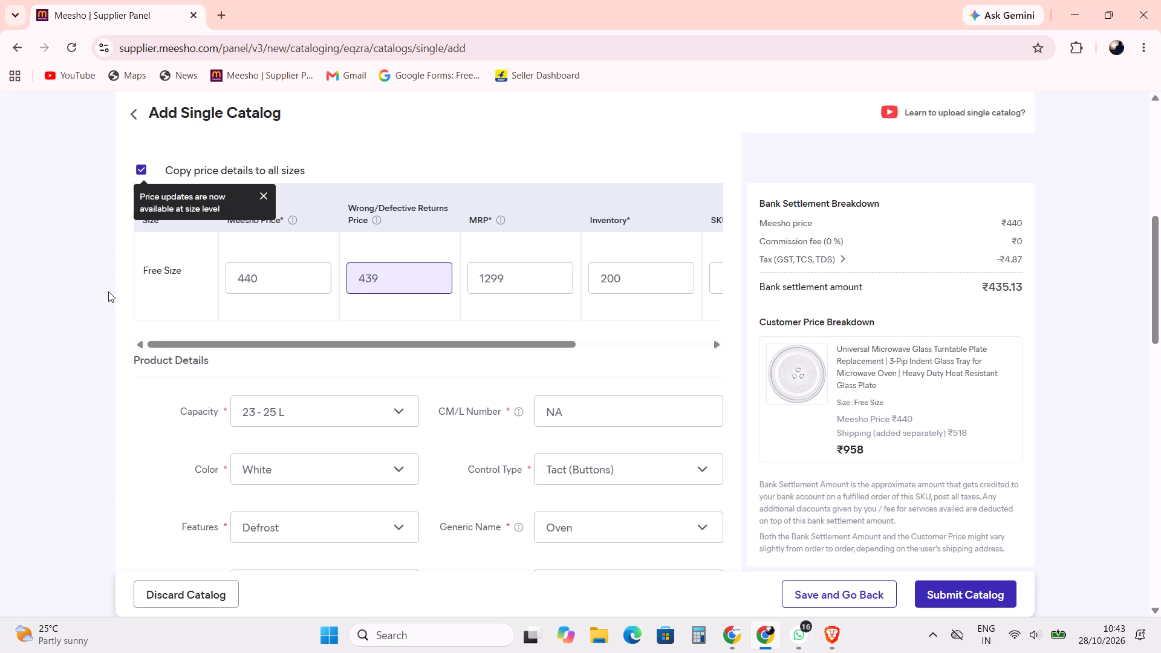
Set the product weight to 0.2 in the catalog's product details.
{"action": "scroll", "coordinate": [838, 335], "scroll_direction": "down", "scroll_amount": 2}
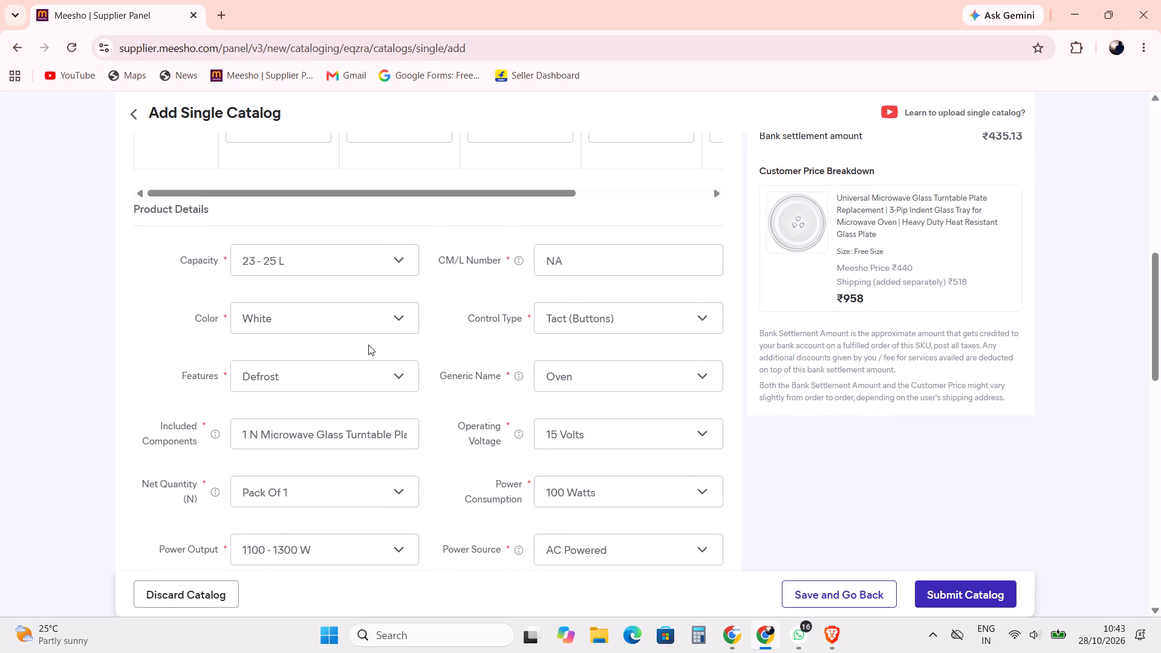
{"action": "scroll", "coordinate": [335, 345], "scroll_direction": "down", "scroll_amount": 1}
{"action": "scroll", "coordinate": [532, 296], "scroll_direction": "down", "scroll_amount": 2}
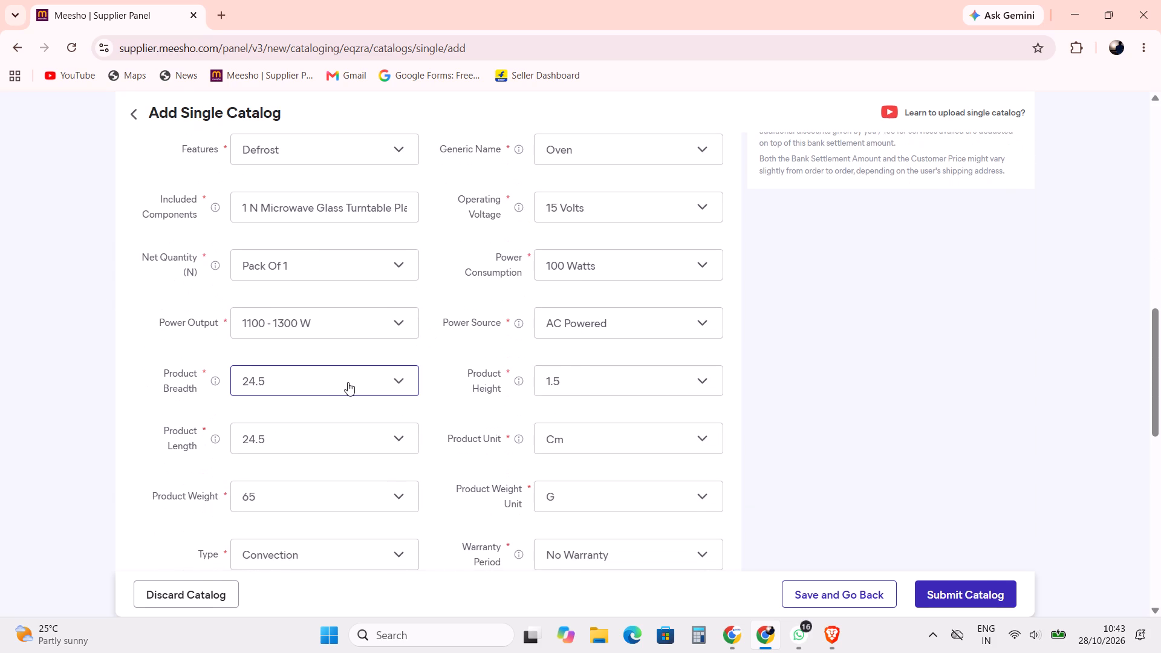
{"action": "scroll", "coordinate": [521, 363], "scroll_direction": "down", "scroll_amount": 1}
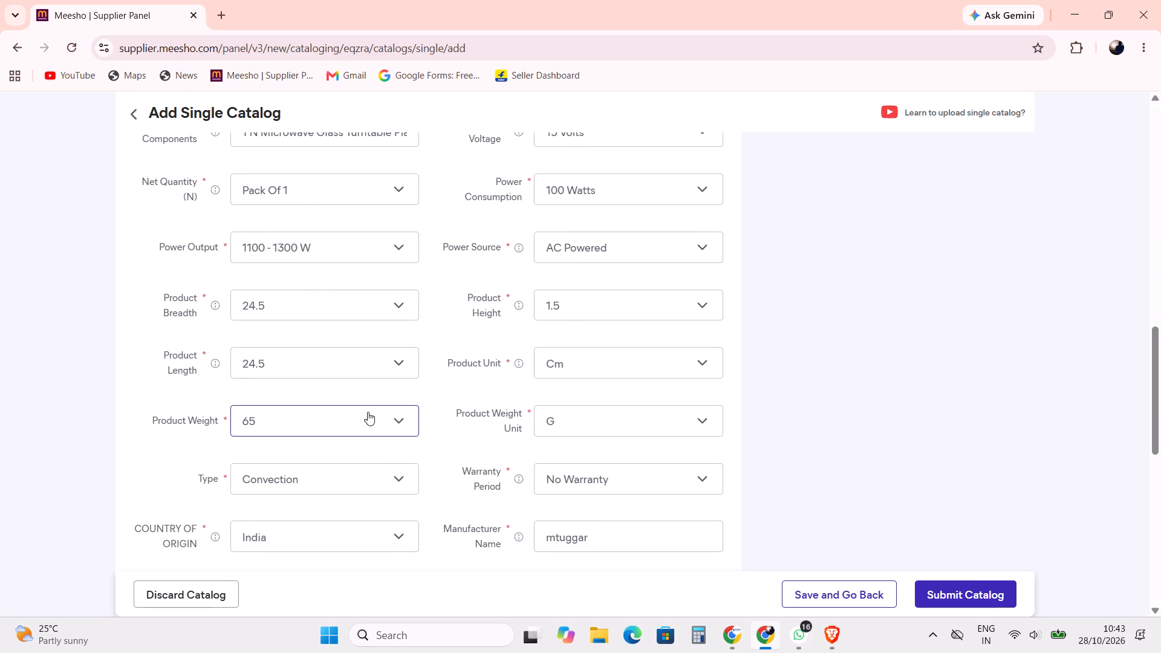
{"action": "left_click", "coordinate": [368, 412]}
{"action": "left_click", "coordinate": [285, 505]}
{"action": "left_click", "coordinate": [77, 357]}
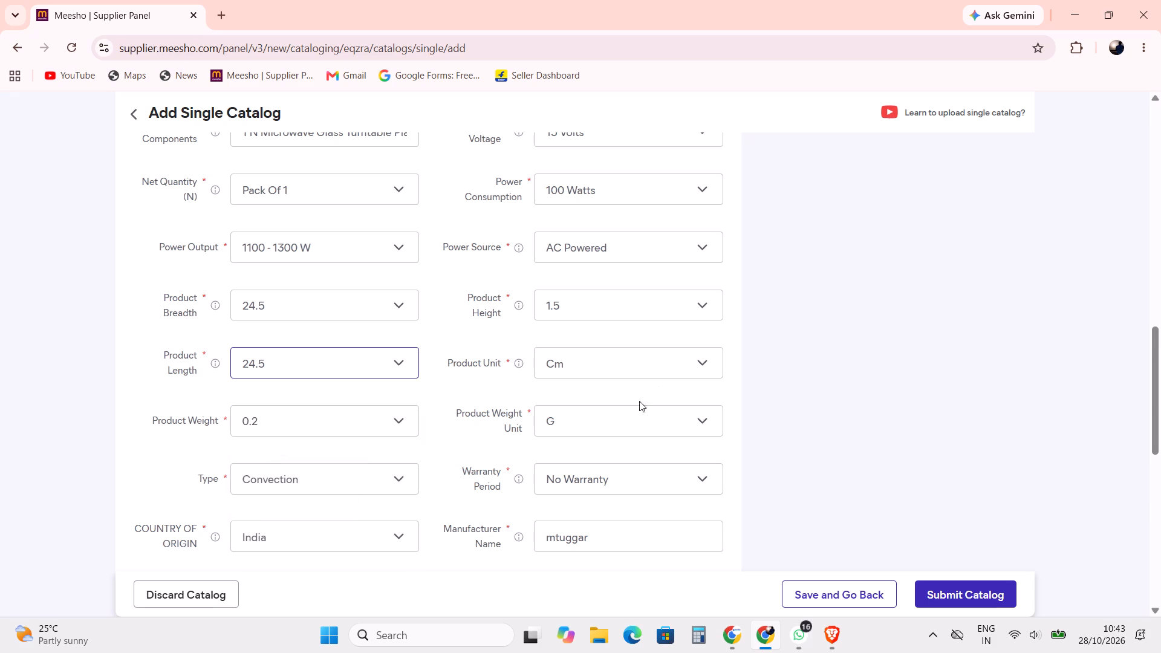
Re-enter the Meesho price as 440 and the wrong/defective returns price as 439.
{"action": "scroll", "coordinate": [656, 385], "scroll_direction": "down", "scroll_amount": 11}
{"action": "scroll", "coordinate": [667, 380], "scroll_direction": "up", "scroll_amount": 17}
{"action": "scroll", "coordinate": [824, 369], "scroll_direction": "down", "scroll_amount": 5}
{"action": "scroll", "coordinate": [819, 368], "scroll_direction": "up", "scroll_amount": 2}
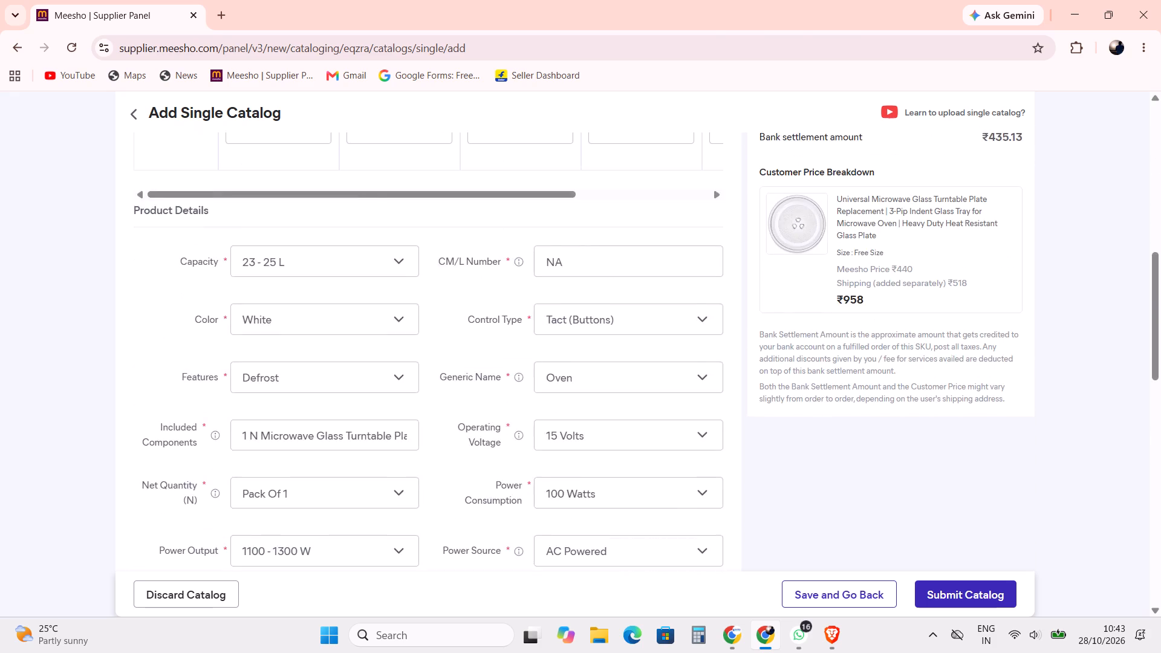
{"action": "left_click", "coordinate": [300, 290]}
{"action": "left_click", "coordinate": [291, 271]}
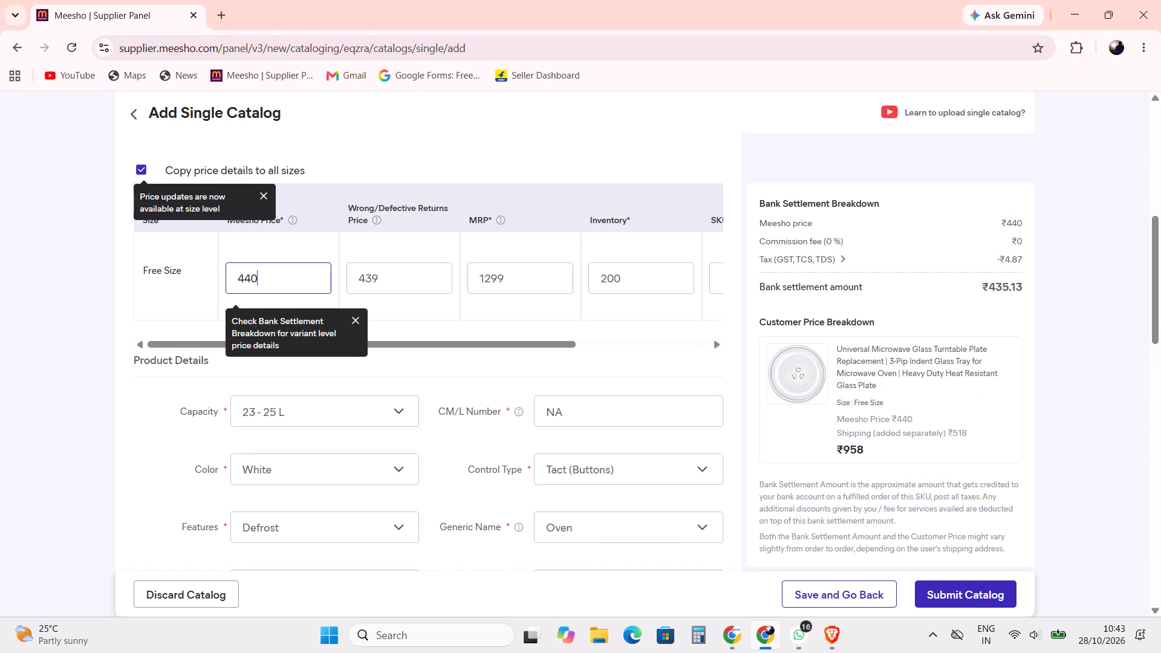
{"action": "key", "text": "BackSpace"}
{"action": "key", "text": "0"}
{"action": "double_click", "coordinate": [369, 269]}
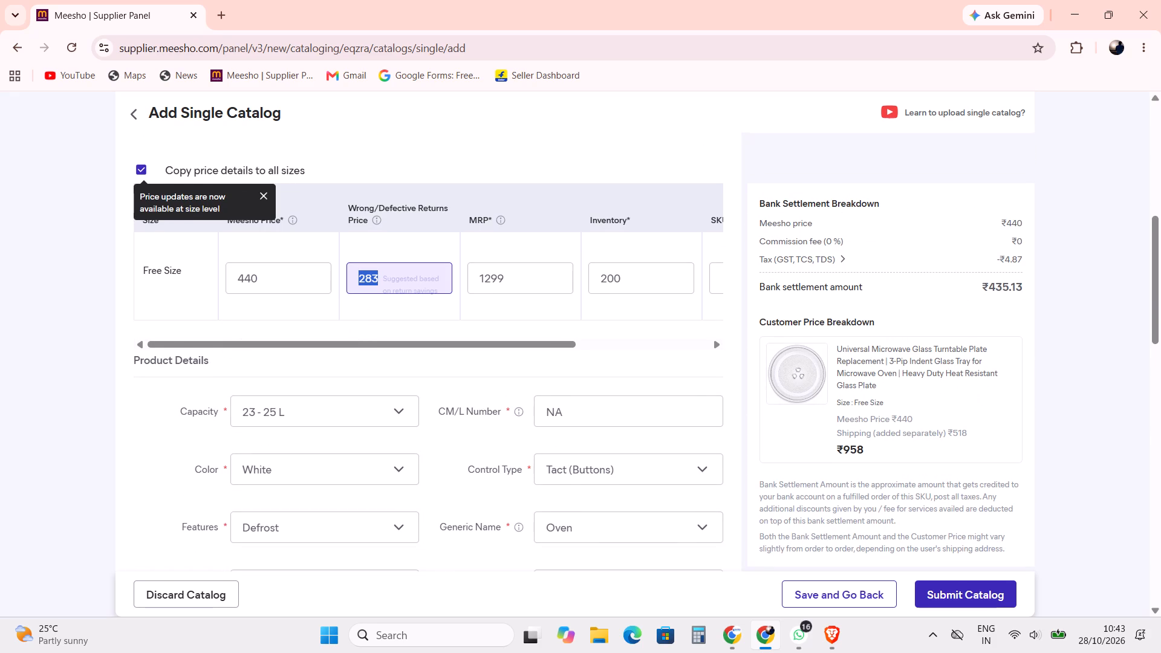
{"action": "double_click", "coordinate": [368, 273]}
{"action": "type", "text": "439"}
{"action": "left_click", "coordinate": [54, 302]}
Replace the Meesho product name with the Amazon title from "9.6 inch Turntable" through "(Size 9.6 inch/24.5 cm/245 mm)".
{"action": "scroll", "coordinate": [363, 370], "scroll_direction": "up", "scroll_amount": 3}
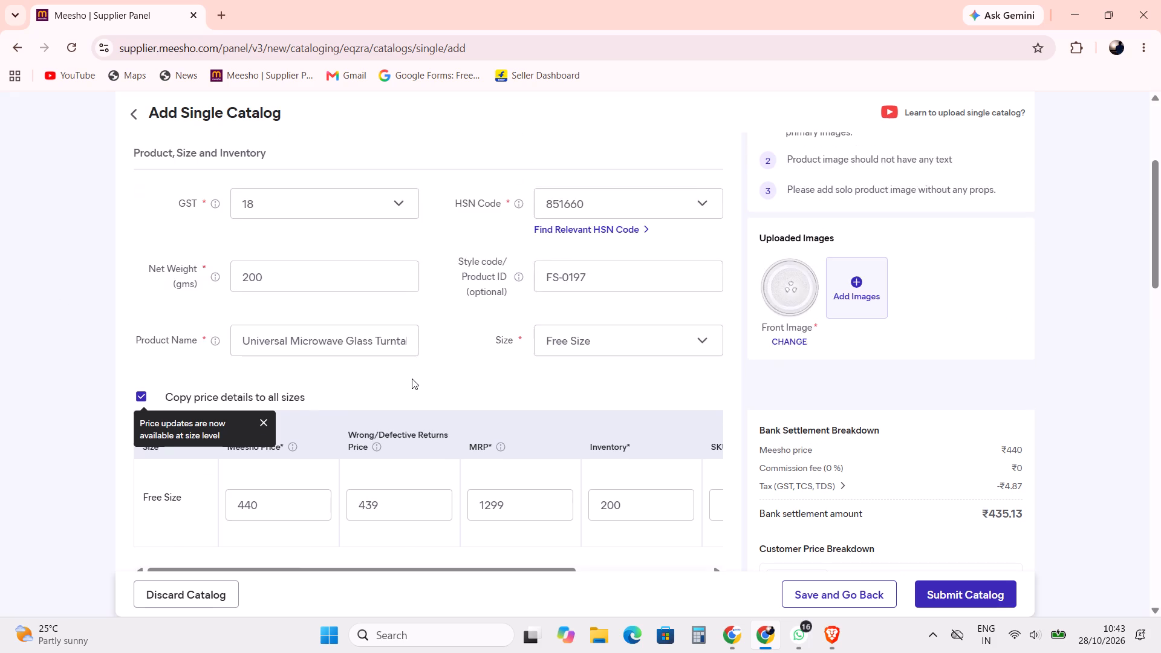
{"action": "scroll", "coordinate": [412, 378], "scroll_direction": "up", "scroll_amount": 1}
{"action": "left_click", "coordinate": [382, 408]}
{"action": "key", "text": "ctrl+a"}
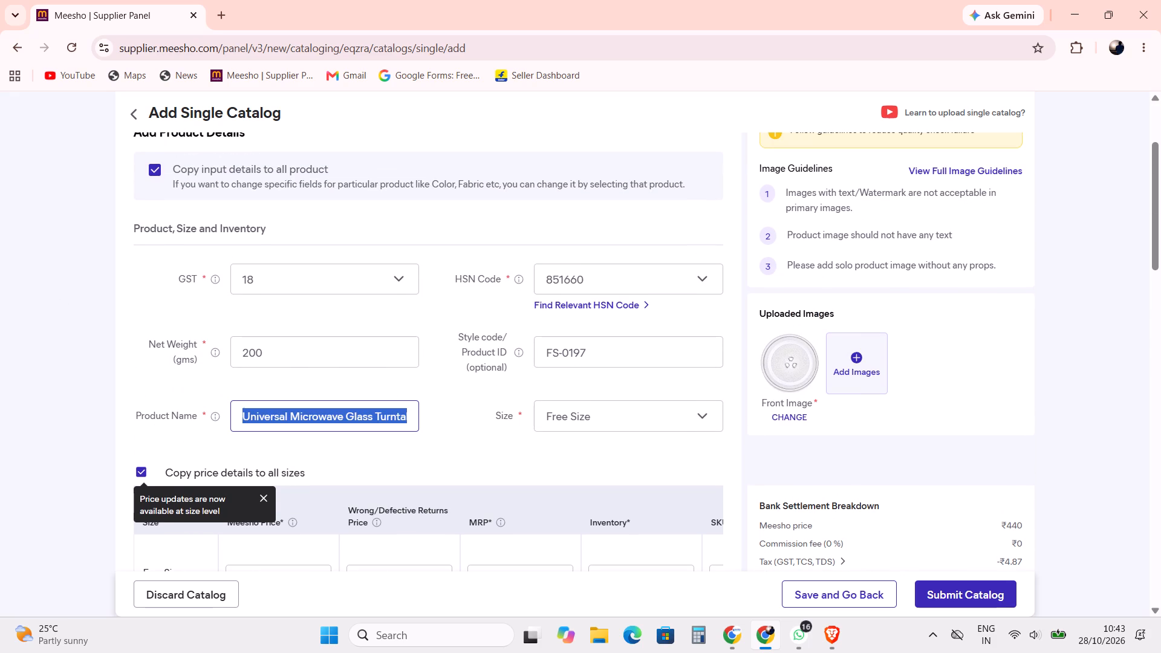
{"action": "key", "text": "BackSpace"}
{"action": "key", "text": "alt+Tab"}
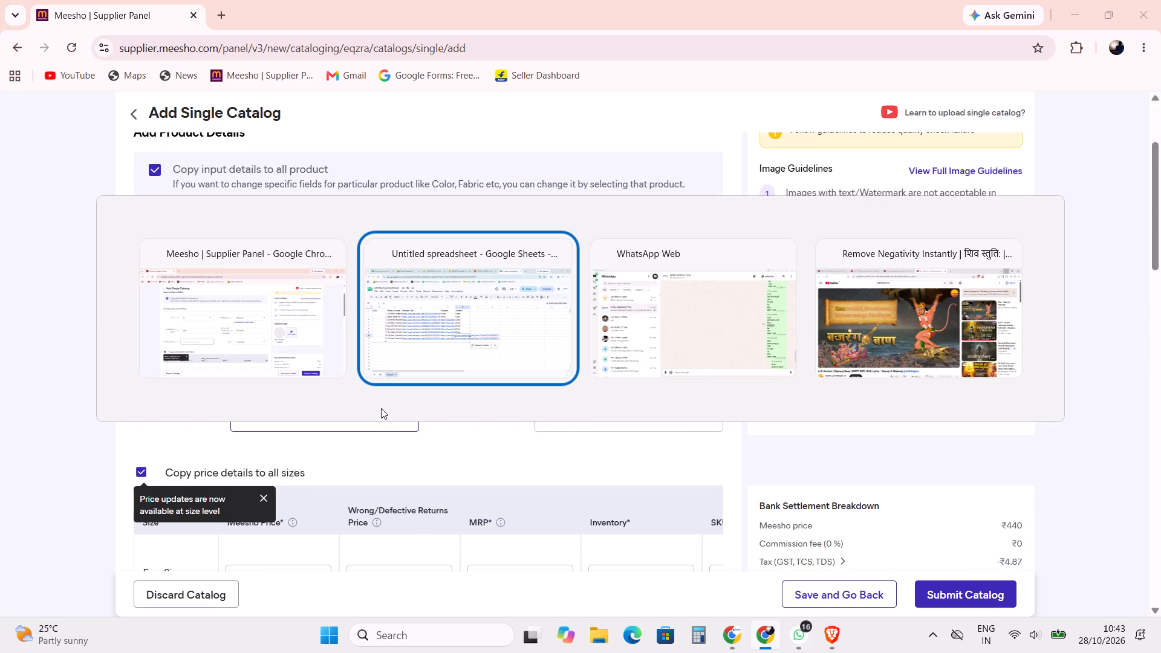
{"action": "key", "text": "alt+Tab"}
{"action": "key", "text": "alt+Tab"}
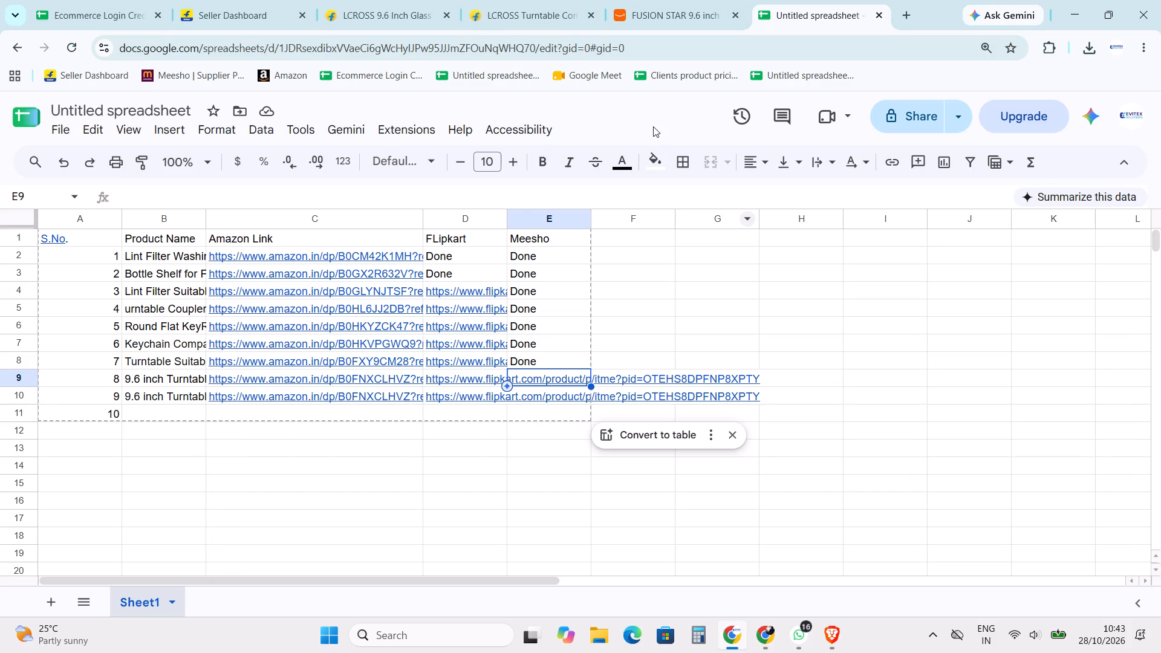
{"action": "left_click", "coordinate": [691, 0]}
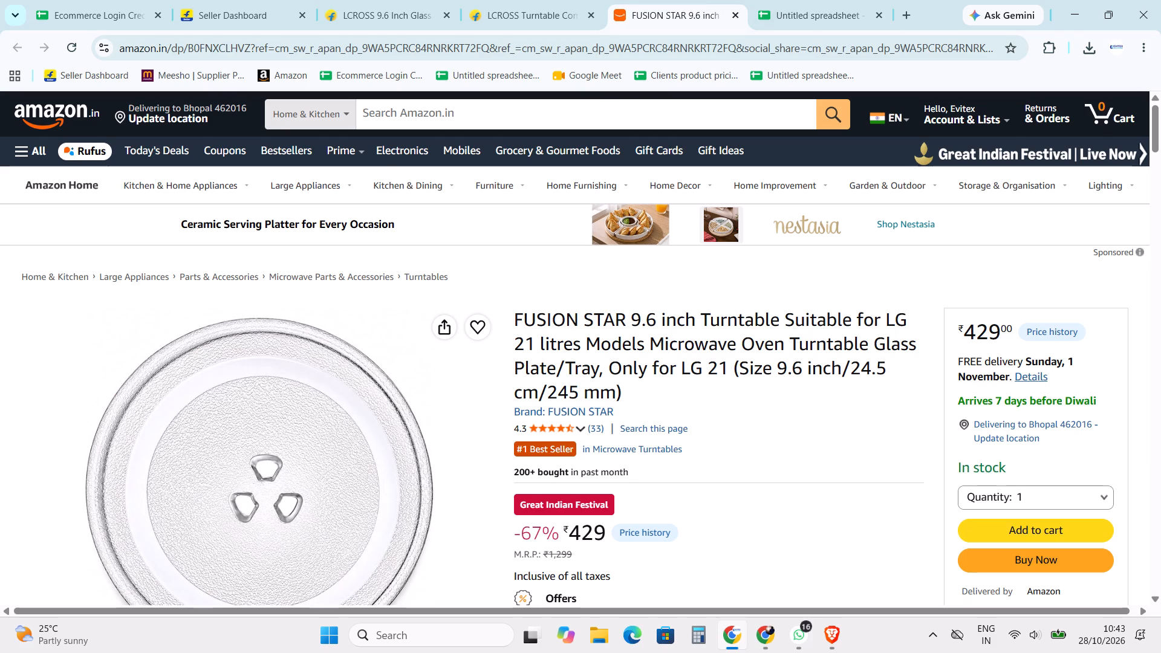
{"action": "left_click_drag", "start_coordinate": [633, 318], "coordinate": [657, 394]}
{"action": "key", "text": "ctrl+c"}
{"action": "key", "text": "ctrl+c"}
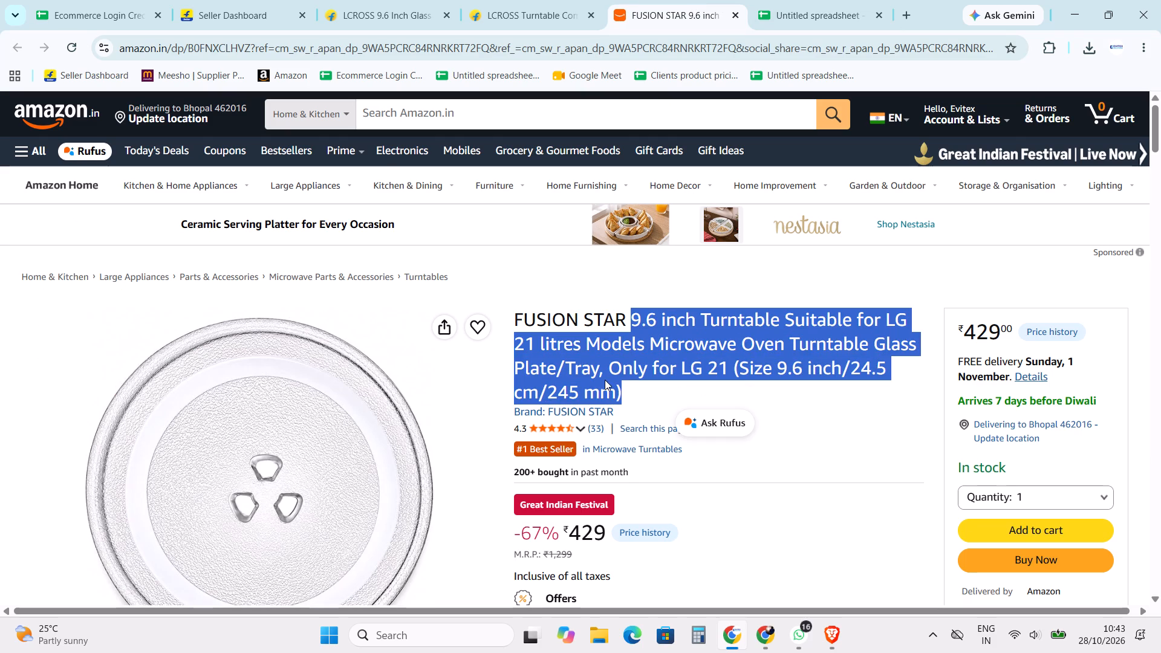
{"action": "key", "text": "alt+Tab"}
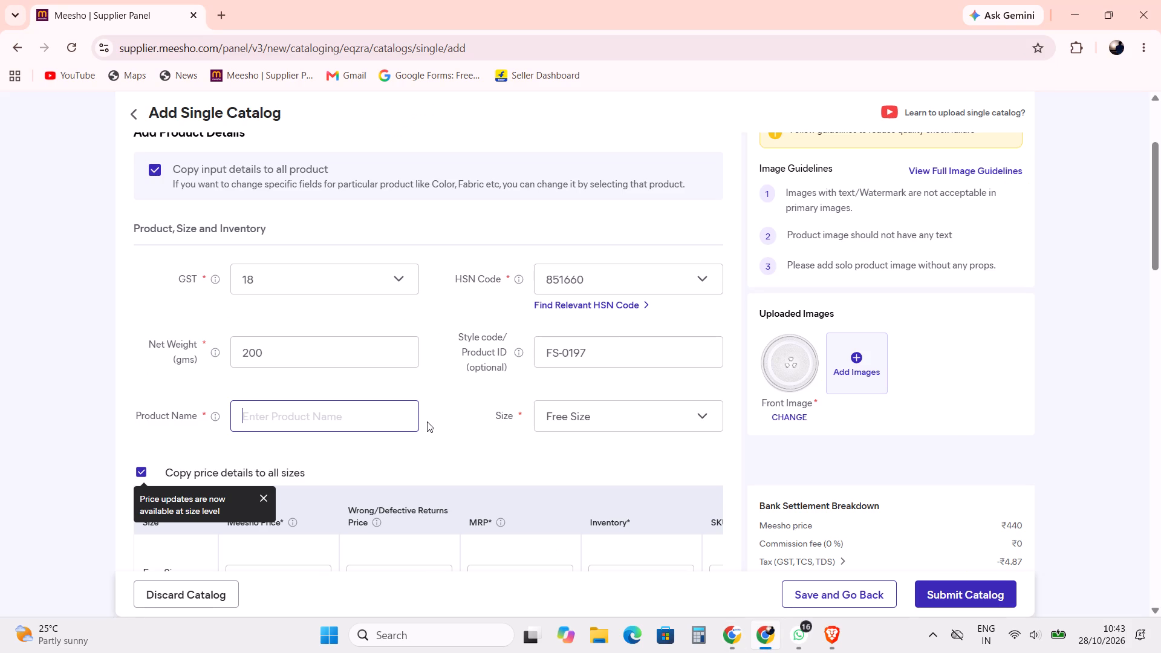
{"action": "key", "text": "ctrl+v"}
Add the brand name "LCROSS" in capitals, followed by a space, at the start of the Meesho product name.
{"action": "key", "text": "ctrl+Left"}
{"action": "key", "text": "ctrl+Left"}
{"action": "key", "text": "ctrl+Left"}
{"action": "key", "text": "ctrl+Left"}
{"action": "key", "text": "ctrl+Left"}
{"action": "key", "text": "ctrl+Left"}
{"action": "key", "text": "ctrl+Left"}
{"action": "key", "text": "ctrl+Left"}
{"action": "key", "text": "ctrl+Left"}
{"action": "key", "text": "ctrl+Left"}
{"action": "key", "text": "ctrl+Left"}
{"action": "key", "text": "ctrl+Left"}
{"action": "key", "text": "ctrl+Left"}
{"action": "key", "text": "ctrl+Left"}
{"action": "key", "text": "ctrl+Left"}
{"action": "key", "text": "ctrl+Left"}
{"action": "key", "text": "ctrl+Left"}
{"action": "key", "text": "ctrl+Left"}
{"action": "key", "text": "ctrl+Left"}
{"action": "key", "text": "ctrl+Left"}
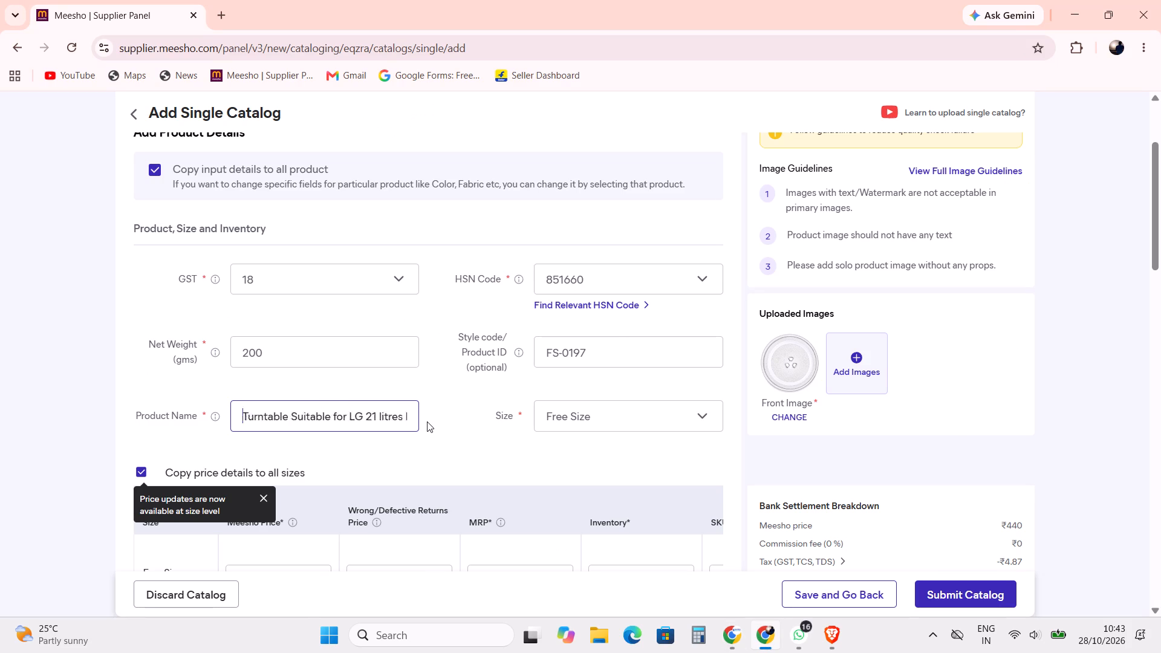
{"action": "type", "text": "lcross"}
{"action": "key", "text": "BackSpace"}
{"action": "key", "text": "BackSpace"}
{"action": "key", "text": "BackSpace"}
{"action": "key", "text": "BackSpace"}
{"action": "key", "text": "BackSpace"}
{"action": "key", "text": "BackSpace"}
{"action": "key", "text": "BackSpace"}
{"action": "key", "text": "BackSpace"}
{"action": "key", "text": "BackSpace"}
{"action": "key", "text": "BackSpace"}
{"action": "key", "text": "BackSpace"}
{"action": "key", "text": "BackSpace"}
{"action": "key", "text": "BackSpace"}
{"action": "key", "text": "BackSpace"}
{"action": "key", "text": "BackSpace"}
{"action": "key", "text": "BackSpace"}
{"action": "key", "text": "BackSpace"}
{"action": "key", "text": "BackSpace"}
{"action": "key", "text": "BackSpace"}
{"action": "key", "text": "BackSpace"}
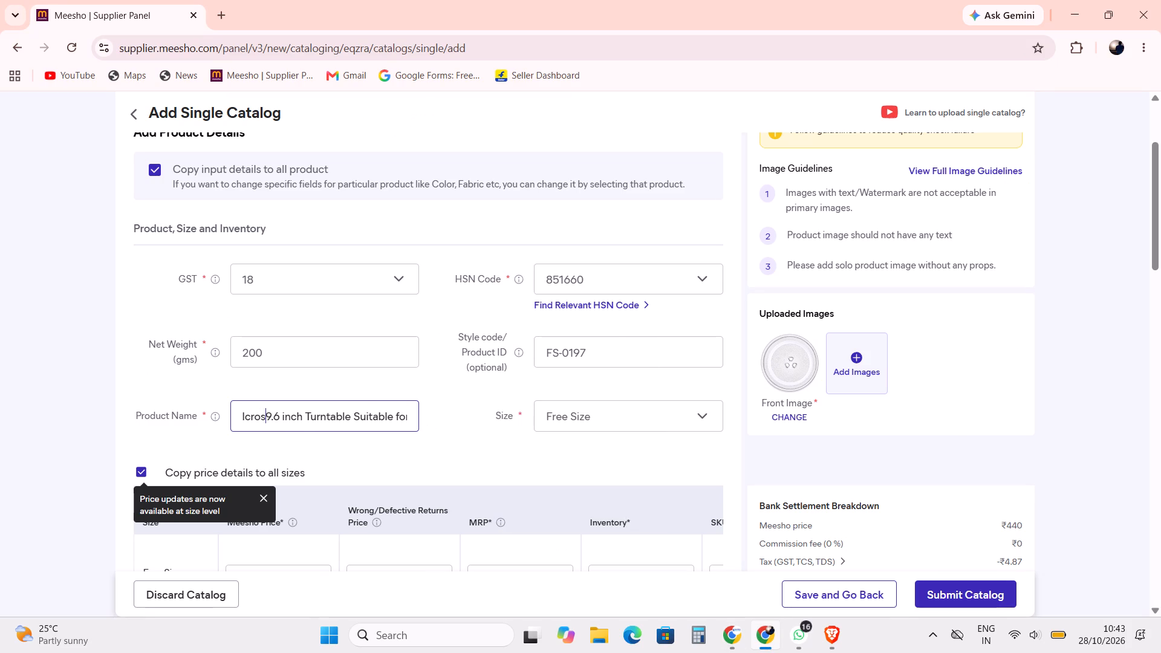
{"action": "key", "text": "BackSpace"}
{"action": "key", "text": "BackSpace"}
{"action": "key", "text": "BackSpace"}
{"action": "key", "text": "BackSpace"}
{"action": "key", "text": "BackSpace"}
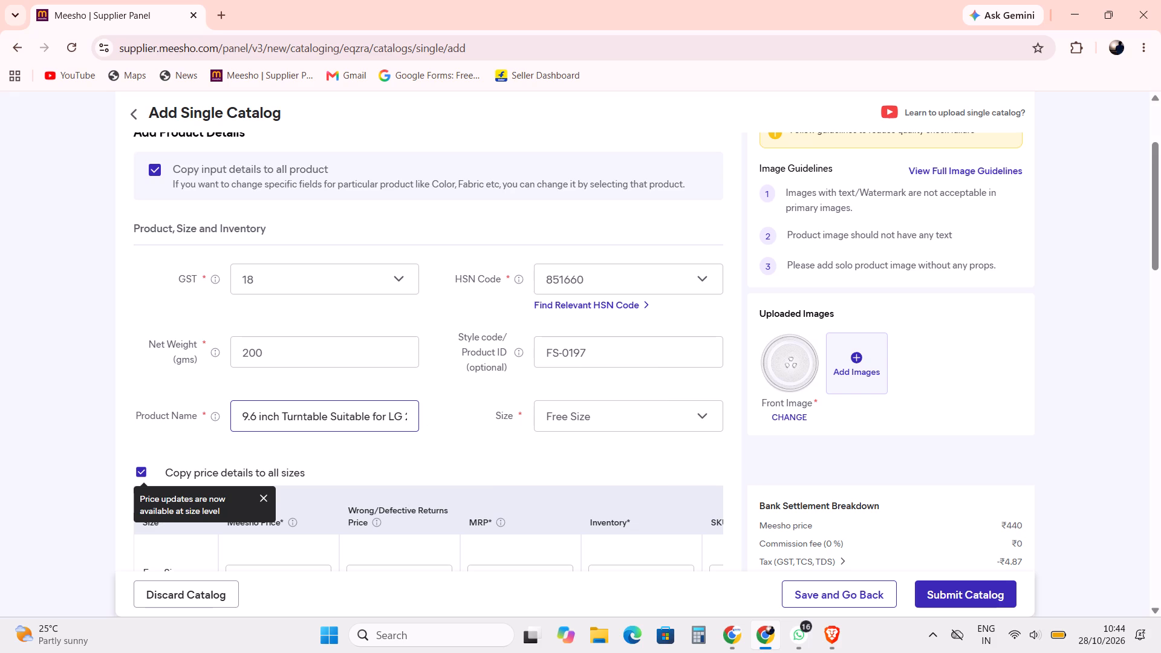
{"action": "type", "text": "LCROSS"}
{"action": "key", "text": "space"}
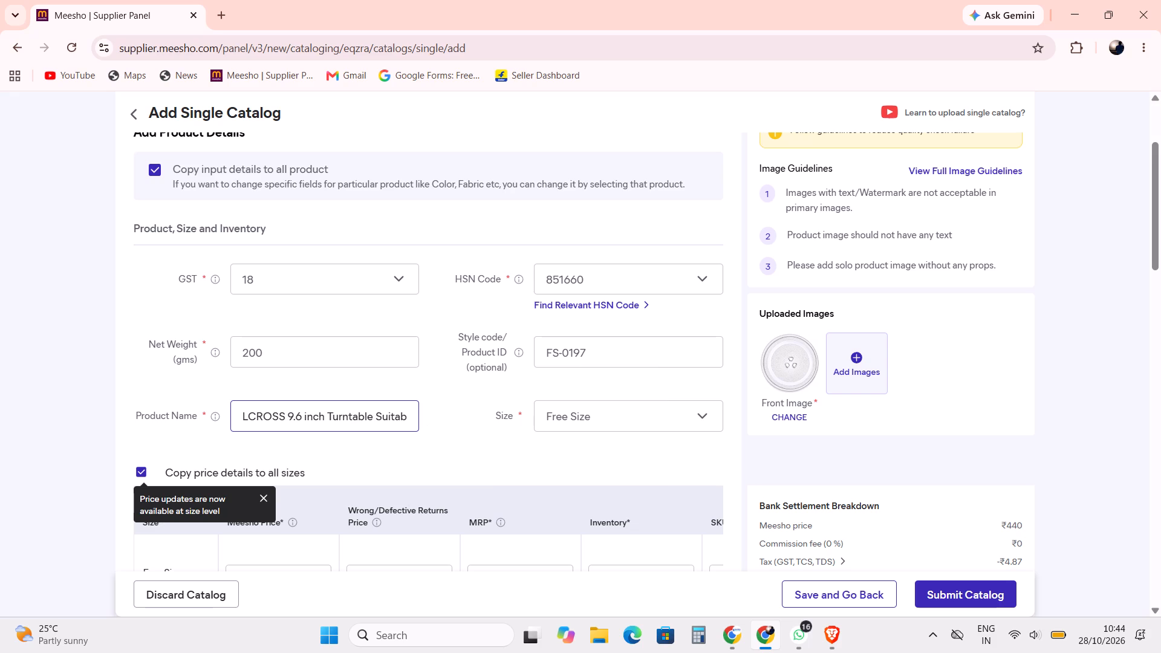
{"action": "left_click", "coordinate": [57, 345]}
Submit the turntable catalog for quality check, acknowledging that all its products are not branded or illegal to sell.
{"action": "scroll", "coordinate": [585, 296], "scroll_direction": "down", "scroll_amount": 5}
{"action": "scroll", "coordinate": [518, 325], "scroll_direction": "down", "scroll_amount": 2}
{"action": "scroll", "coordinate": [518, 337], "scroll_direction": "up", "scroll_amount": 3}
{"action": "scroll", "coordinate": [542, 338], "scroll_direction": "down", "scroll_amount": 4}
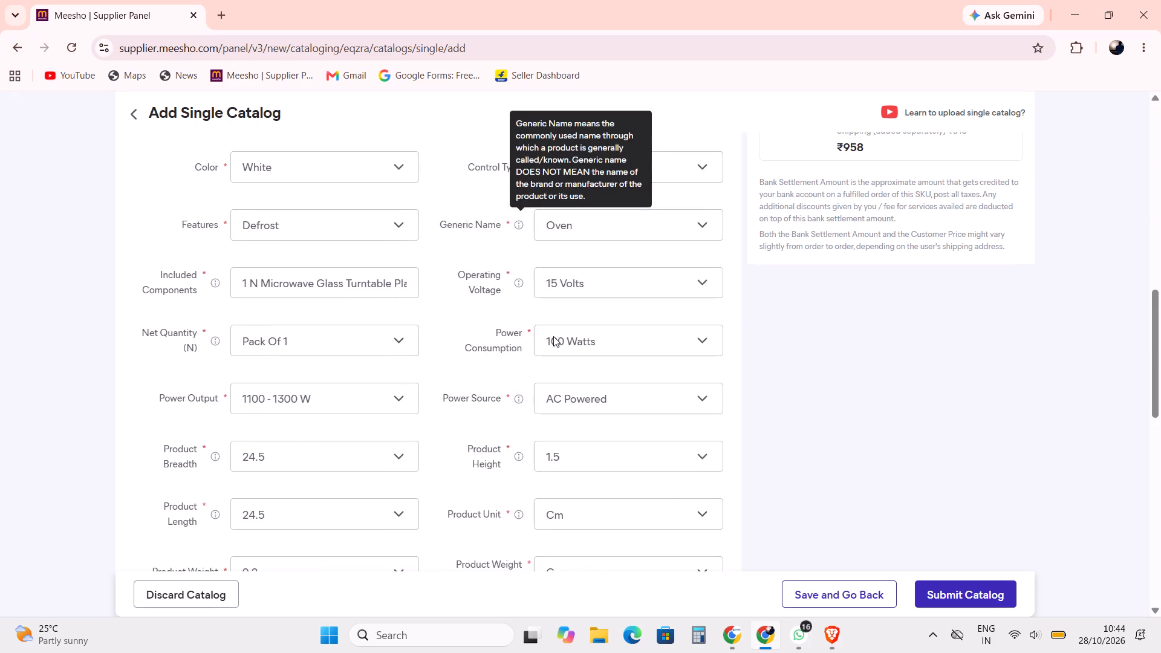
{"action": "scroll", "coordinate": [555, 336], "scroll_direction": "down", "scroll_amount": 17}
{"action": "scroll", "coordinate": [350, 373], "scroll_direction": "down", "scroll_amount": 10}
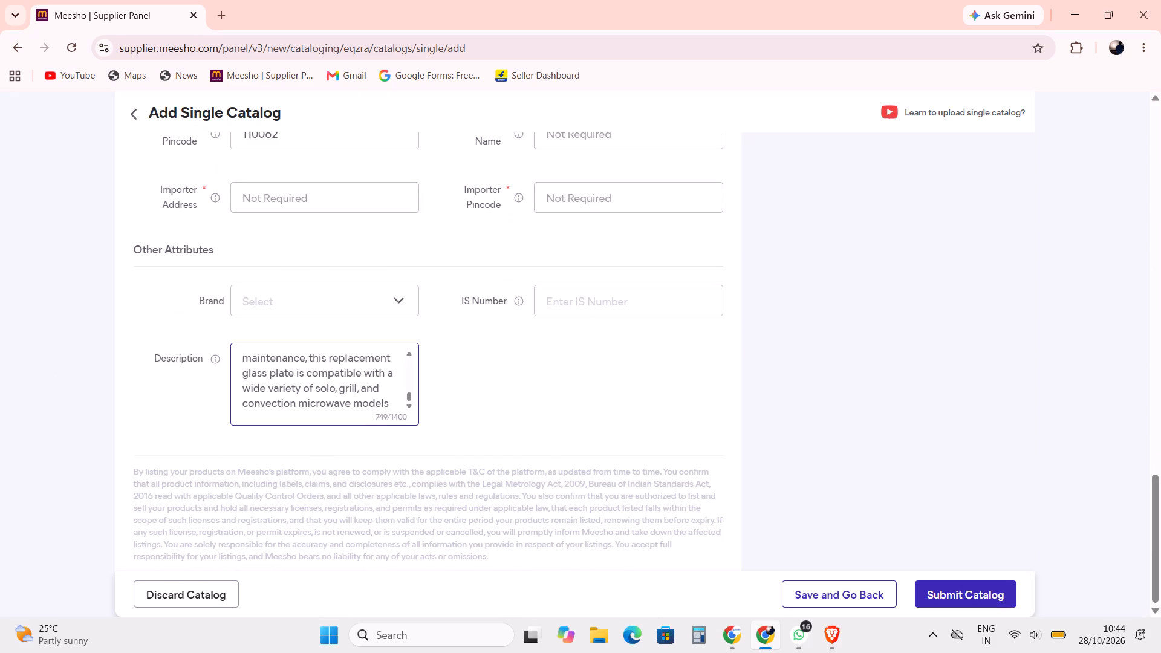
{"action": "scroll", "coordinate": [353, 372], "scroll_direction": "down", "scroll_amount": 5}
{"action": "left_click", "coordinate": [856, 465]}
{"action": "left_click", "coordinate": [960, 593]}
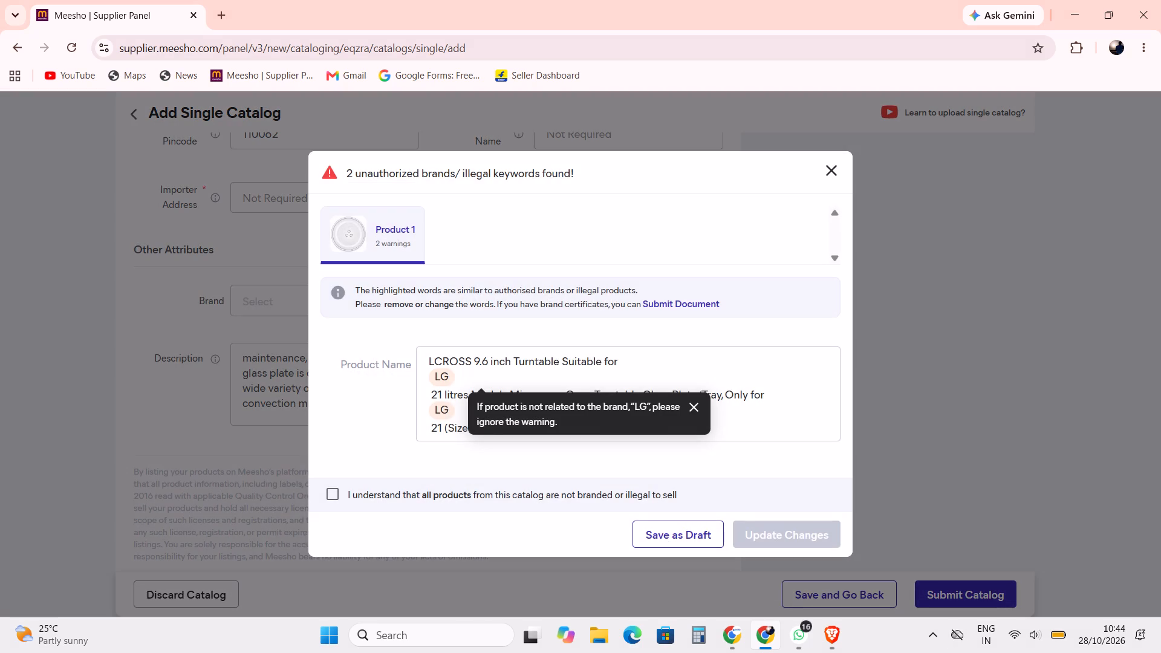
{"action": "left_click", "coordinate": [689, 409]}
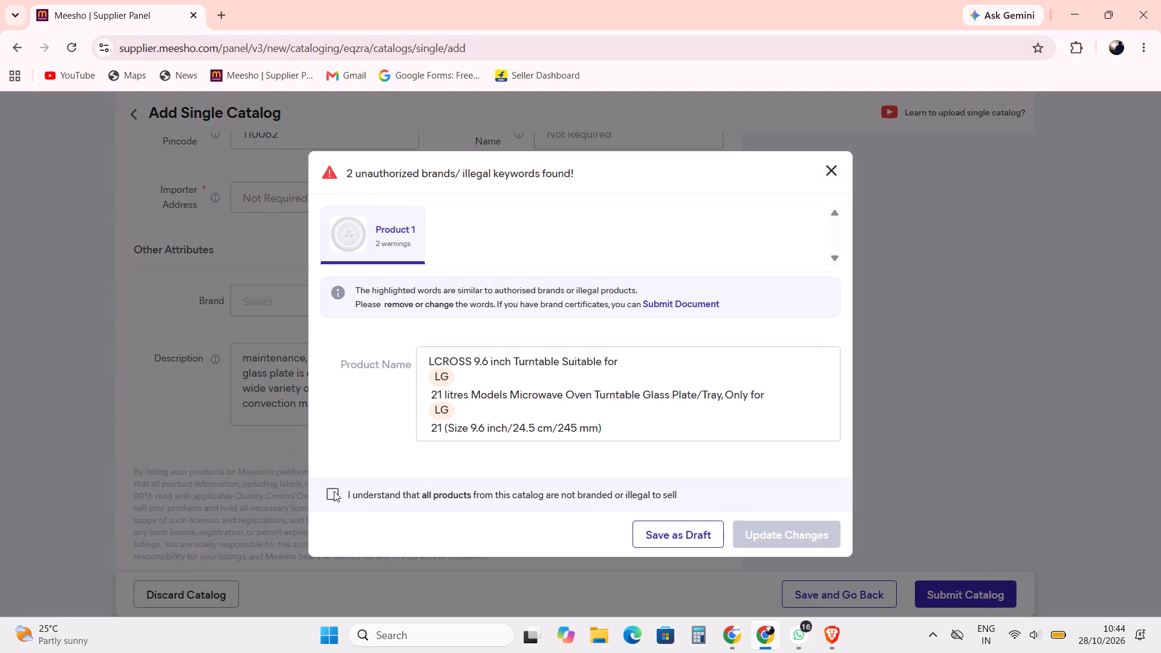
{"action": "left_click", "coordinate": [335, 488]}
{"action": "left_click", "coordinate": [756, 536]}
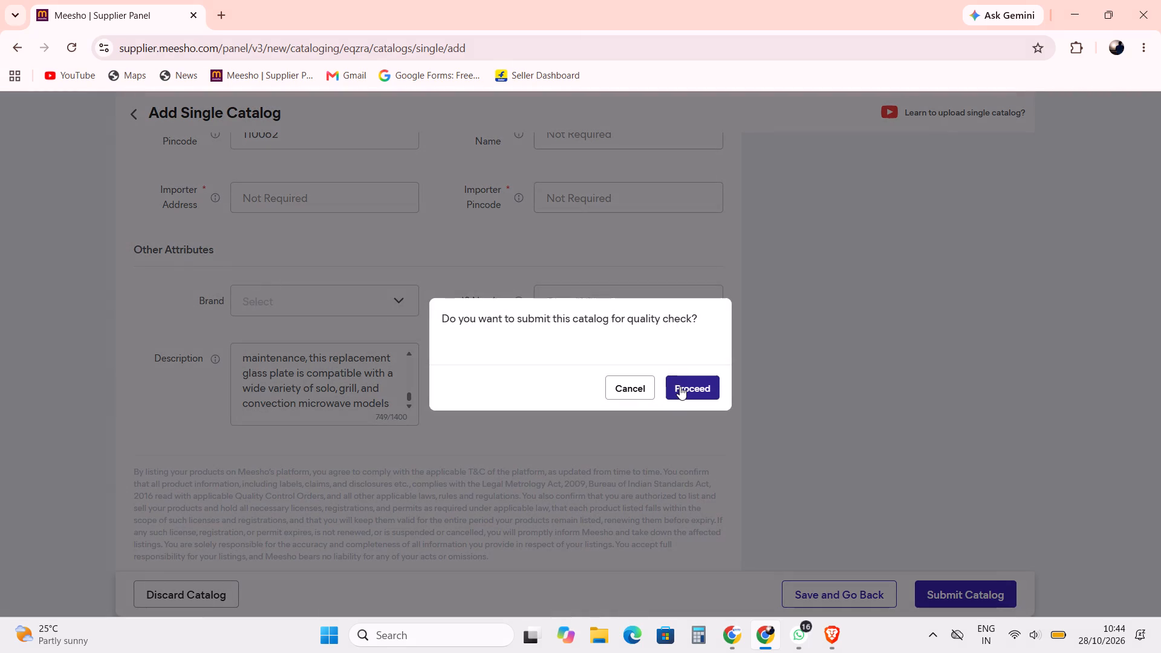
{"action": "left_click", "coordinate": [680, 386]}
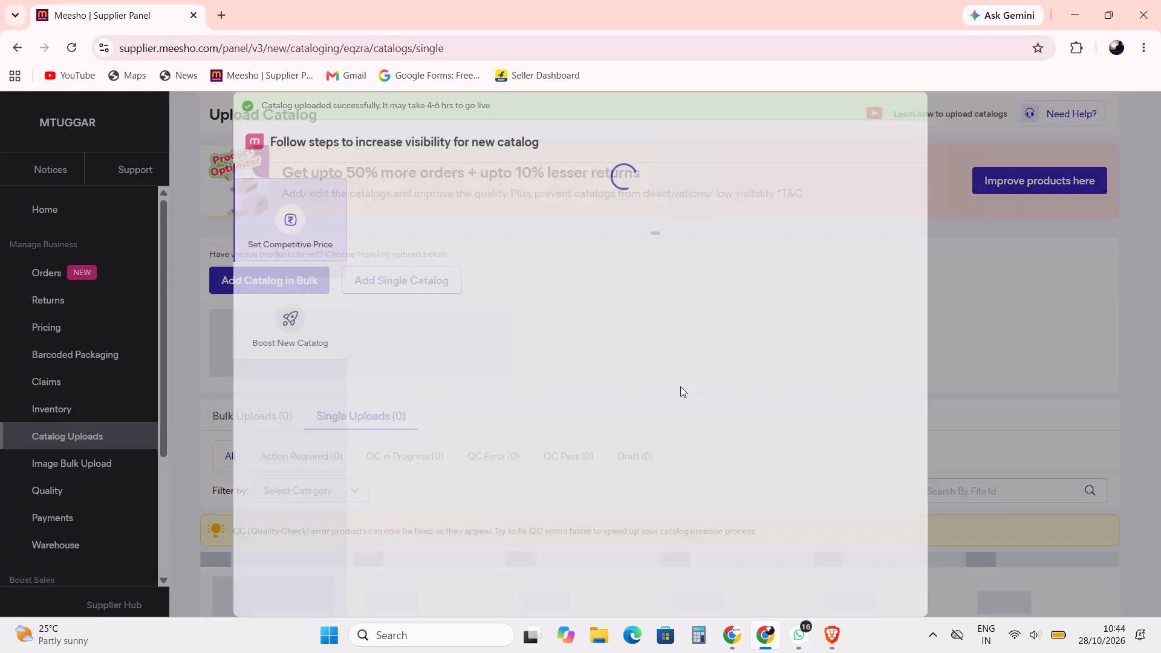
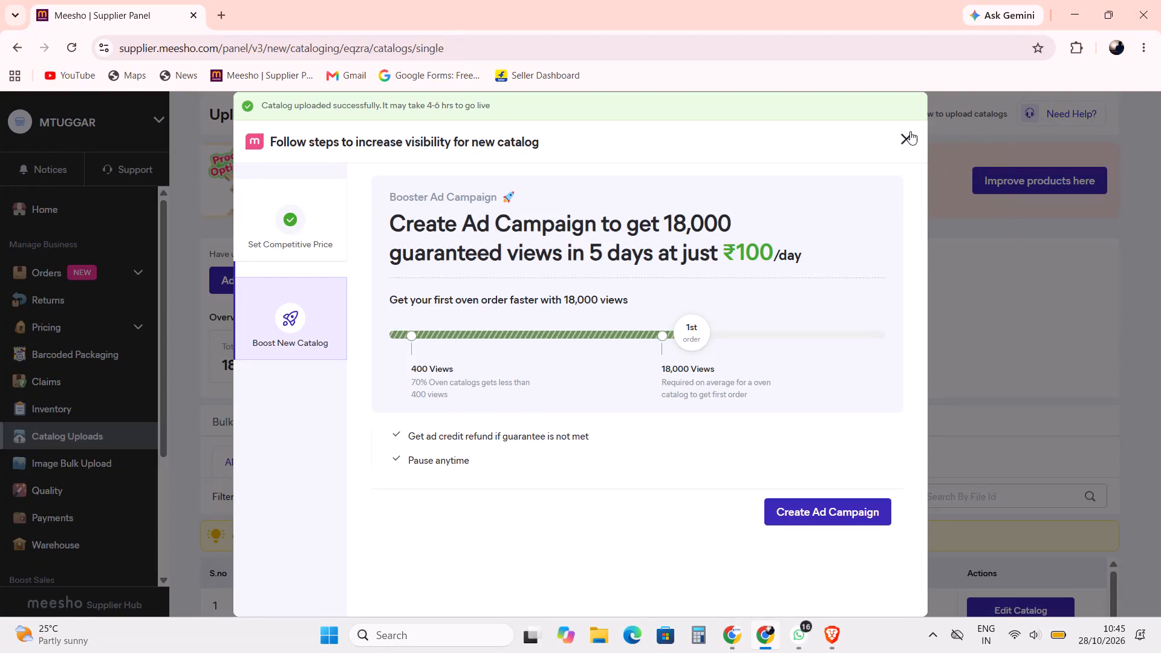
Dismiss the ad campaign offer, examine the QC statuses in the single uploads list, and reload the Meesho page.
{"action": "left_click", "coordinate": [905, 131]}
{"action": "scroll", "coordinate": [416, 363], "scroll_direction": "down", "scroll_amount": 2}
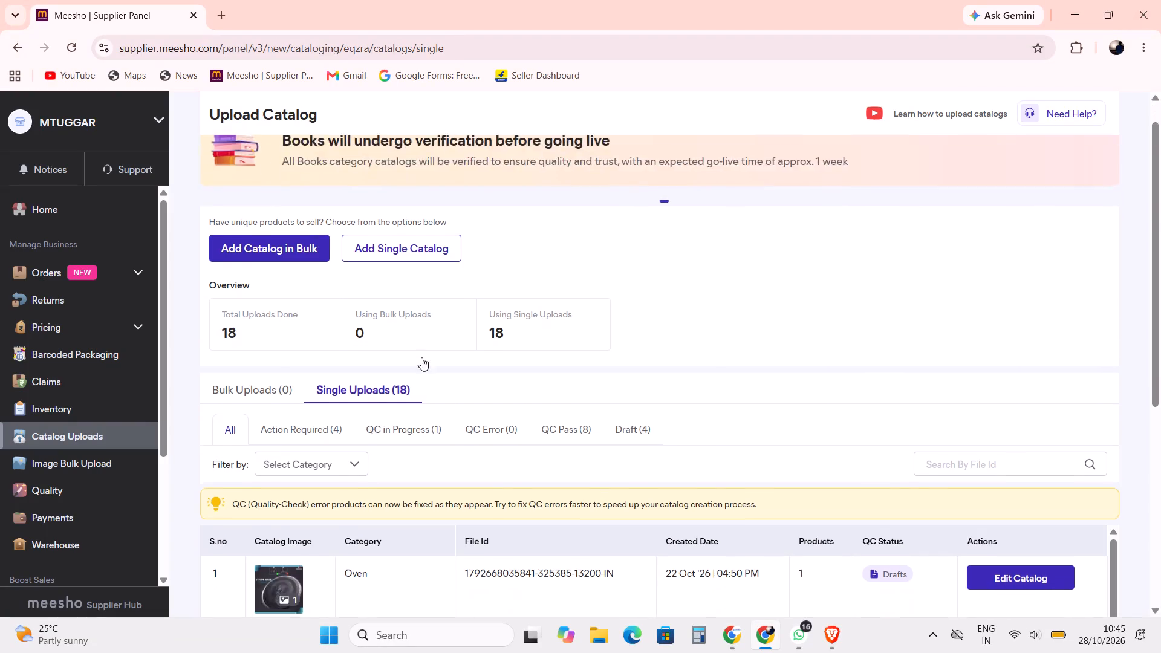
{"action": "scroll", "coordinate": [421, 357], "scroll_direction": "down", "scroll_amount": 4}
{"action": "scroll", "coordinate": [324, 314], "scroll_direction": "up", "scroll_amount": 2}
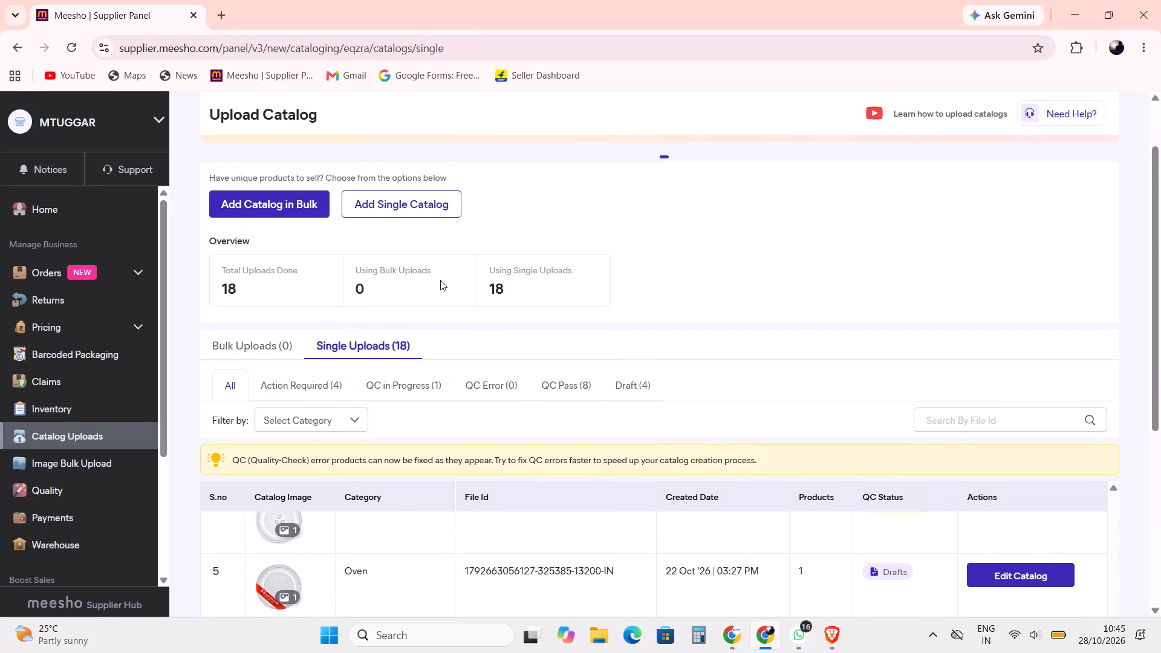
{"action": "scroll", "coordinate": [458, 262], "scroll_direction": "down", "scroll_amount": 3}
{"action": "scroll", "coordinate": [656, 499], "scroll_direction": "up", "scroll_amount": 2}
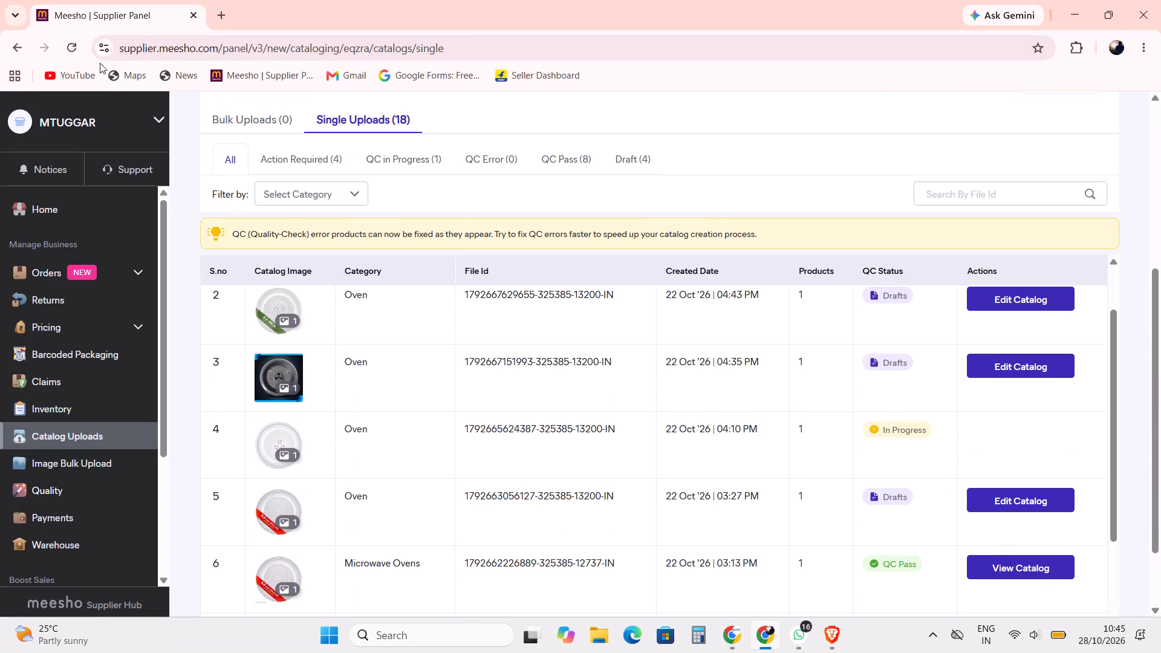
{"action": "left_click", "coordinate": [76, 45]}
Switch to the tracker spreadsheet and fill "Done" into the Meesho column for S.No. 8.
{"action": "key", "text": "alt+Tab"}
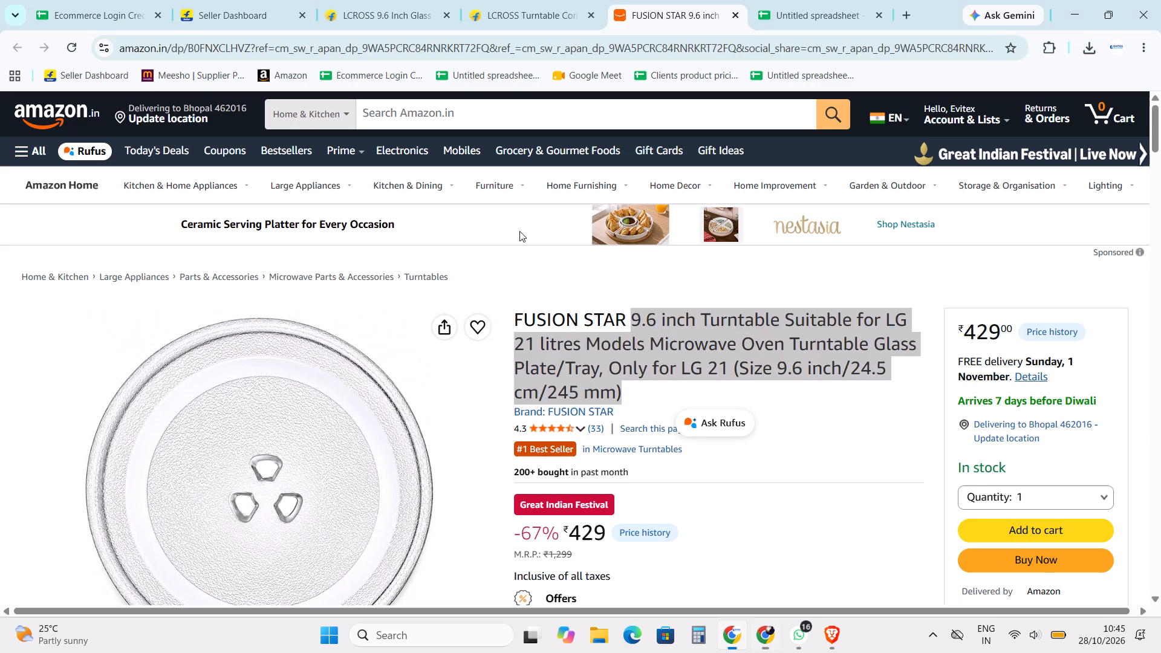
{"action": "left_click", "coordinate": [813, 0]}
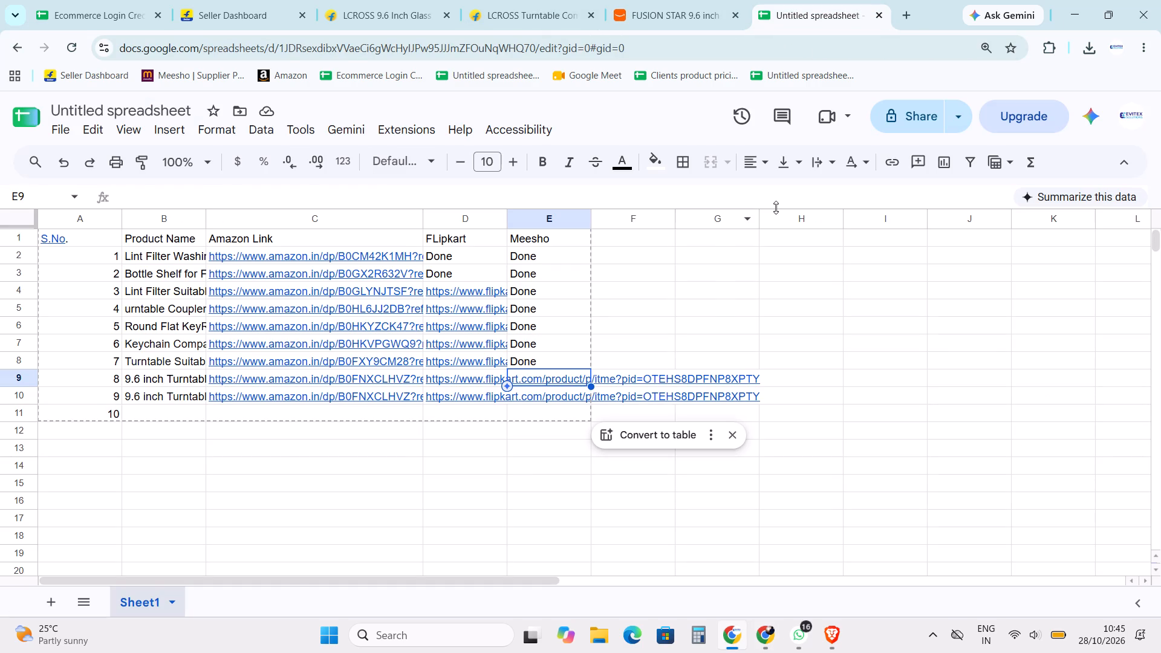
{"action": "key", "text": "ctrl+d"}
Clear the duplicate product name, Amazon link and Flipkart link from the row for S.No. 9.
{"action": "key", "text": "Left"}
{"action": "key", "text": "Left"}
{"action": "key", "text": "Left"}
{"action": "key", "text": "Left"}
{"action": "key", "text": "Down"}
{"action": "key", "text": "Right"}
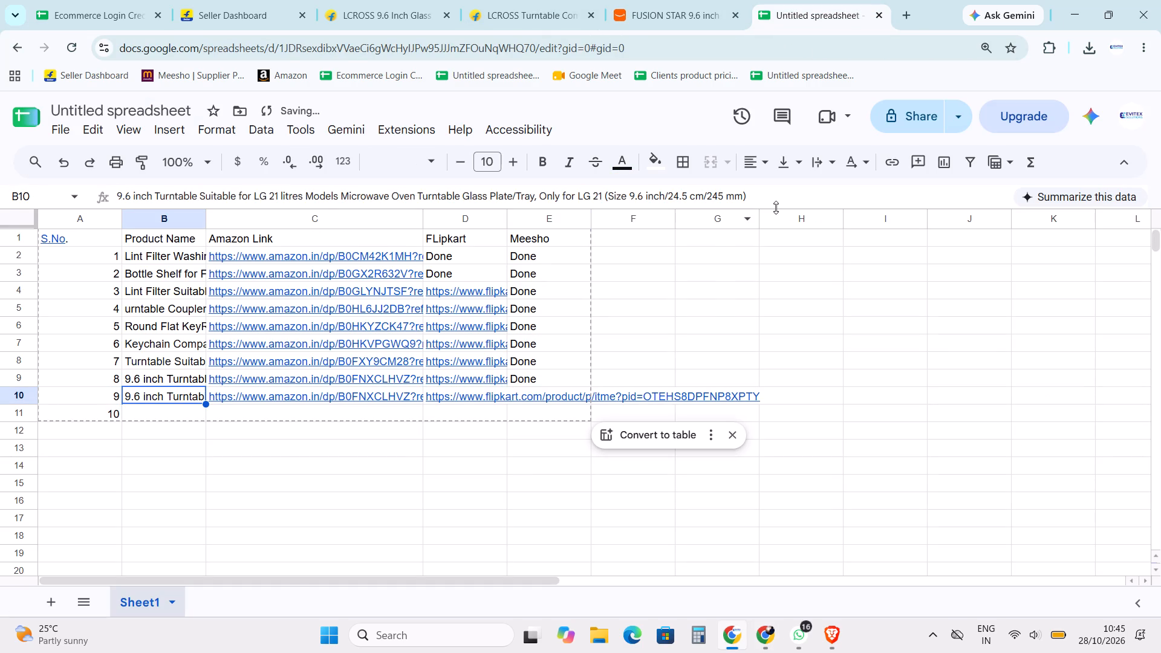
{"action": "key", "text": "Delete"}
{"action": "key", "text": "Right"}
{"action": "key", "text": "Delete"}
{"action": "key", "text": "Left"}
{"action": "key", "text": "Right"}
{"action": "key", "text": "Right"}
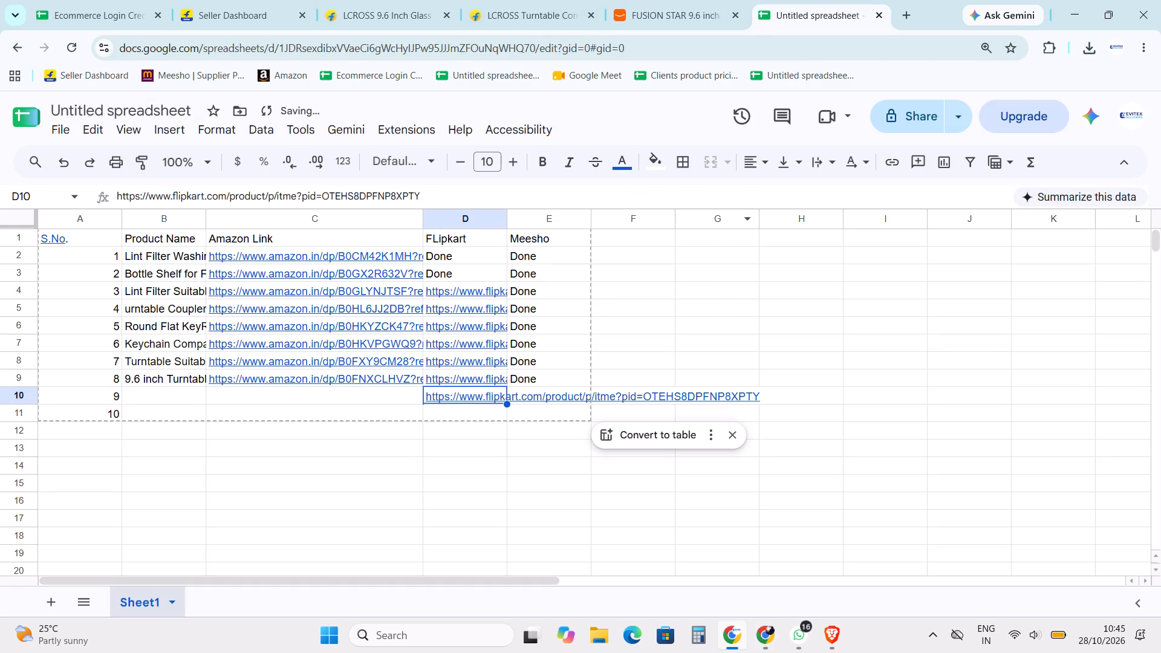
{"action": "key", "text": "Delete"}
{"action": "key", "text": "Left"}
{"action": "key", "text": "Left"}
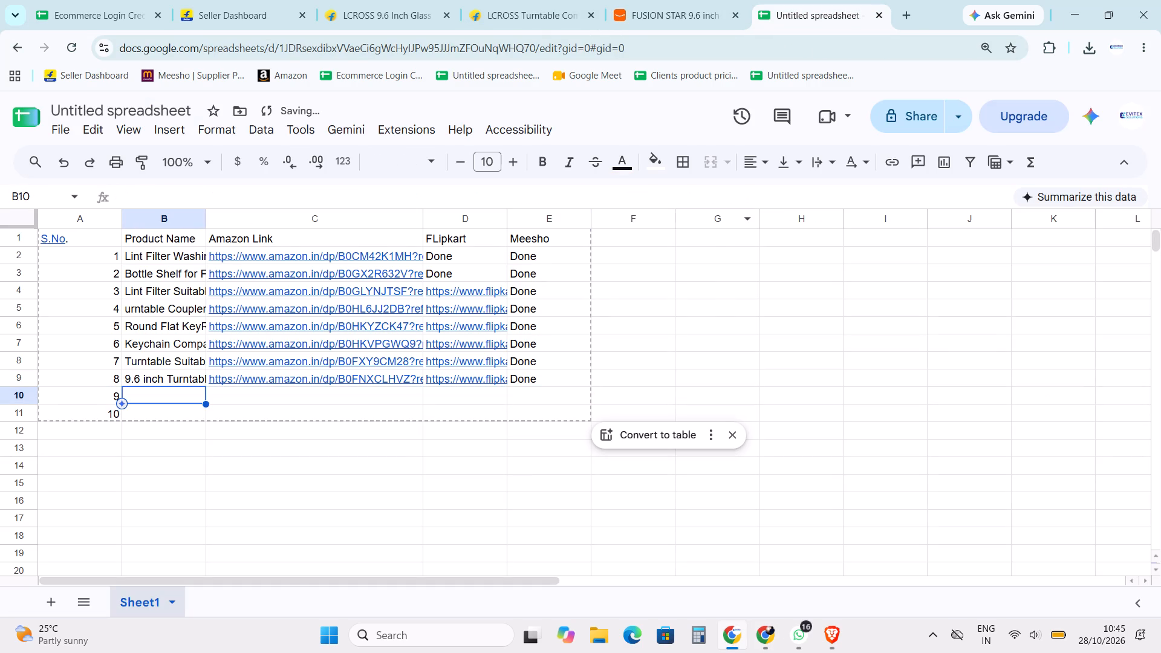
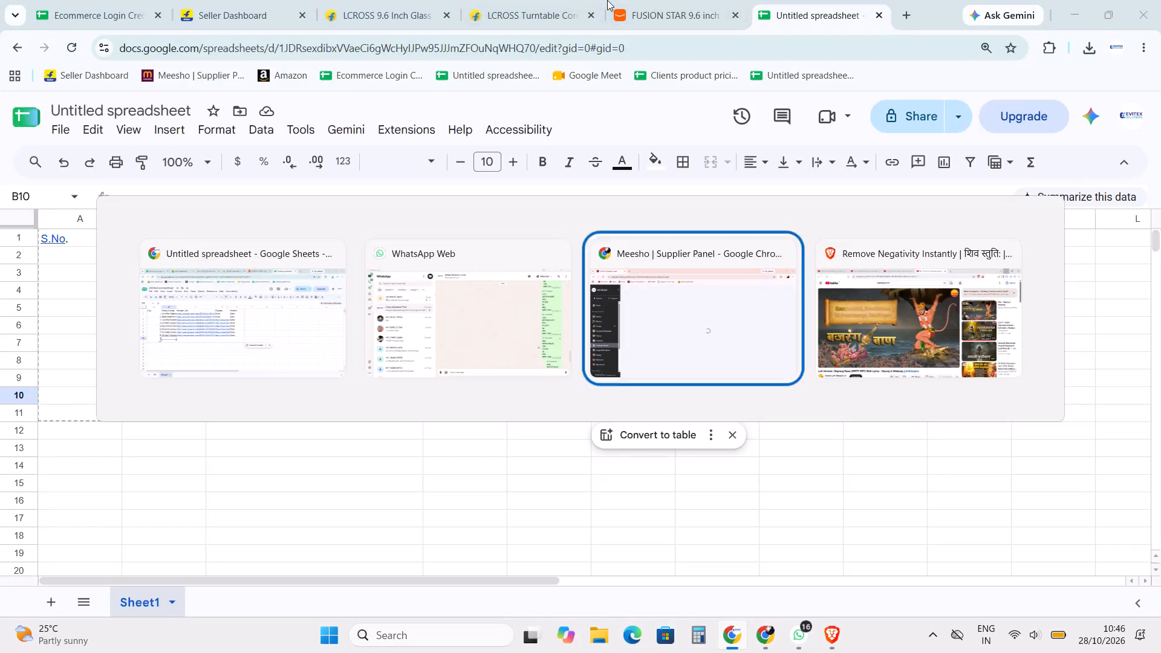
Switch to the Meesho Supplier Panel and view the QC Pass oven catalog at S.no 4 of the single uploads.
{"action": "left_click", "coordinate": [1004, 506]}
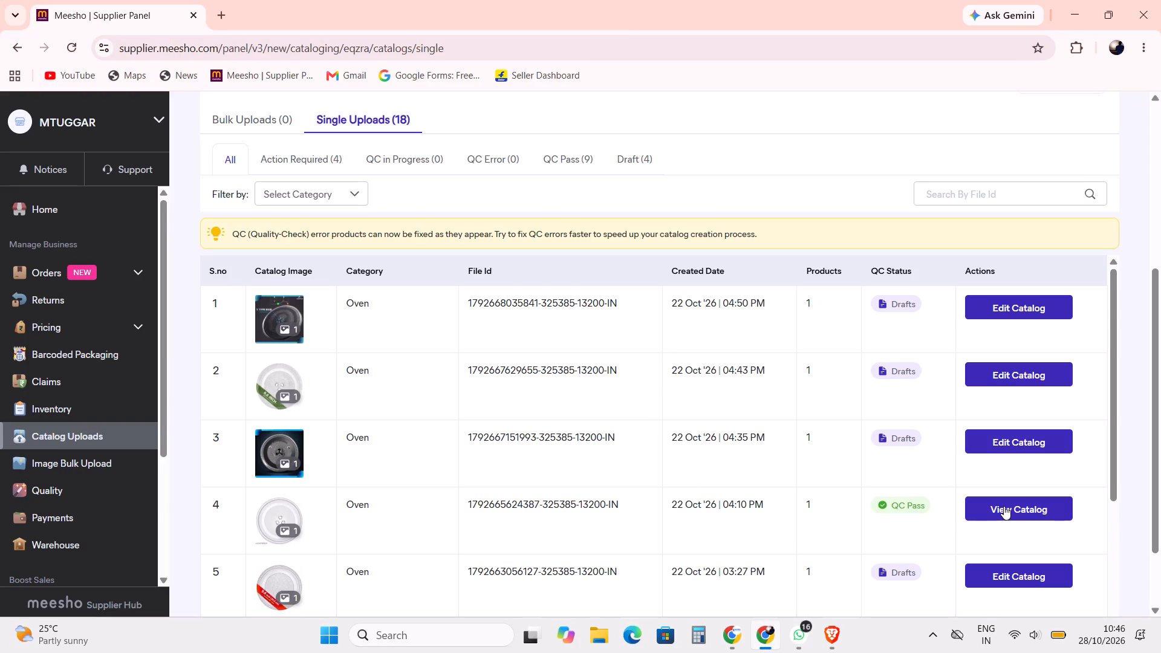
{"action": "left_click", "coordinate": [724, 382]}
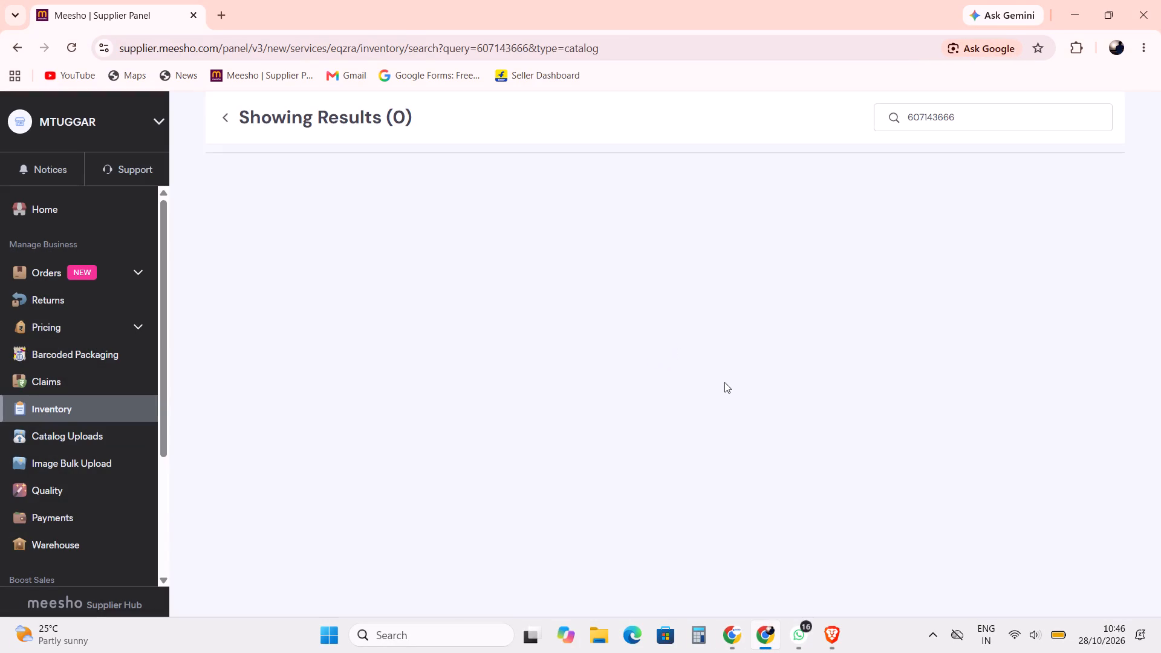
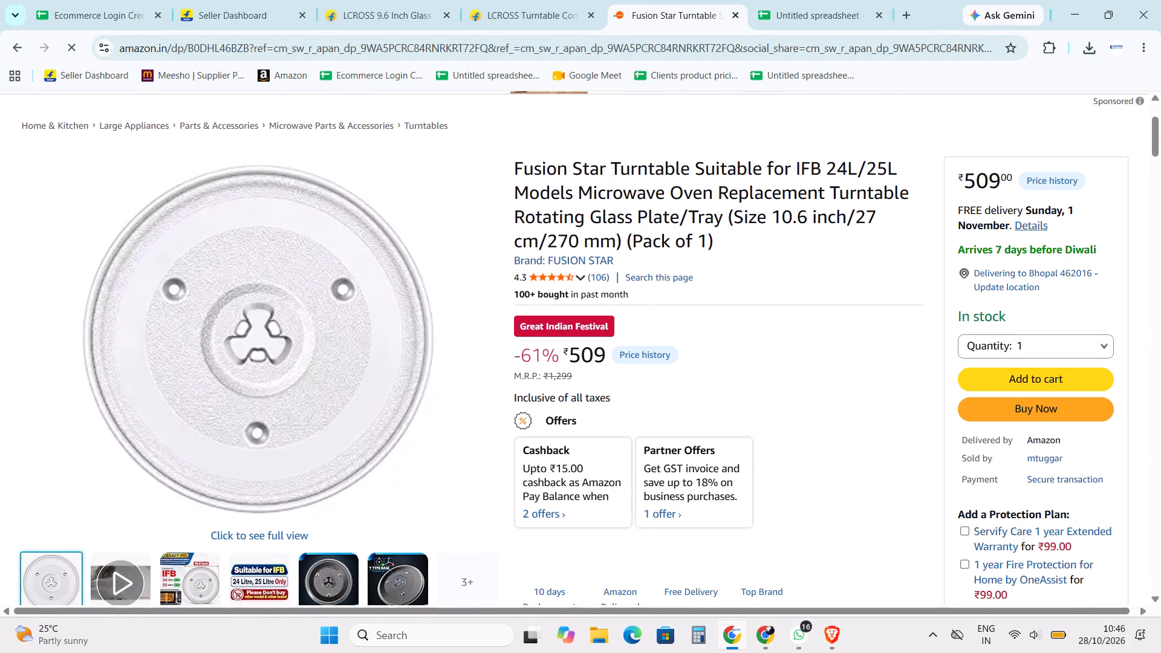
Copy "Turntable Suitable for IFB 24L/25L Models Microwave Oven Replacement Turntable Rotating Glass Plate/Tray" from the Amazon title into the Product Name cell for number 9.
{"action": "left_click_drag", "start_coordinate": [614, 164], "coordinate": [727, 213]}
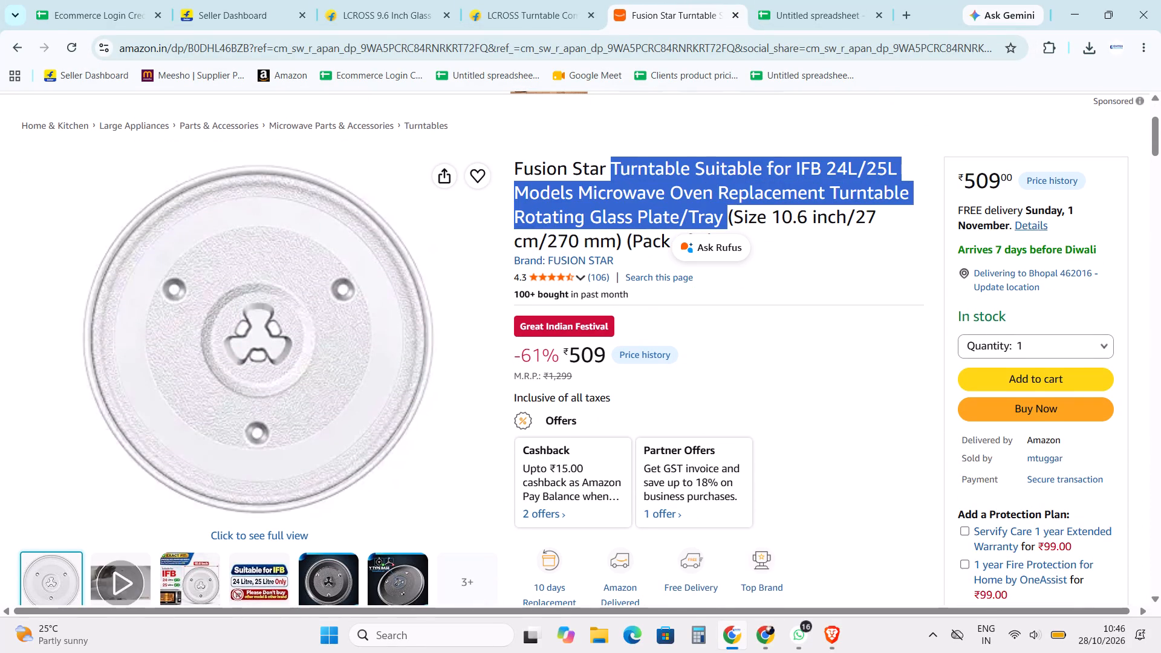
{"action": "key", "text": "ctrl+c"}
{"action": "left_click", "coordinate": [799, 10]}
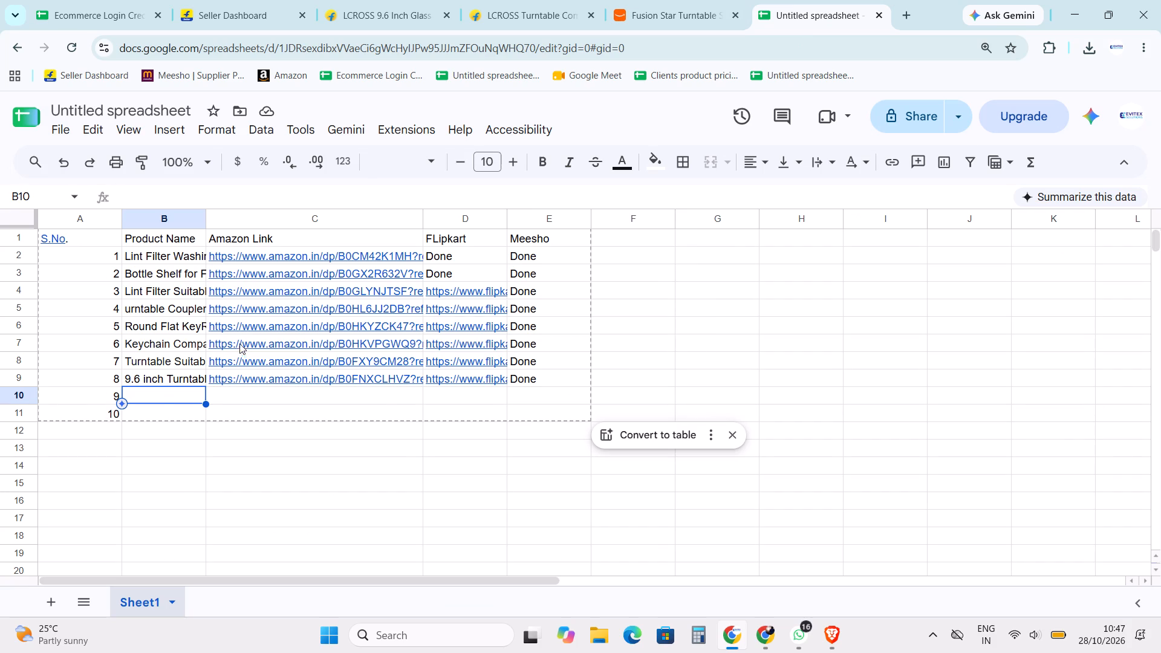
{"action": "key", "text": "ctrl+v"}
{"action": "key", "text": "Tab"}
Copy the Amazon product page's web address into the Amazon Link cell for number 9.
{"action": "left_click", "coordinate": [641, 0]}
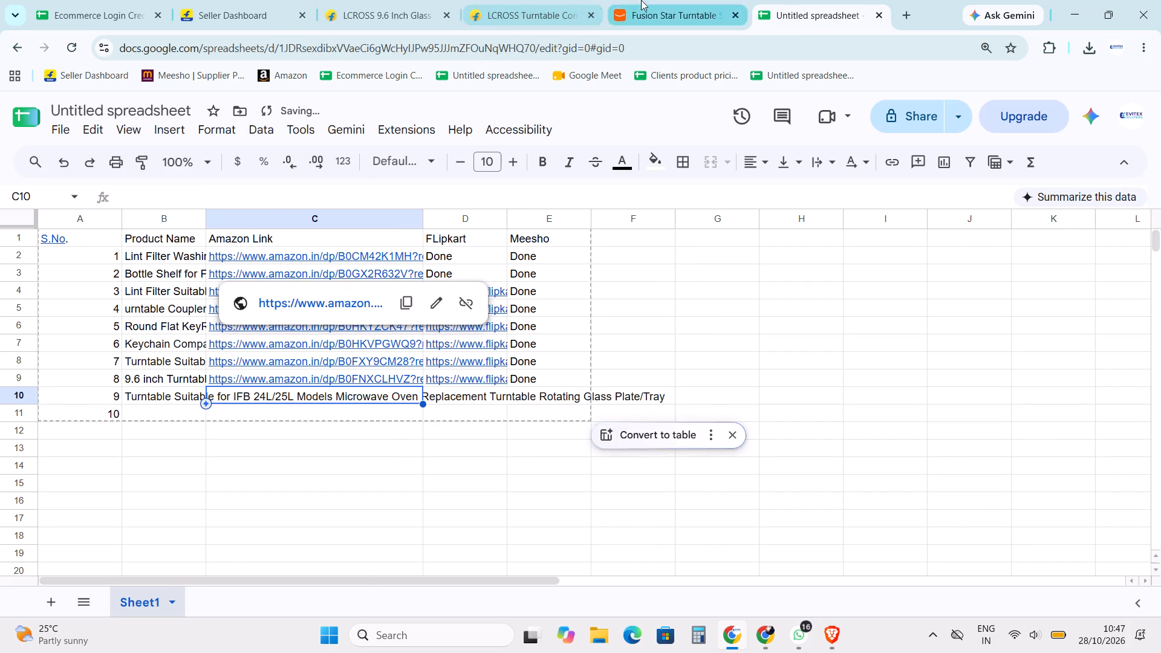
{"action": "left_click", "coordinate": [593, 43]}
{"action": "key", "text": "ctrl+c"}
{"action": "left_click", "coordinate": [788, 0]}
{"action": "key", "text": "ctrl+v"}
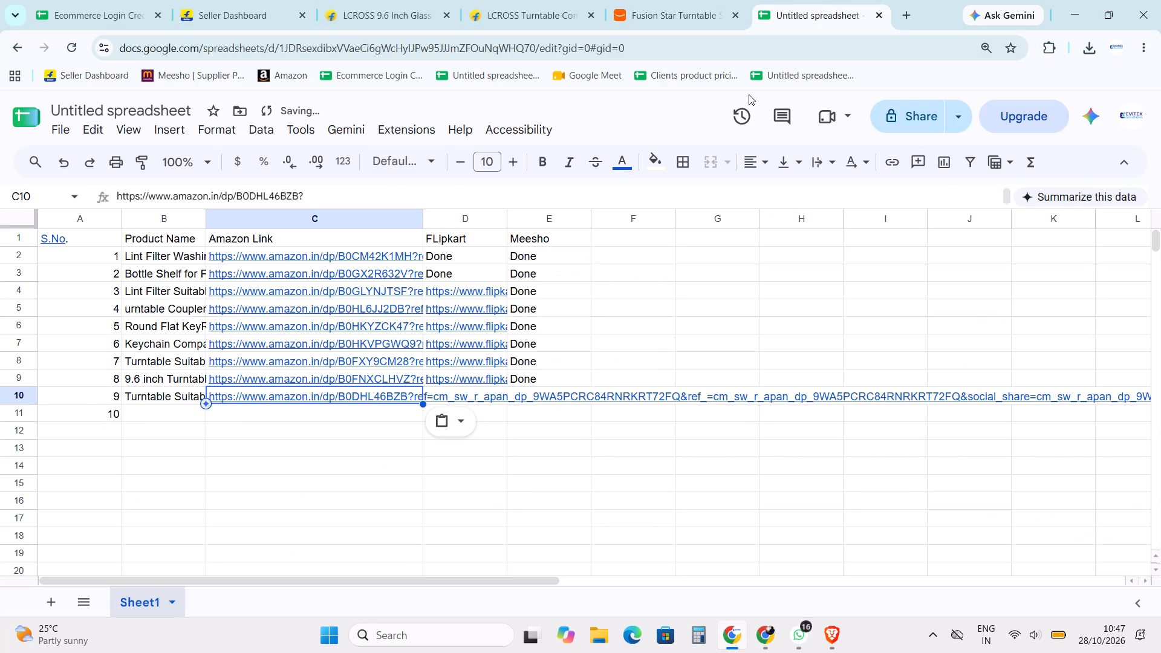
{"action": "key", "text": "Tab"}
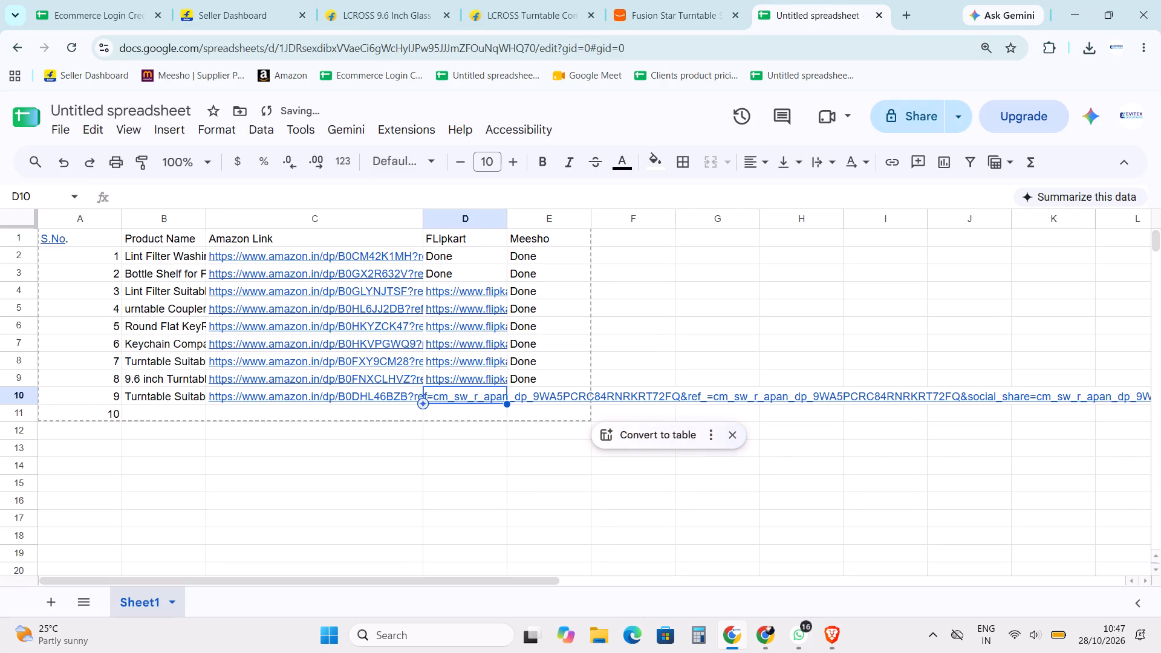
Open the Flipkart listing for SKU FS-469 from Seller Hub and compare its title with the Amazon product.
{"action": "left_click", "coordinate": [666, 0]}
{"action": "scroll", "coordinate": [330, 383], "scroll_direction": "up", "scroll_amount": 3}
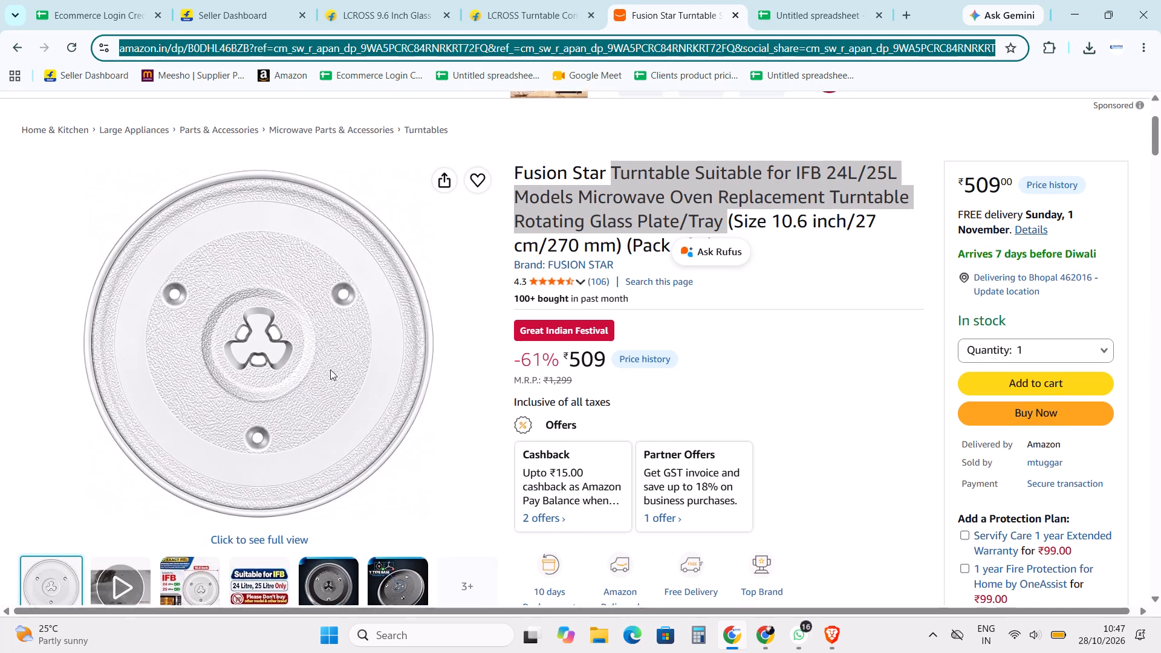
{"action": "left_click", "coordinate": [267, 0]}
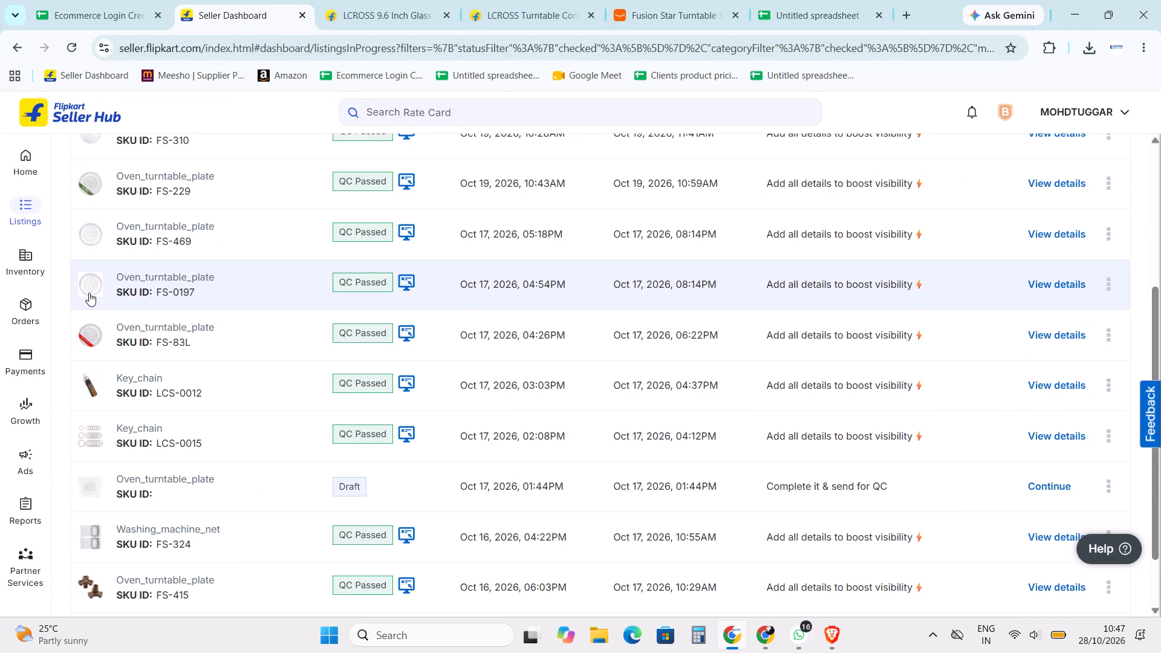
{"action": "left_click", "coordinate": [412, 229]}
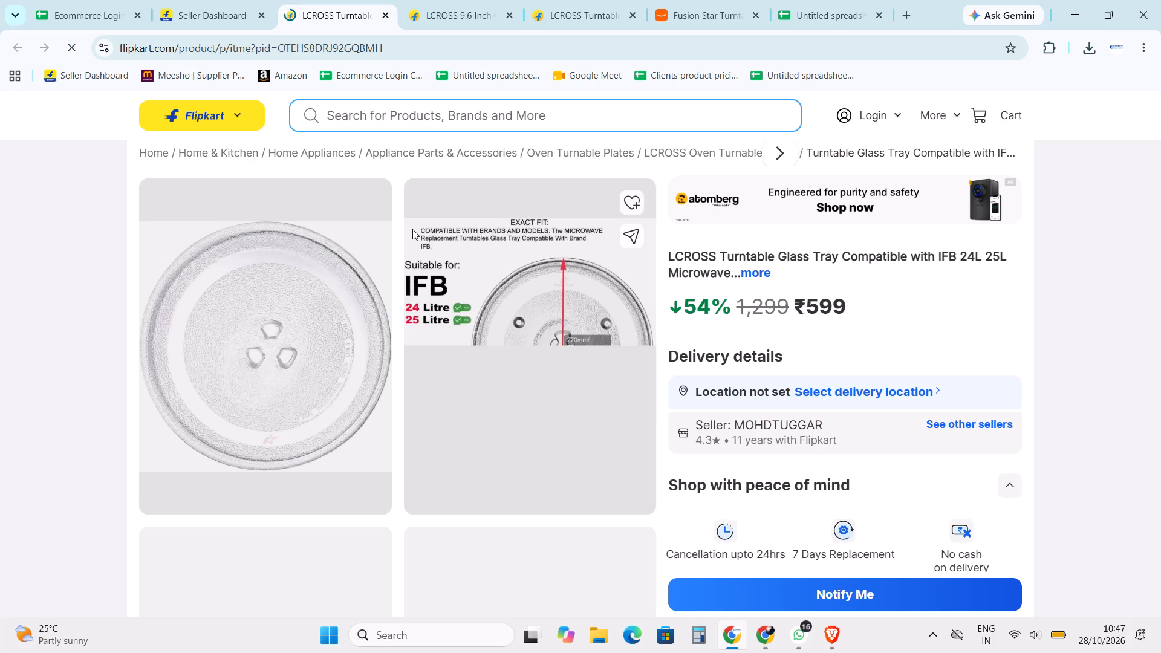
{"action": "left_click", "coordinate": [763, 272]}
{"action": "left_click", "coordinate": [720, 0]}
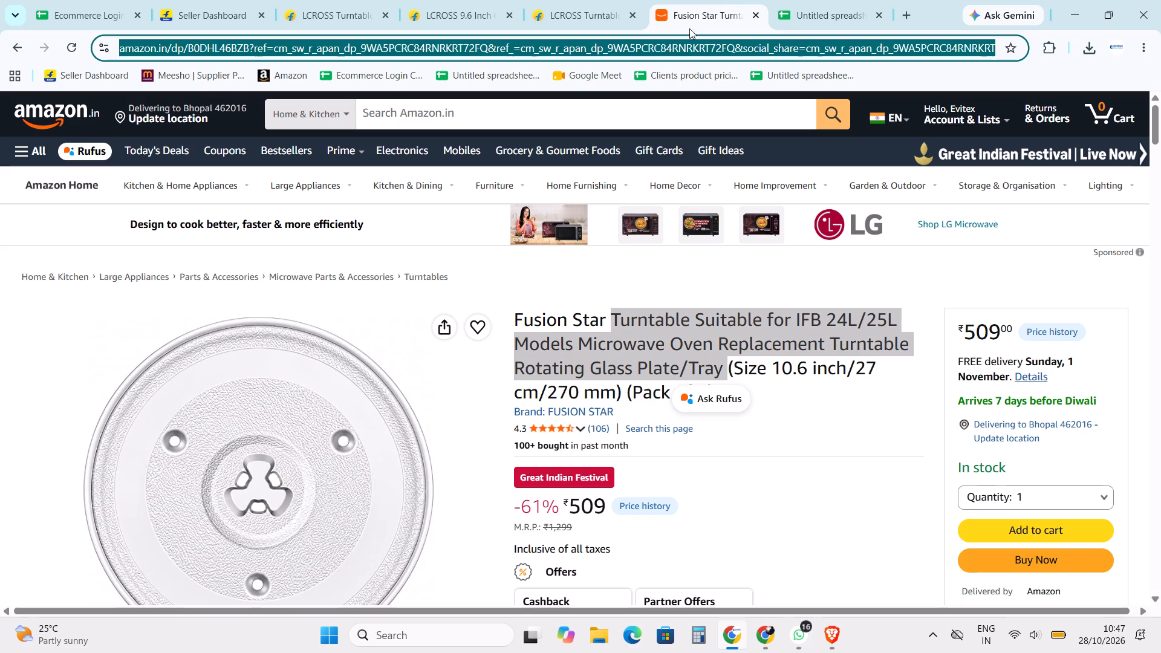
{"action": "left_click", "coordinate": [700, 336]}
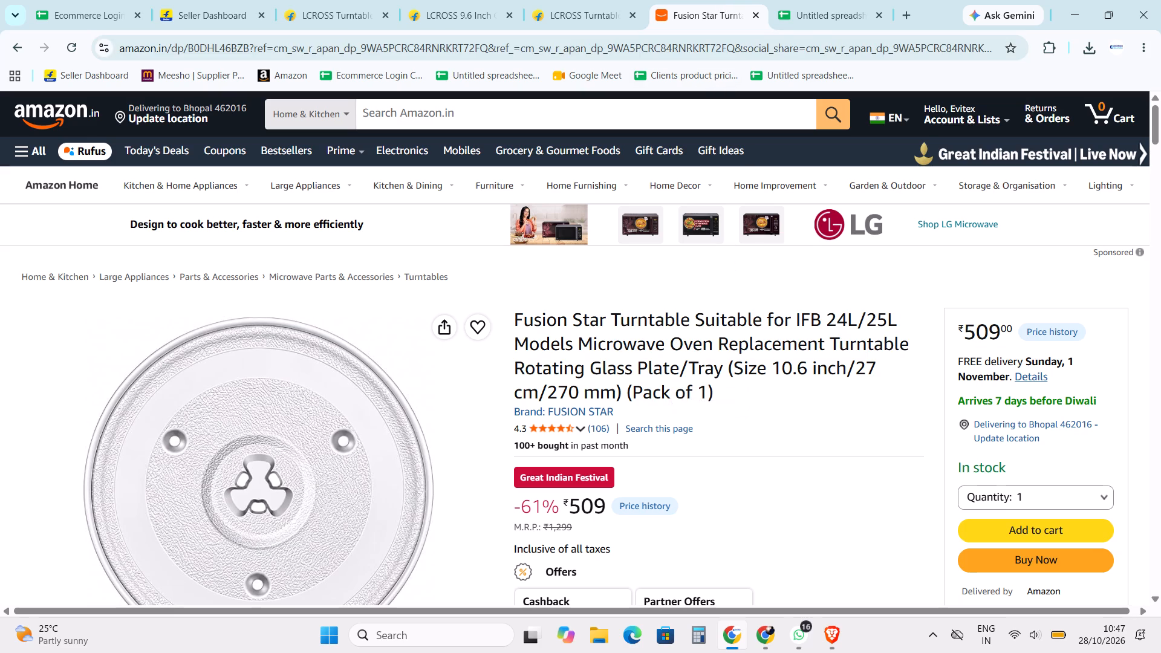
Switch to the Meesho Supplier Panel and open the QC Pass oven catalog at S.no 4 of the single uploads.
{"action": "key", "text": "alt+Tab"}
{"action": "key", "text": "alt+Tab"}
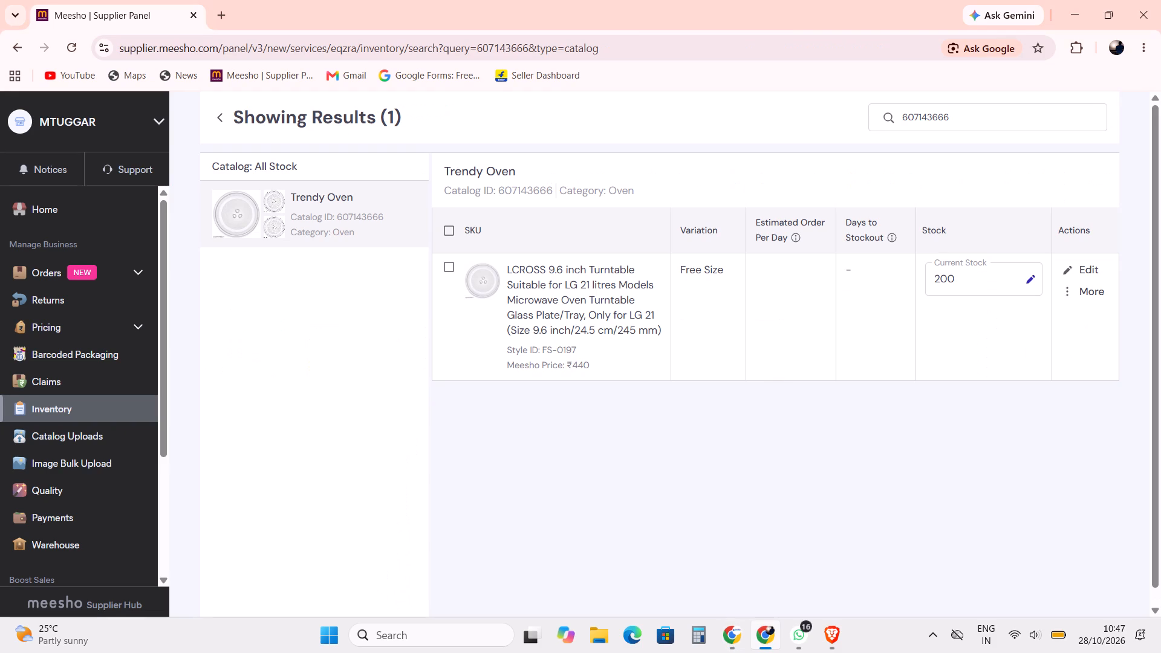
{"action": "left_click", "coordinate": [123, 443]}
{"action": "left_click", "coordinate": [110, 414]}
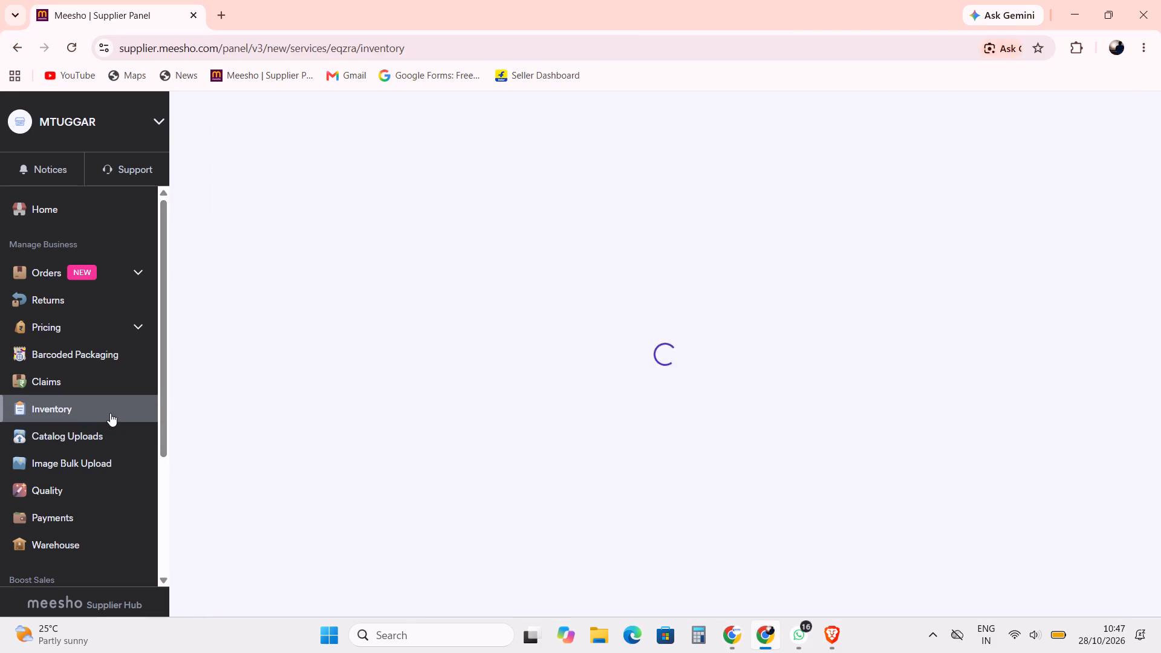
{"action": "left_click", "coordinate": [145, 437]}
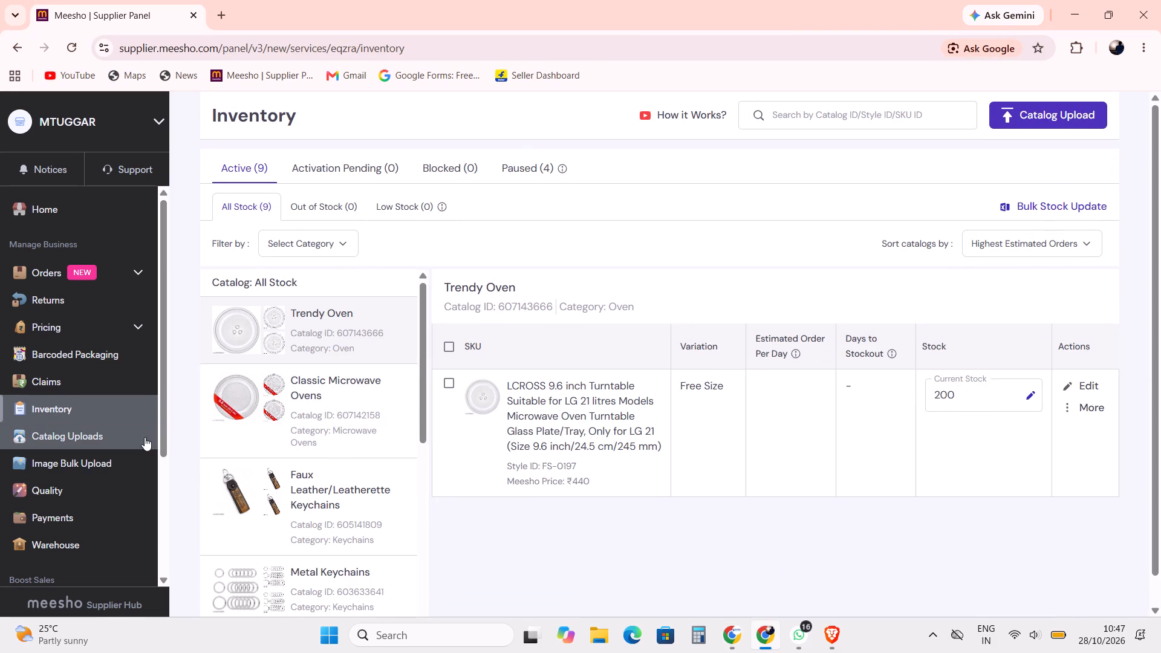
{"action": "left_click", "coordinate": [399, 415]}
{"action": "scroll", "coordinate": [768, 255], "scroll_direction": "down", "scroll_amount": 6}
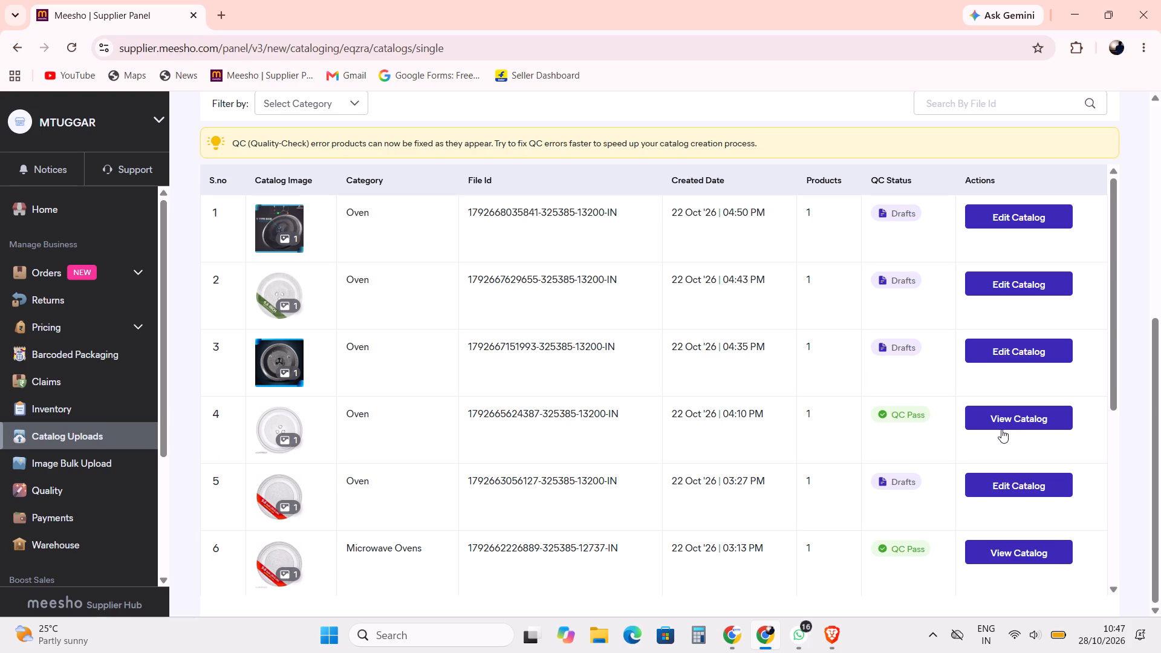
{"action": "left_click", "coordinate": [1023, 414]}
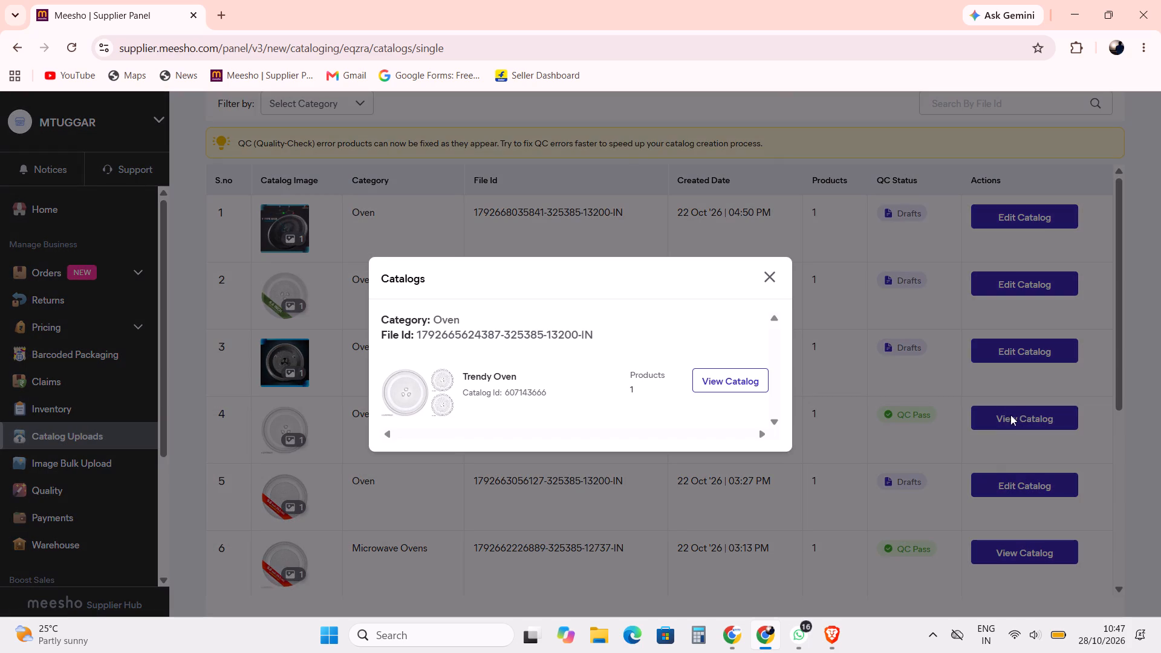
{"action": "left_click", "coordinate": [729, 384]}
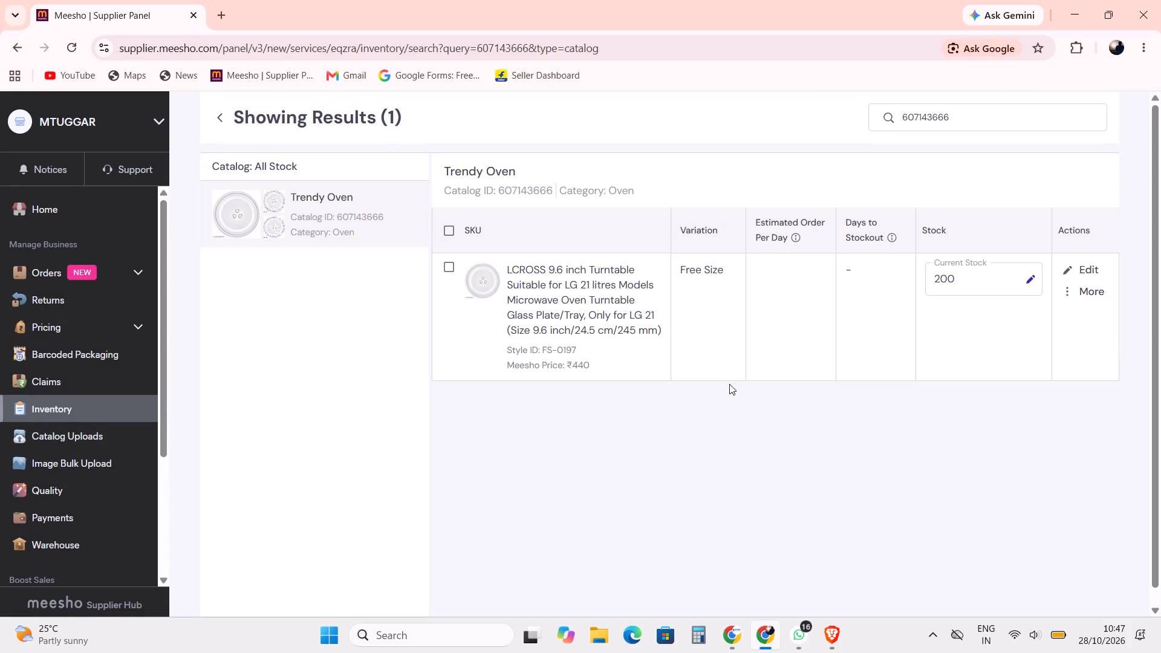
View the Trendy Oven catalog's product details and compare them with the Amazon turntable listing.
{"action": "left_click", "coordinate": [488, 277]}
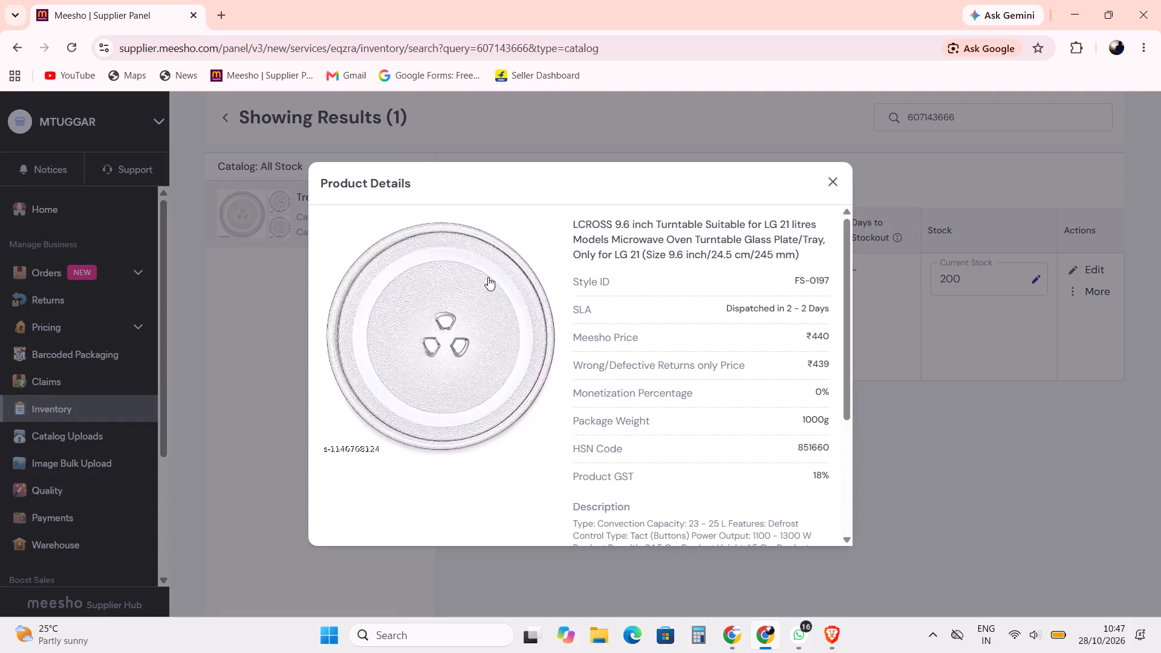
{"action": "key", "text": "alt+Tab"}
{"action": "key", "text": "alt+Tab"}
{"action": "key", "text": "alt+Tab"}
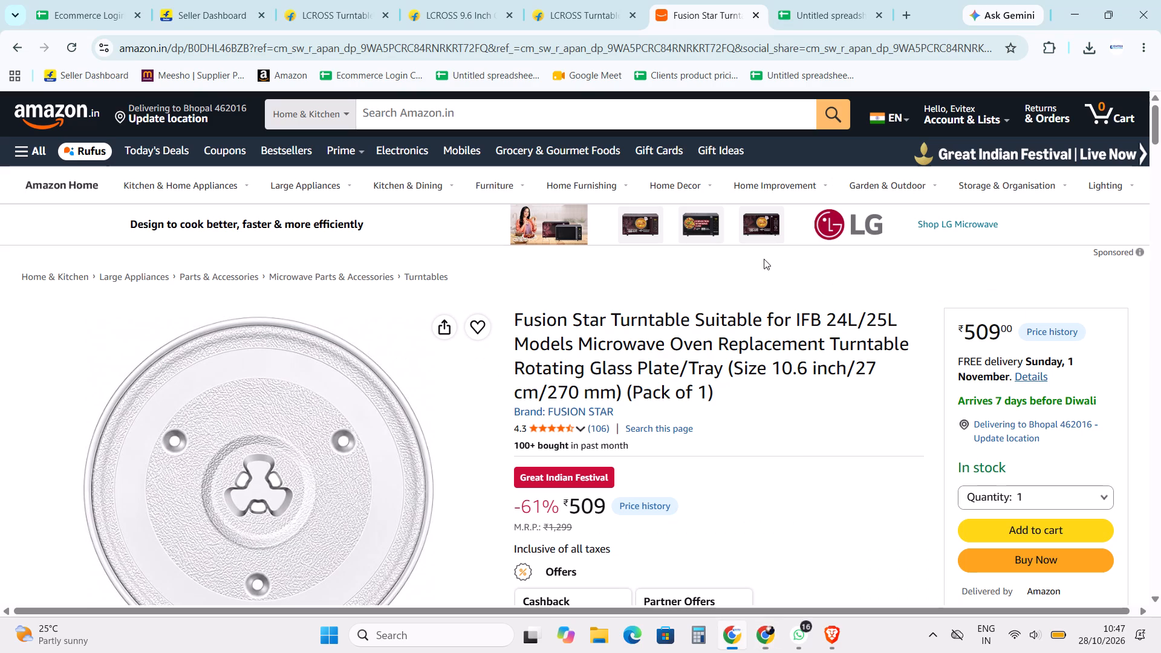
{"action": "key", "text": "alt+Tab"}
{"action": "left_click", "coordinate": [829, 186]}
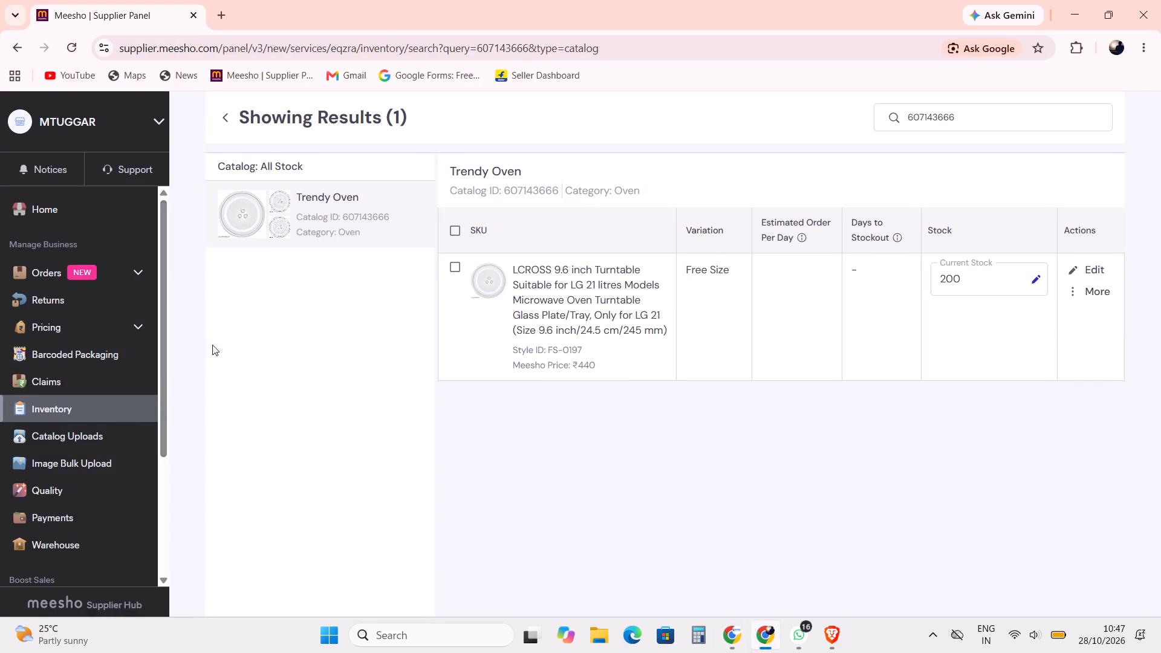
Return to Meesho's single uploads and view the image of the draft oven catalog at S.no 3.
{"action": "left_click", "coordinate": [119, 427]}
{"action": "scroll", "coordinate": [574, 363], "scroll_direction": "down", "scroll_amount": 3}
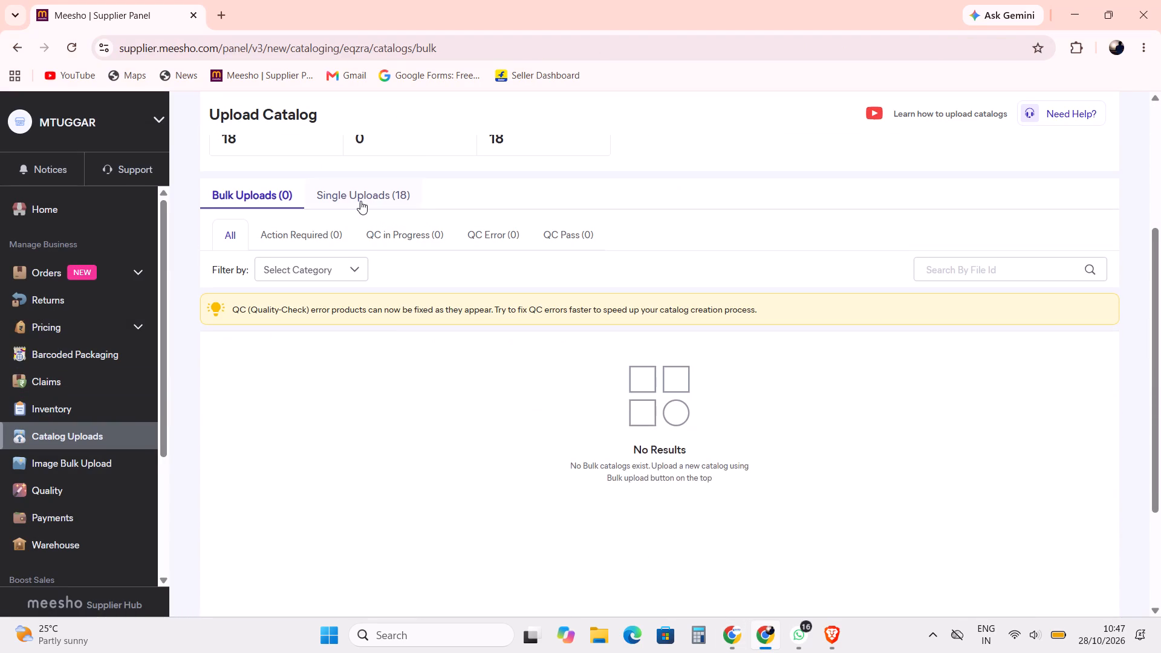
{"action": "left_click", "coordinate": [360, 201]}
{"action": "scroll", "coordinate": [872, 272], "scroll_direction": "down", "scroll_amount": 4}
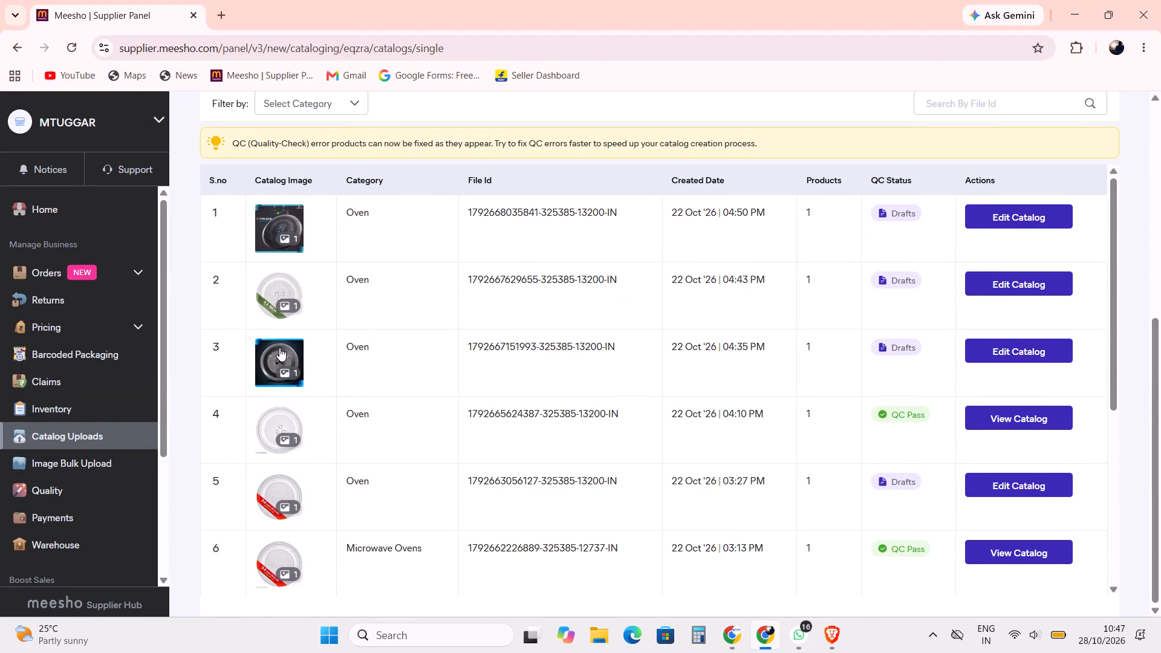
{"action": "left_click", "coordinate": [279, 348]}
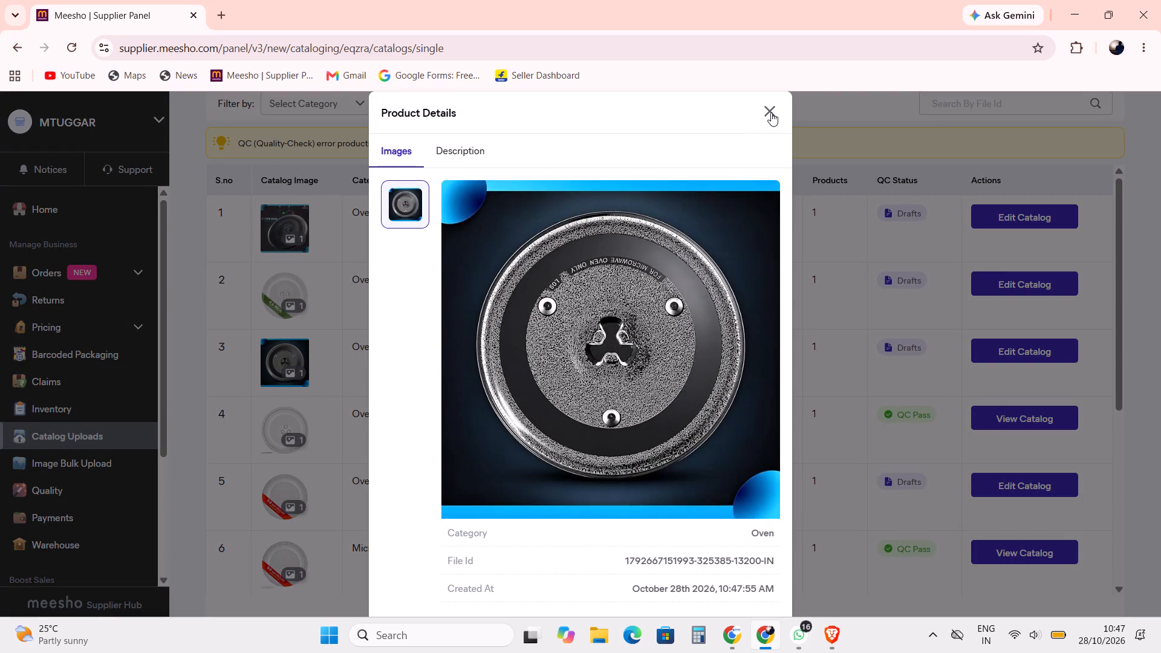
{"action": "left_click", "coordinate": [771, 112]}
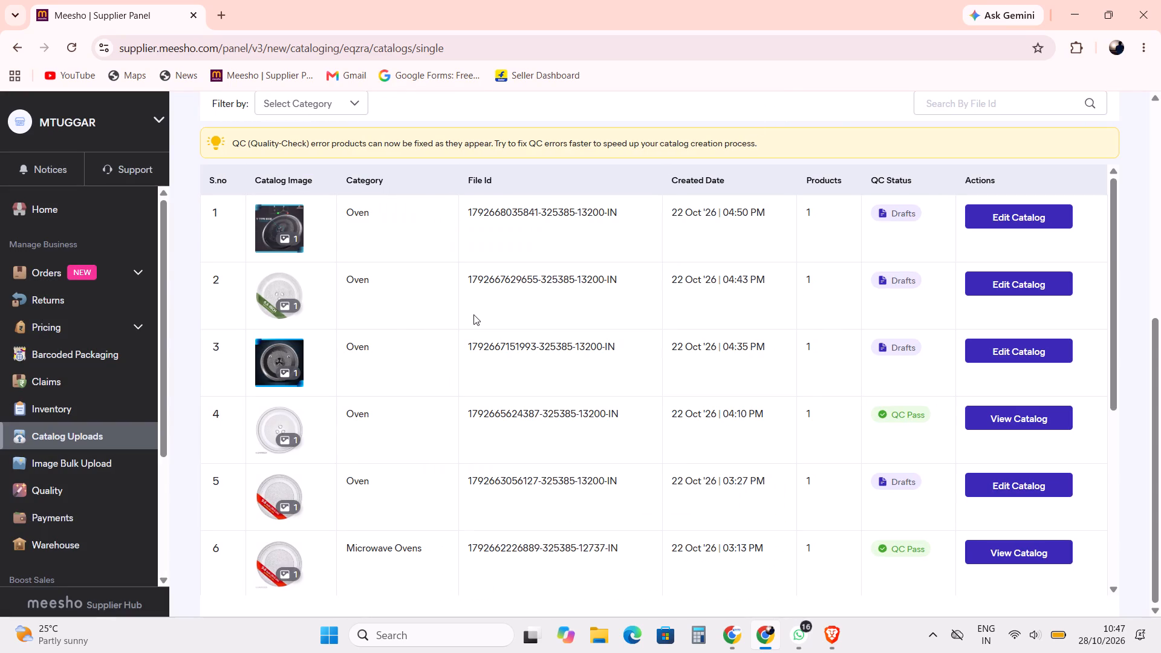
Compare the draft's image with the dark-background turntable photo in the Amazon listing's gallery.
{"action": "key", "text": "alt+Tab"}
{"action": "scroll", "coordinate": [114, 652], "scroll_direction": "down", "scroll_amount": 6}
{"action": "scroll", "coordinate": [431, 418], "scroll_direction": "down", "scroll_amount": 6}
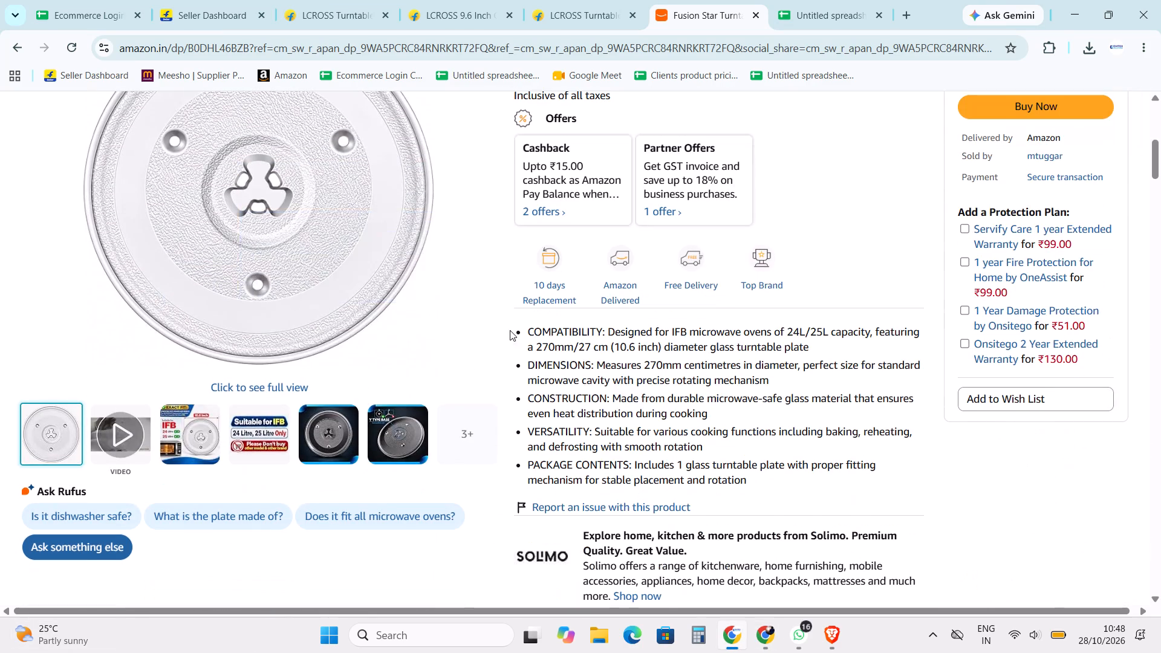
{"action": "left_click", "coordinate": [331, 434]}
{"action": "scroll", "coordinate": [347, 446], "scroll_direction": "up", "scroll_amount": 3}
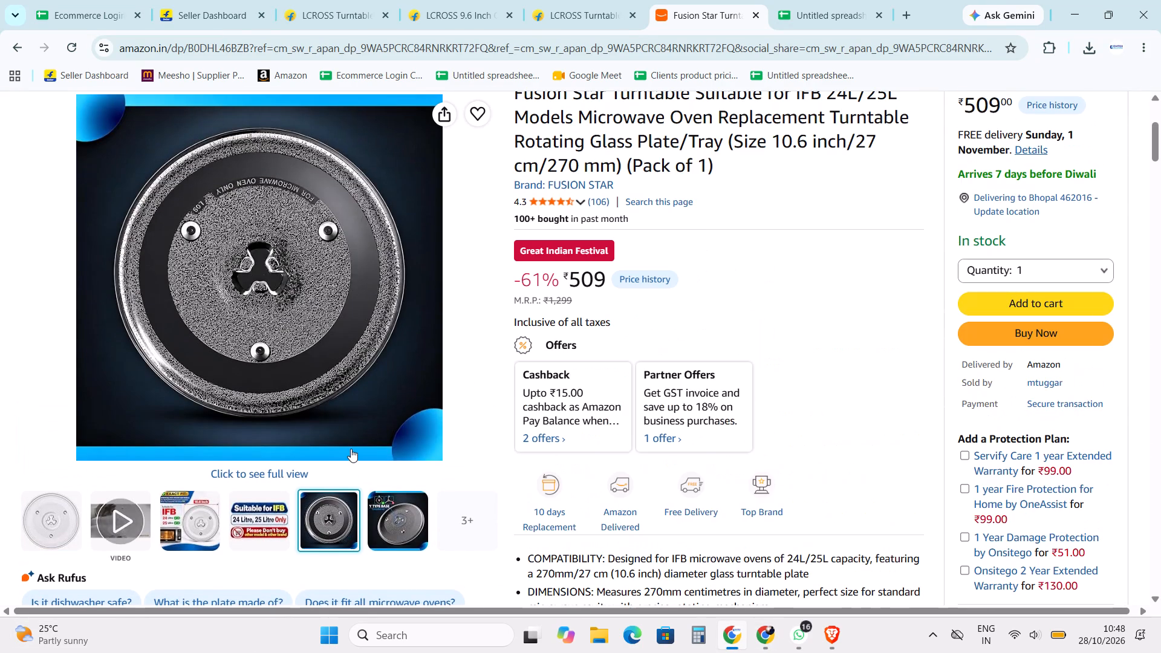
{"action": "left_click", "coordinate": [48, 522]}
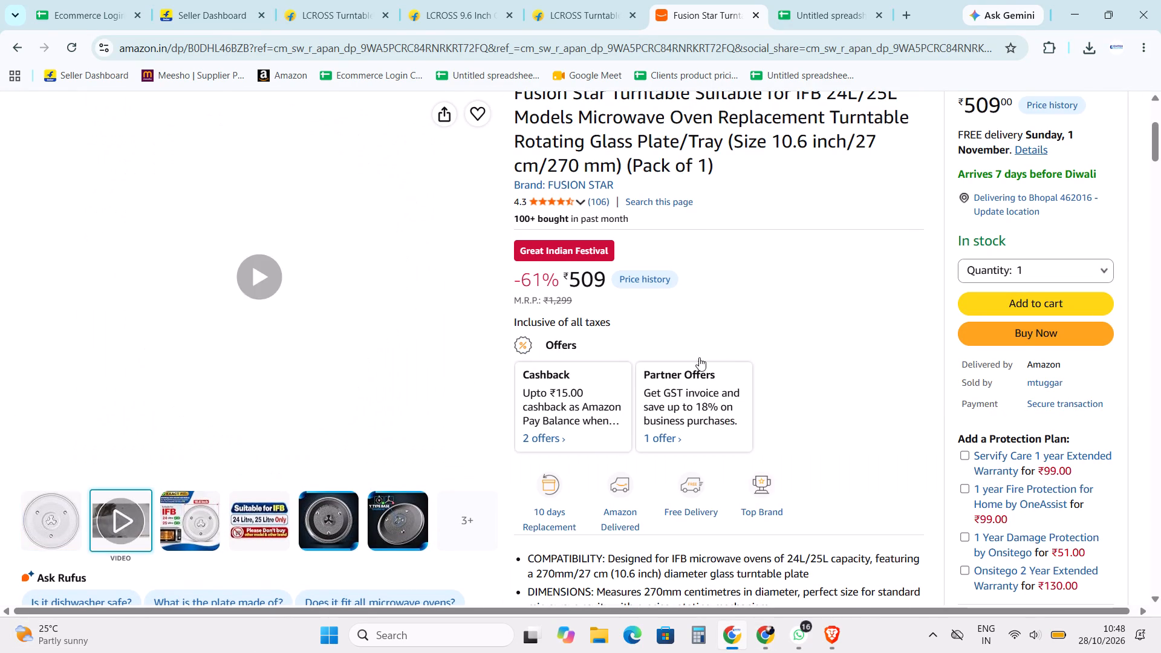
Open the Meesho draft oven catalog at S.no 3 for editing and review its prices and product details.
{"action": "key", "text": "alt+Tab"}
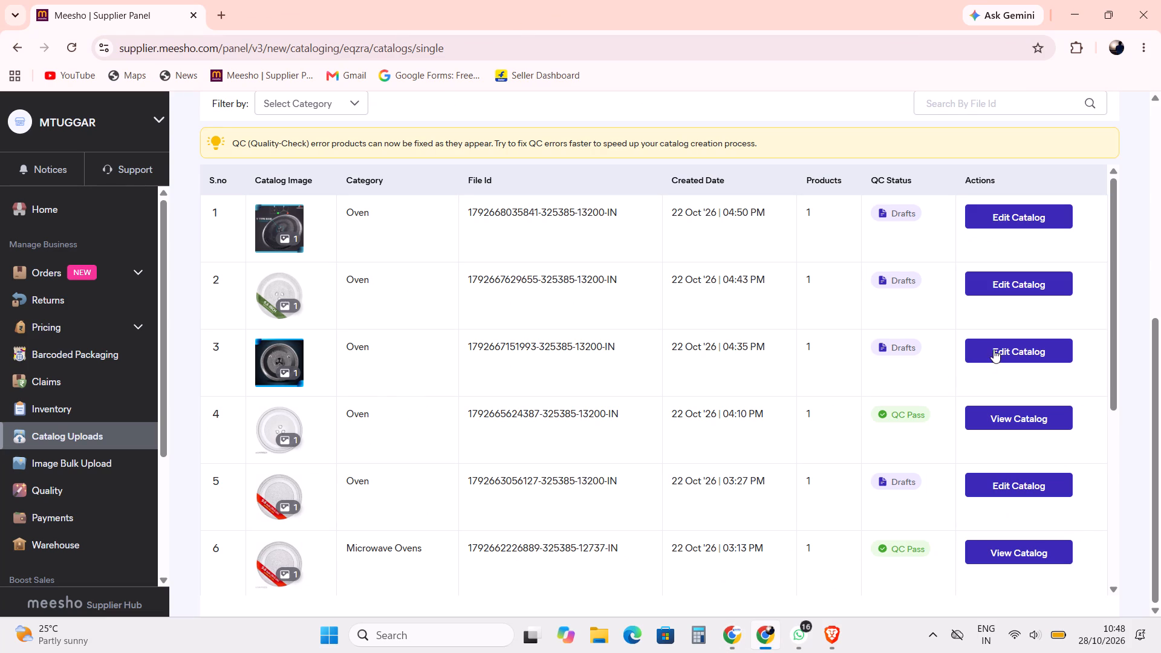
{"action": "left_click", "coordinate": [994, 349]}
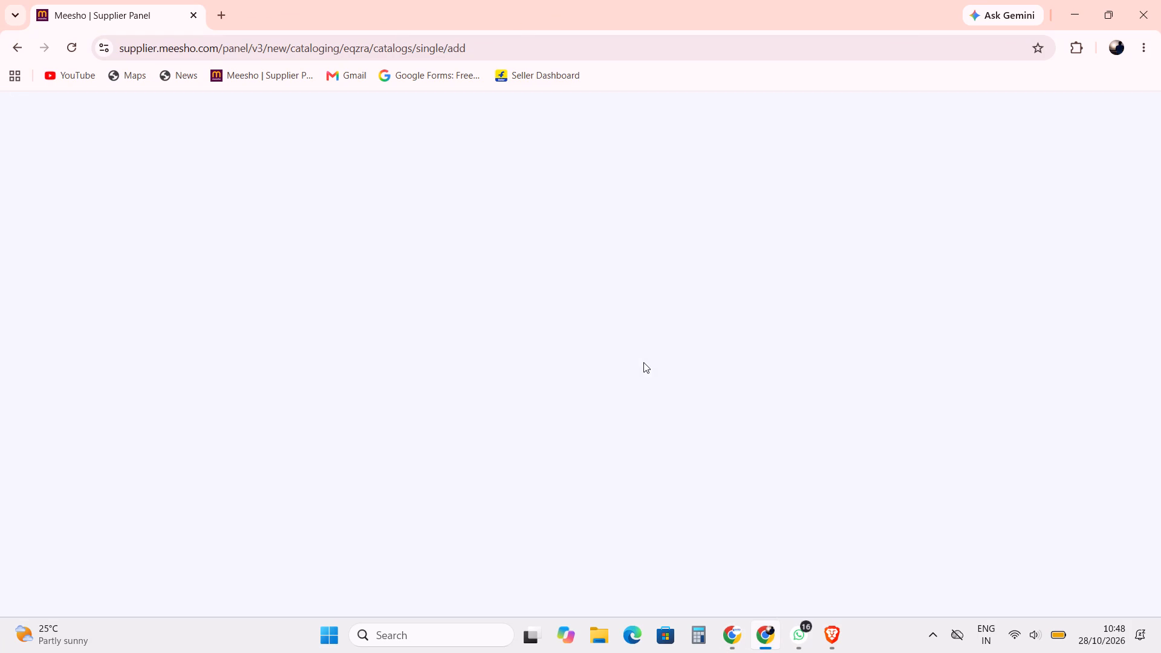
{"action": "scroll", "coordinate": [577, 311], "scroll_direction": "down", "scroll_amount": 1}
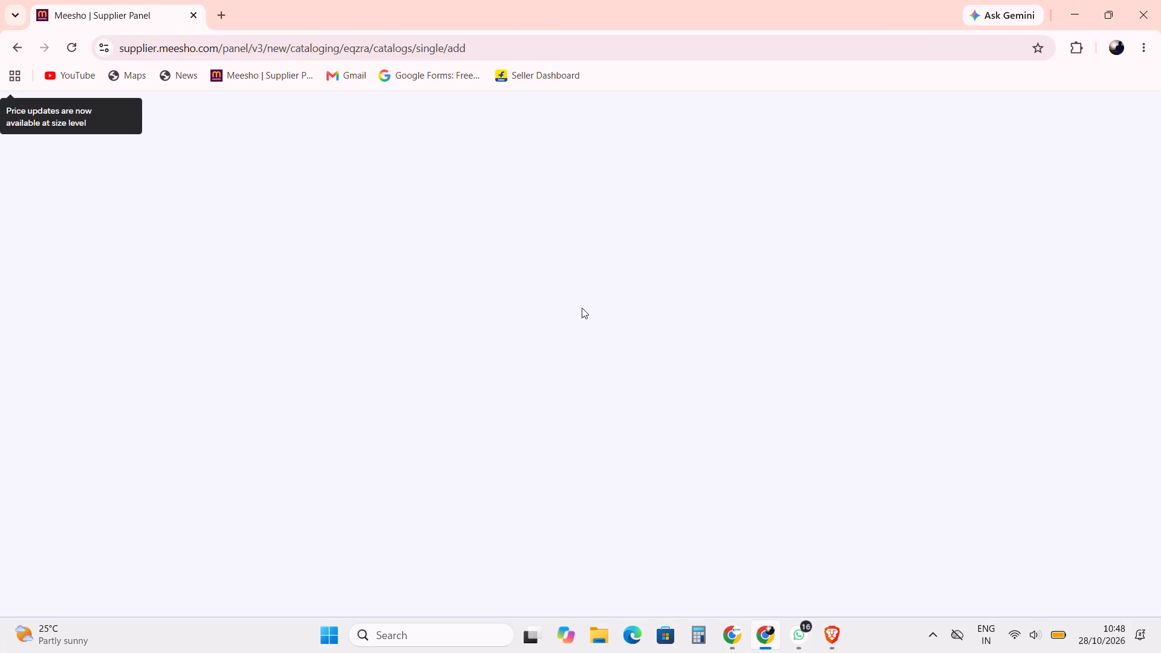
{"action": "scroll", "coordinate": [584, 305], "scroll_direction": "down", "scroll_amount": 4}
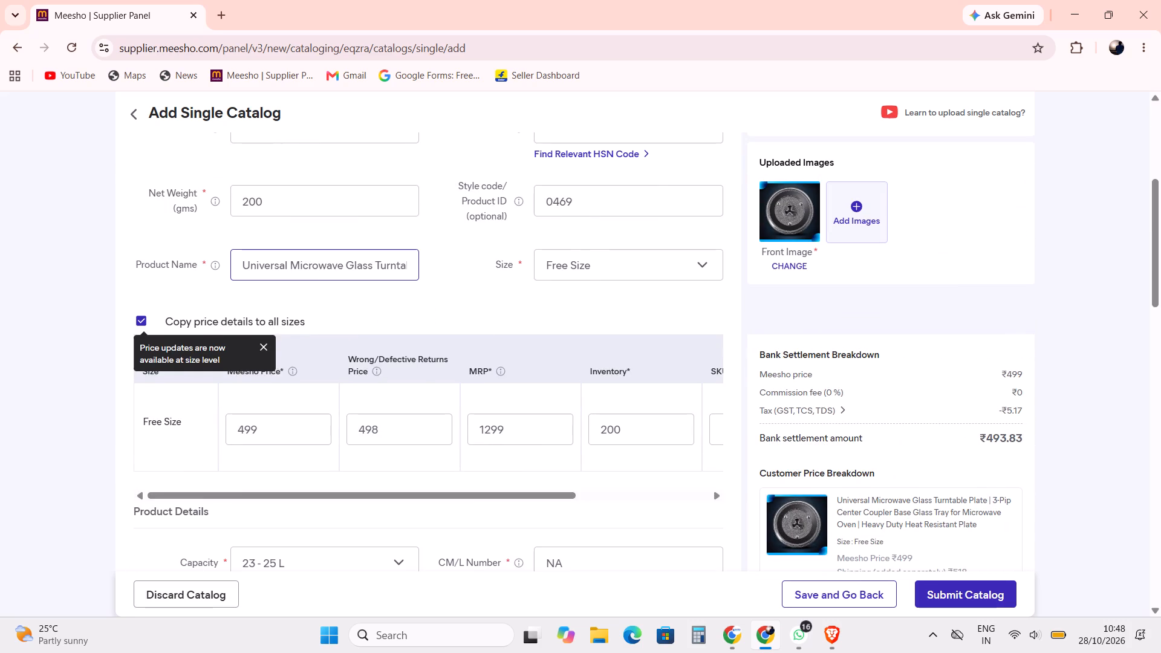
{"action": "scroll", "coordinate": [485, 264], "scroll_direction": "down", "scroll_amount": 3}
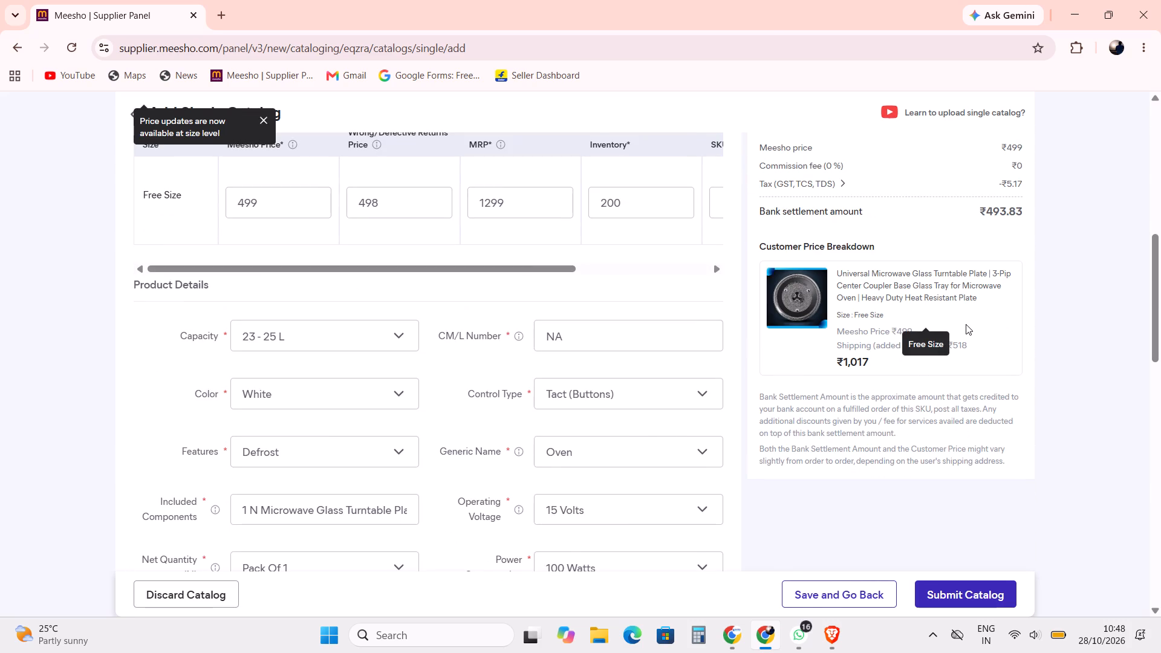
Replace the Meesho draft's product name with the Amazon title from "Turntable Suitable for IFB 24L/25L" onward, leaving out the Fusion Star brand.
{"action": "key", "text": "alt+Tab"}
{"action": "scroll", "coordinate": [763, 340], "scroll_direction": "up", "scroll_amount": 2}
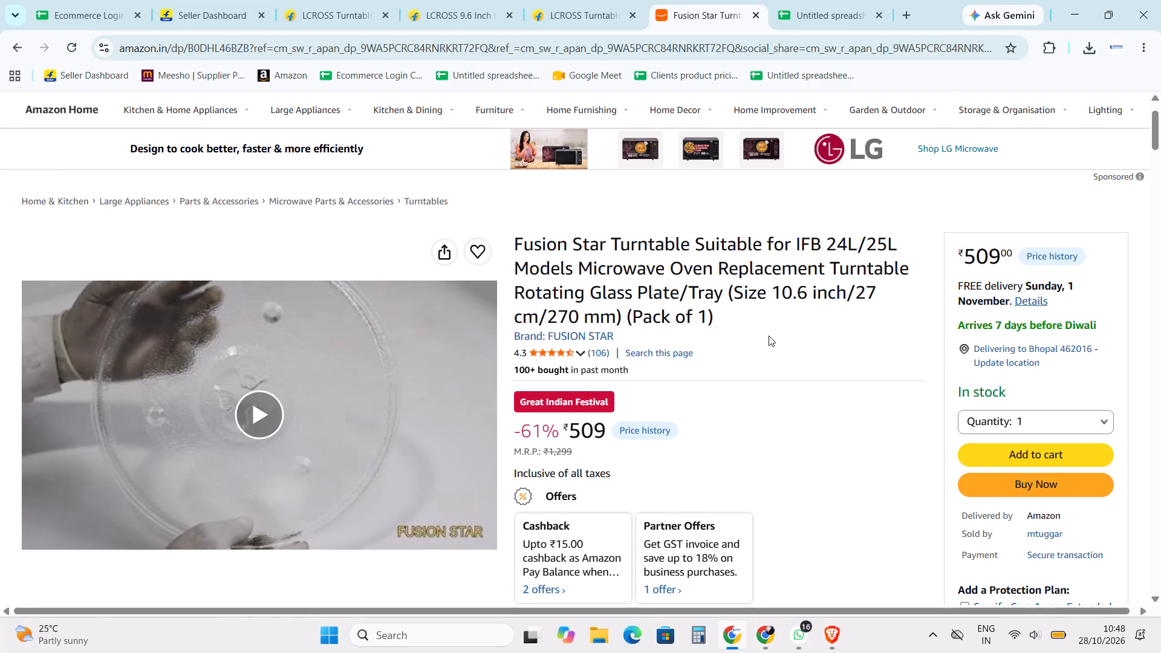
{"action": "left_click_drag", "start_coordinate": [613, 242], "coordinate": [758, 326]}
{"action": "key", "text": "ctrl+c"}
{"action": "key", "text": "ctrl+c"}
{"action": "key", "text": "alt+Tab"}
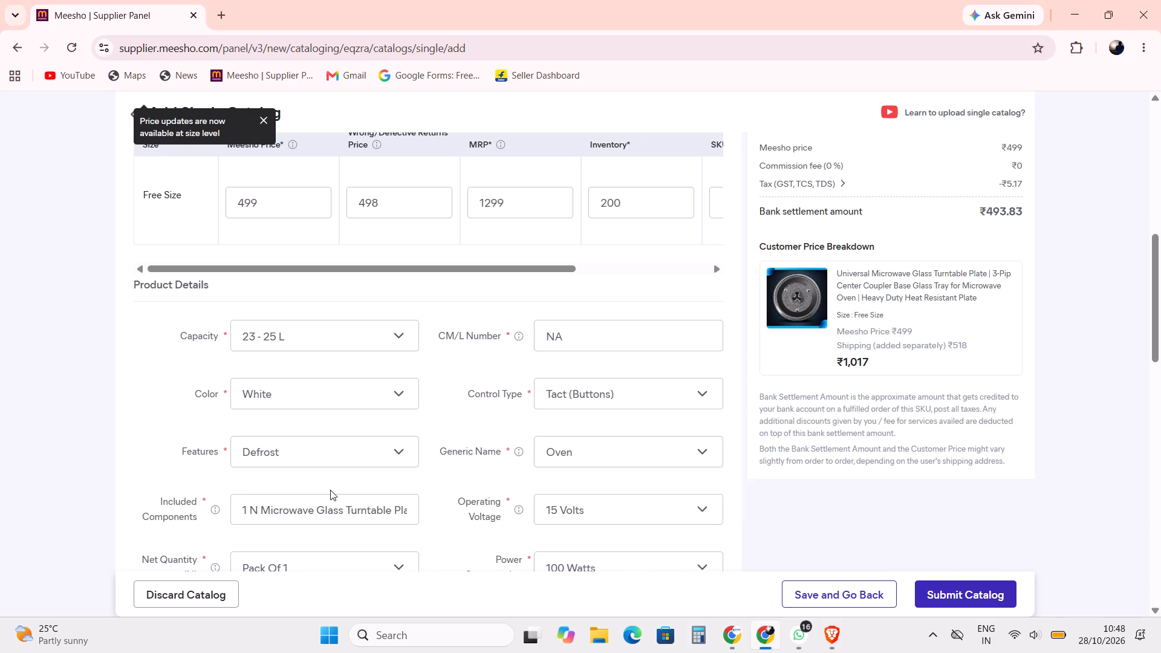
{"action": "scroll", "coordinate": [320, 400], "scroll_direction": "up", "scroll_amount": 4}
{"action": "left_click", "coordinate": [331, 328]}
{"action": "key", "text": "ctrl+a"}
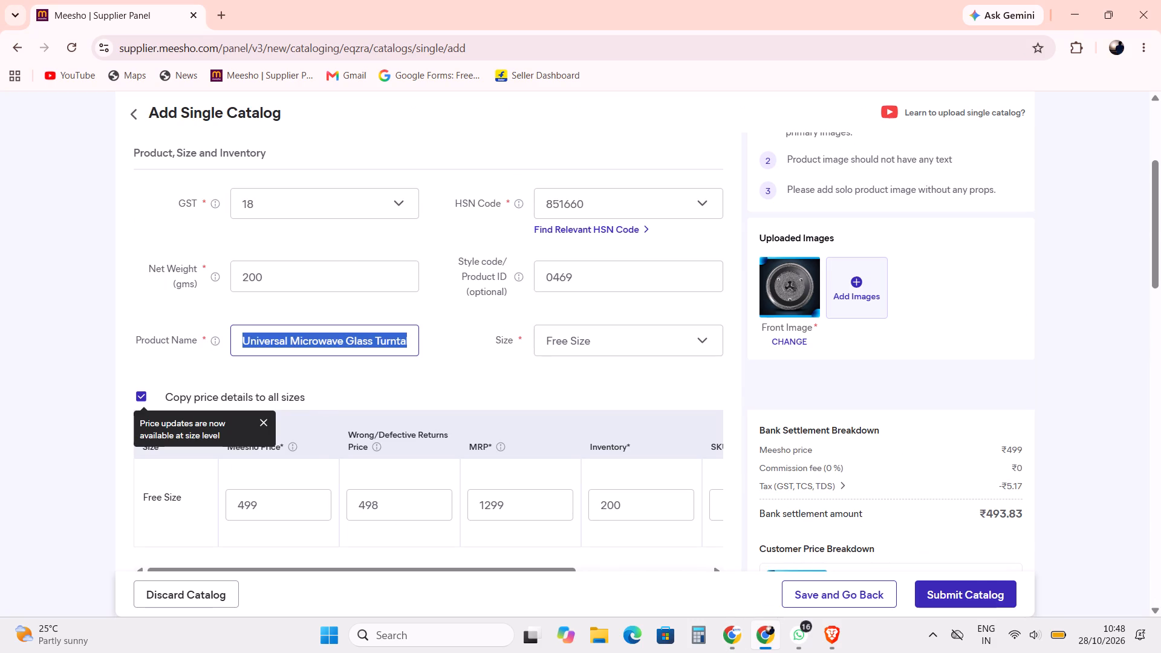
{"action": "key", "text": "BackSpace"}
{"action": "key", "text": "ctrl+v"}
Add the brand "LCROSS" at the start of the Meesho draft's product name.
{"action": "key", "text": "ctrl+Left"}
{"action": "key", "text": "ctrl+Left"}
{"action": "key", "text": "ctrl+Left"}
{"action": "key", "text": "ctrl+Left"}
{"action": "key", "text": "ctrl+Left"}
{"action": "key", "text": "ctrl+Left"}
{"action": "key", "text": "ctrl+Left"}
{"action": "key", "text": "ctrl+Left"}
{"action": "key", "text": "ctrl+Left"}
{"action": "key", "text": "ctrl+Left"}
{"action": "key", "text": "ctrl+Left"}
{"action": "key", "text": "ctrl+Left"}
{"action": "key", "text": "ctrl+Left"}
{"action": "key", "text": "ctrl+Left"}
{"action": "key", "text": "ctrl+Left"}
{"action": "key", "text": "ctrl+Left"}
{"action": "key", "text": "ctrl+Left"}
{"action": "key", "text": "ctrl+Left"}
{"action": "key", "text": "ctrl+Left"}
{"action": "key", "text": "ctrl+Left"}
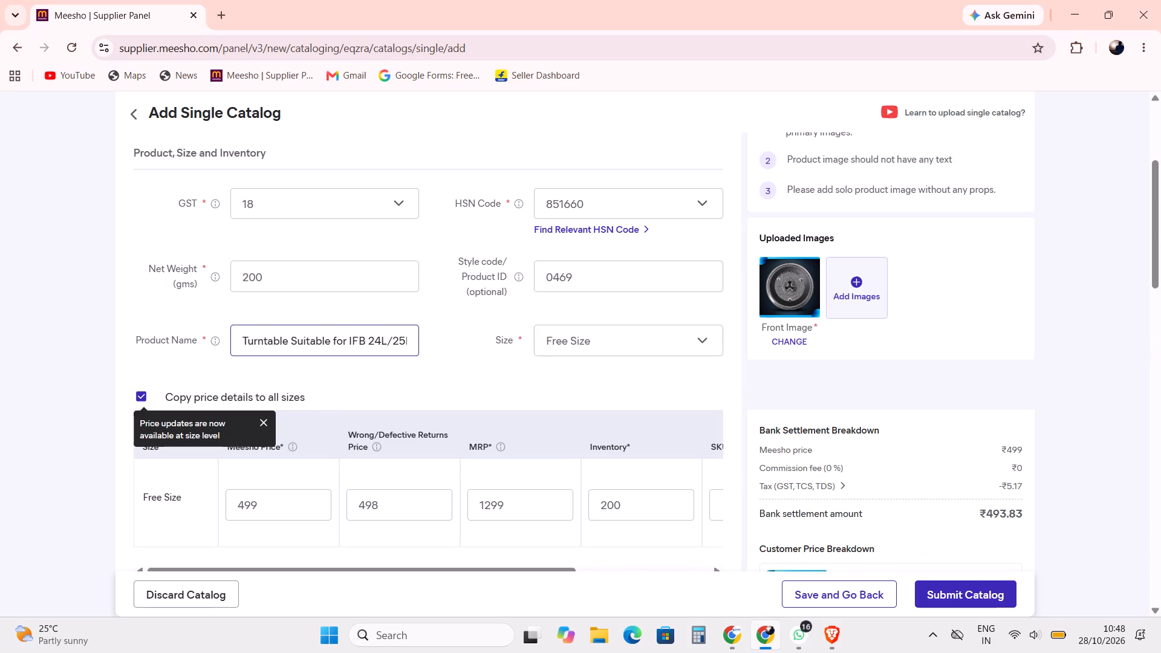
{"action": "type", "text": "LCROSS"}
{"action": "key", "text": "space"}
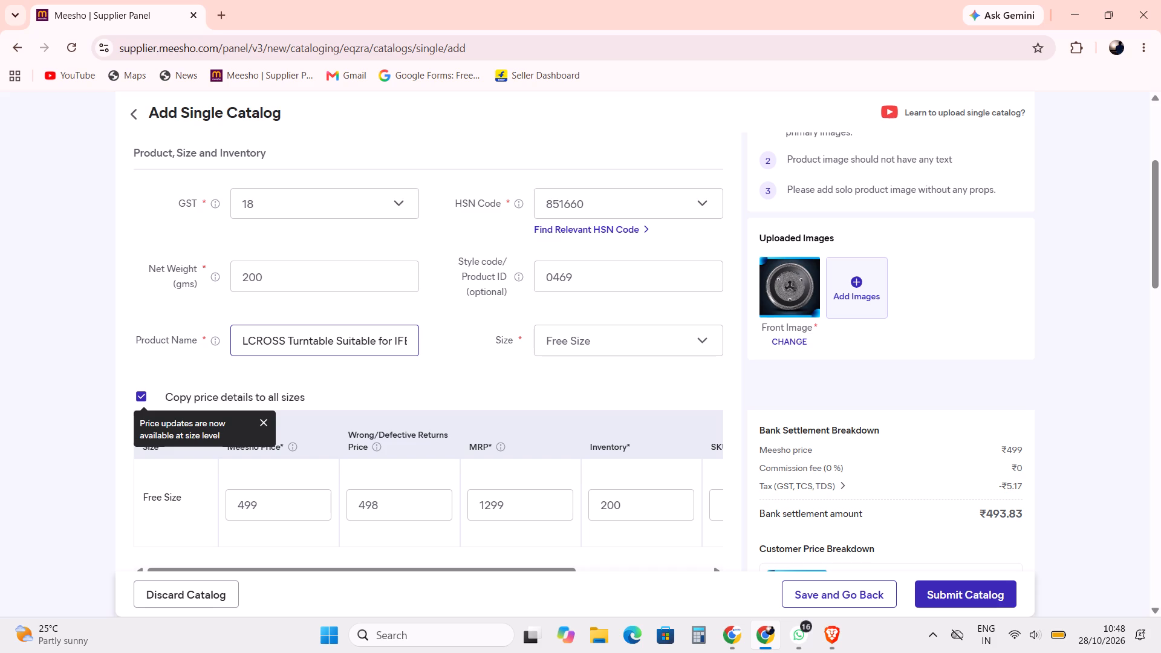
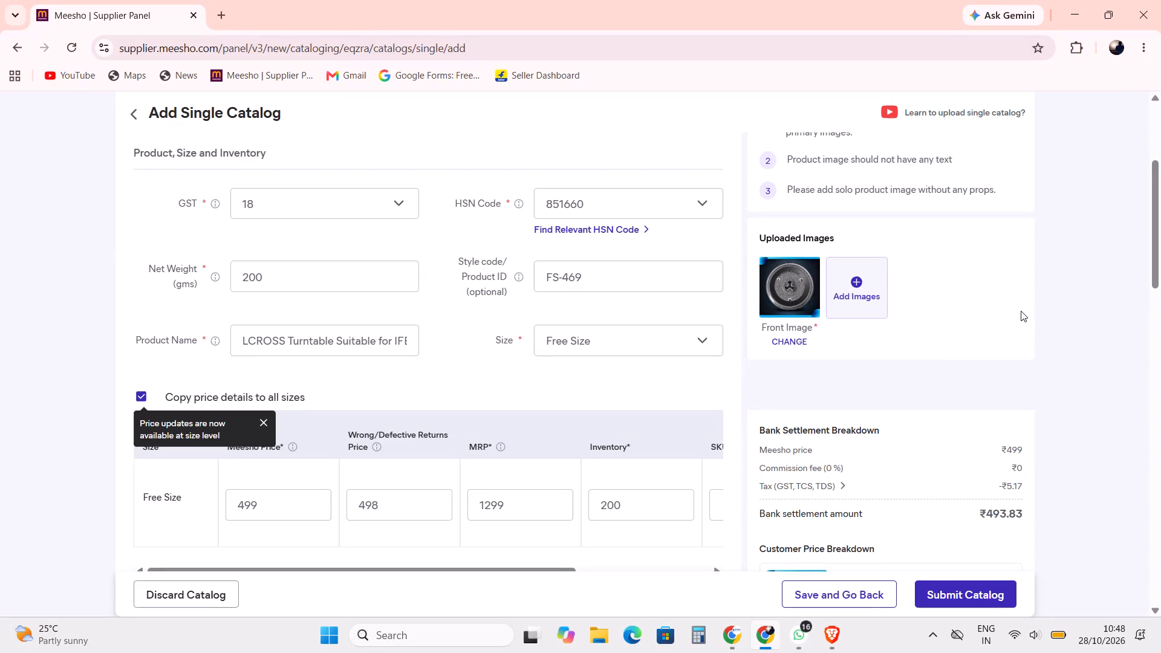
Set the draft's Meesho price to 440 and its wrong/defective returns price to 439.
{"action": "scroll", "coordinate": [458, 345], "scroll_direction": "down", "scroll_amount": 1}
{"action": "double_click", "coordinate": [243, 434]}
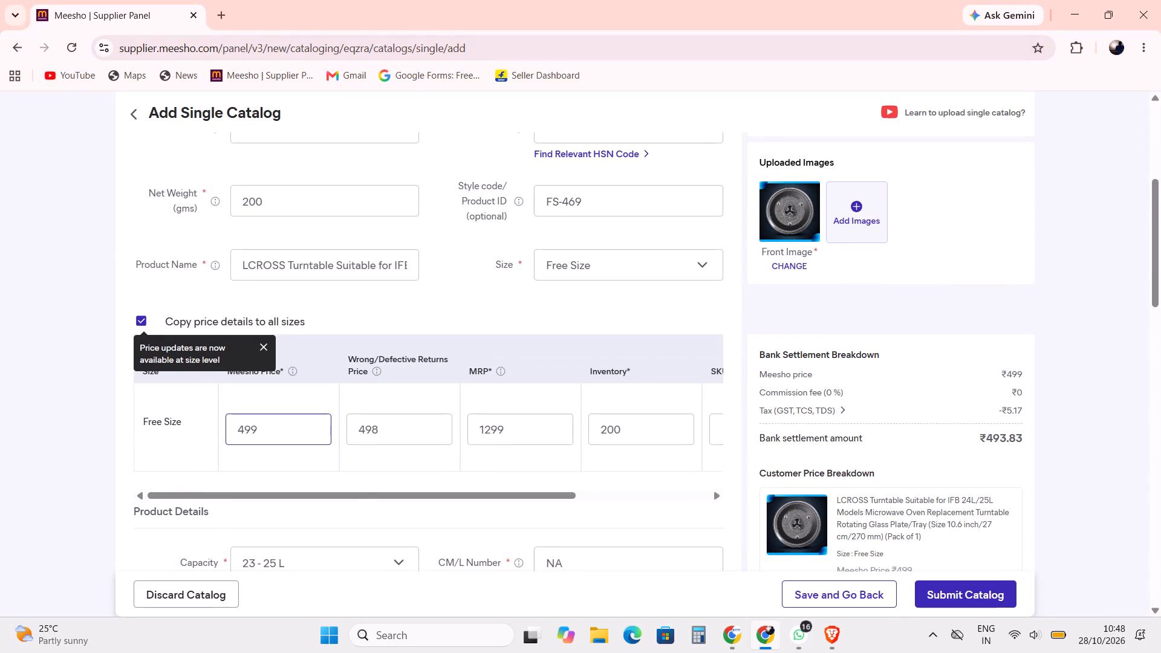
{"action": "type", "text": "440"}
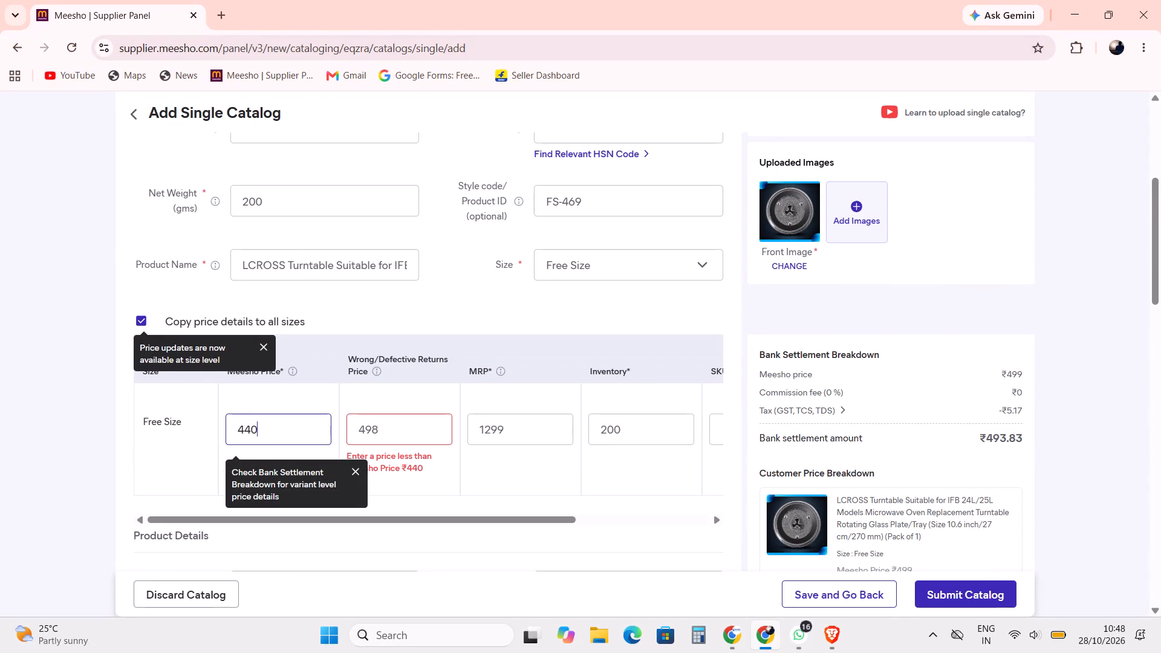
{"action": "double_click", "coordinate": [371, 426]}
{"action": "type", "text": "439"}
{"action": "left_click", "coordinate": [102, 446]}
Set the product weight in the draft's product details to 0.2.
{"action": "scroll", "coordinate": [723, 277], "scroll_direction": "down", "scroll_amount": 4}
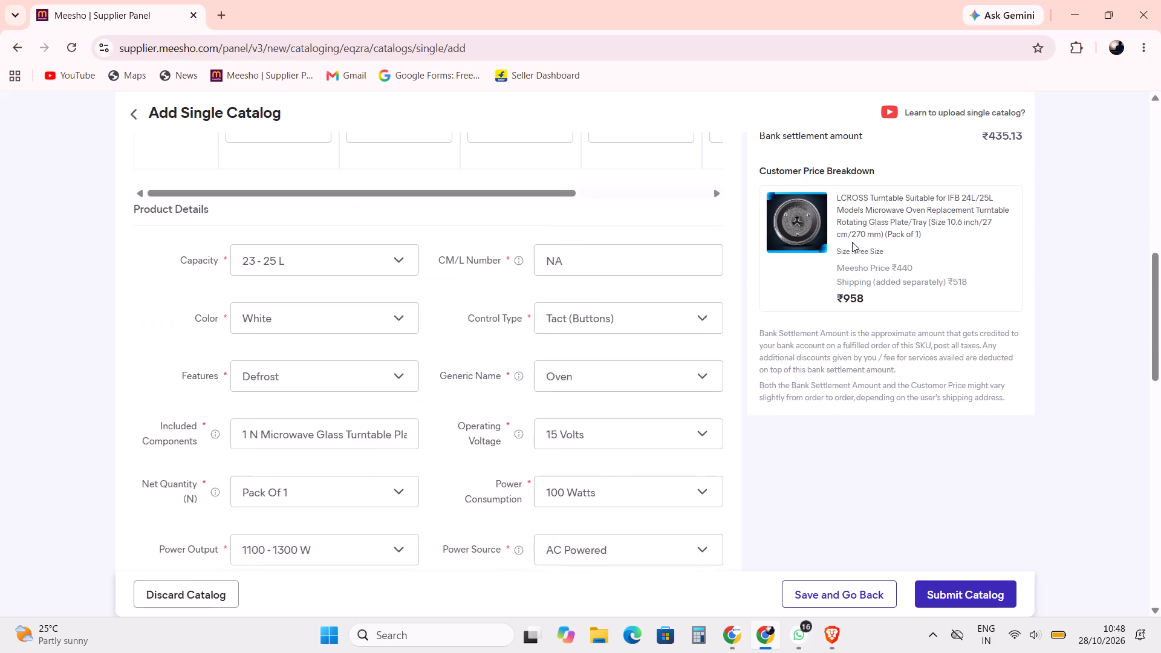
{"action": "scroll", "coordinate": [421, 296], "scroll_direction": "down", "scroll_amount": 3}
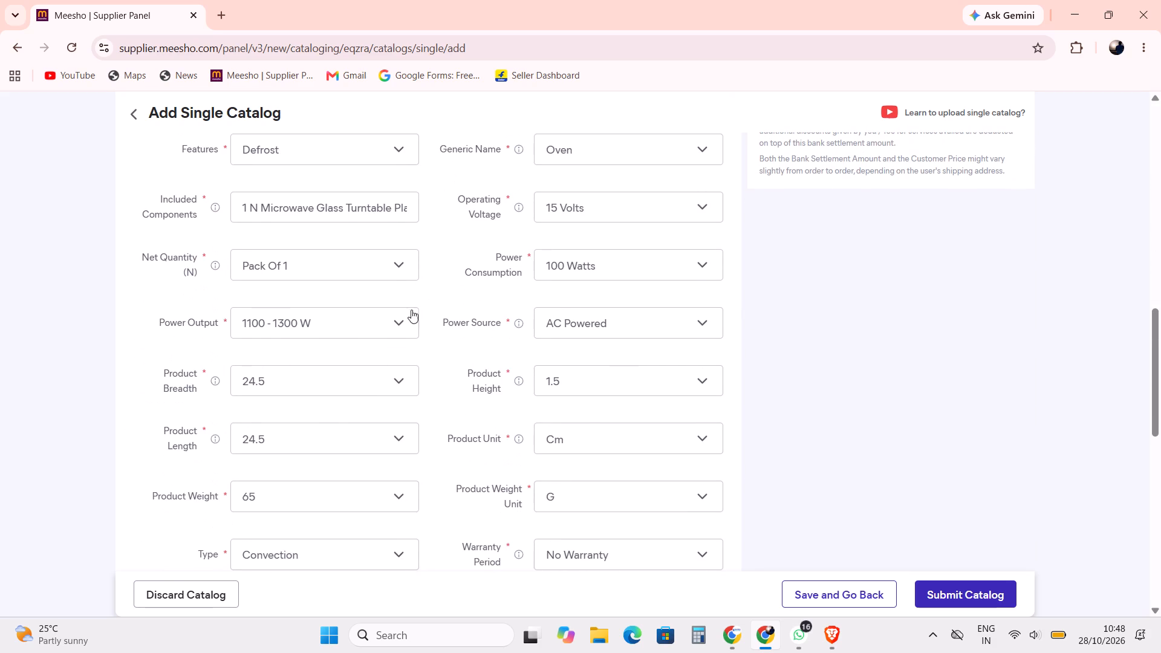
{"action": "scroll", "coordinate": [321, 424], "scroll_direction": "down", "scroll_amount": 1}
{"action": "left_click", "coordinate": [321, 421]}
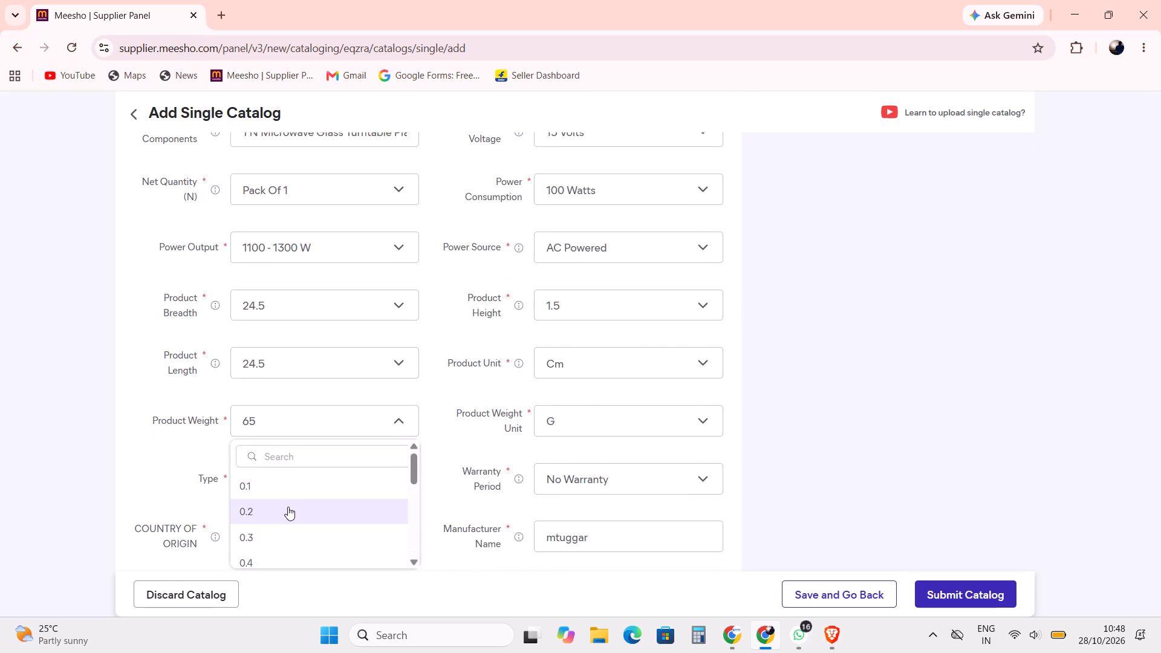
{"action": "left_click", "coordinate": [288, 507]}
{"action": "left_click", "coordinate": [902, 375]}
Review the draft catalog's remaining attributes and description, and recheck its prices and product details.
{"action": "scroll", "coordinate": [676, 383], "scroll_direction": "down", "scroll_amount": 12}
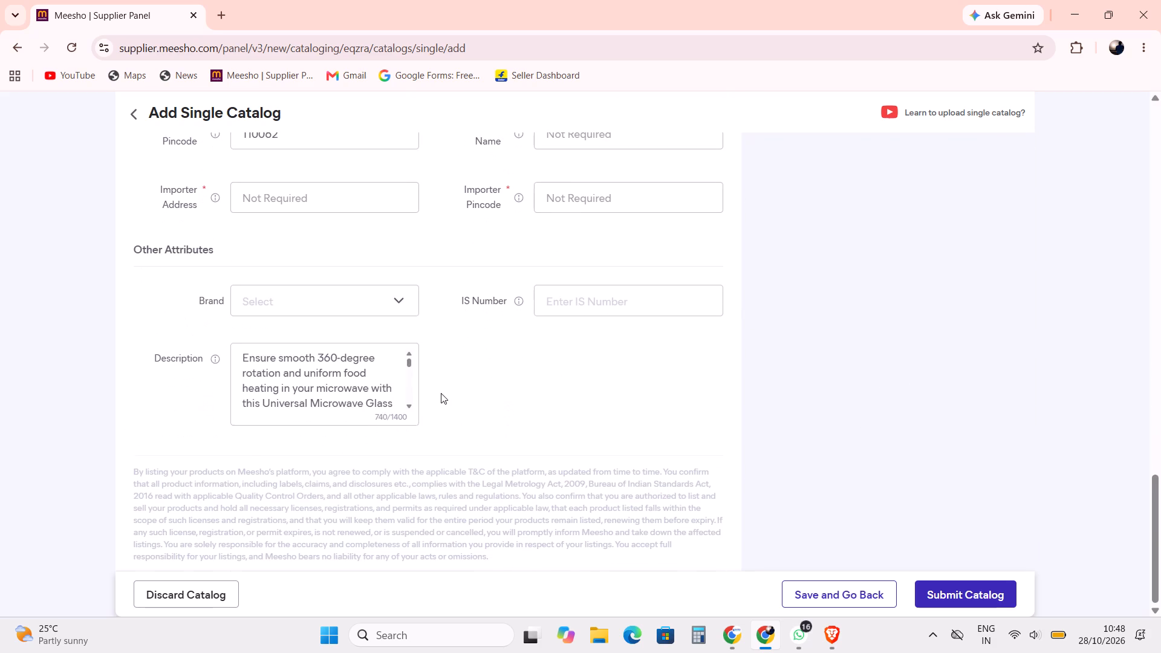
{"action": "scroll", "coordinate": [441, 393], "scroll_direction": "down", "scroll_amount": 1}
{"action": "scroll", "coordinate": [345, 382], "scroll_direction": "down", "scroll_amount": 13}
{"action": "left_click", "coordinate": [954, 398]}
{"action": "scroll", "coordinate": [671, 398], "scroll_direction": "up", "scroll_amount": 13}
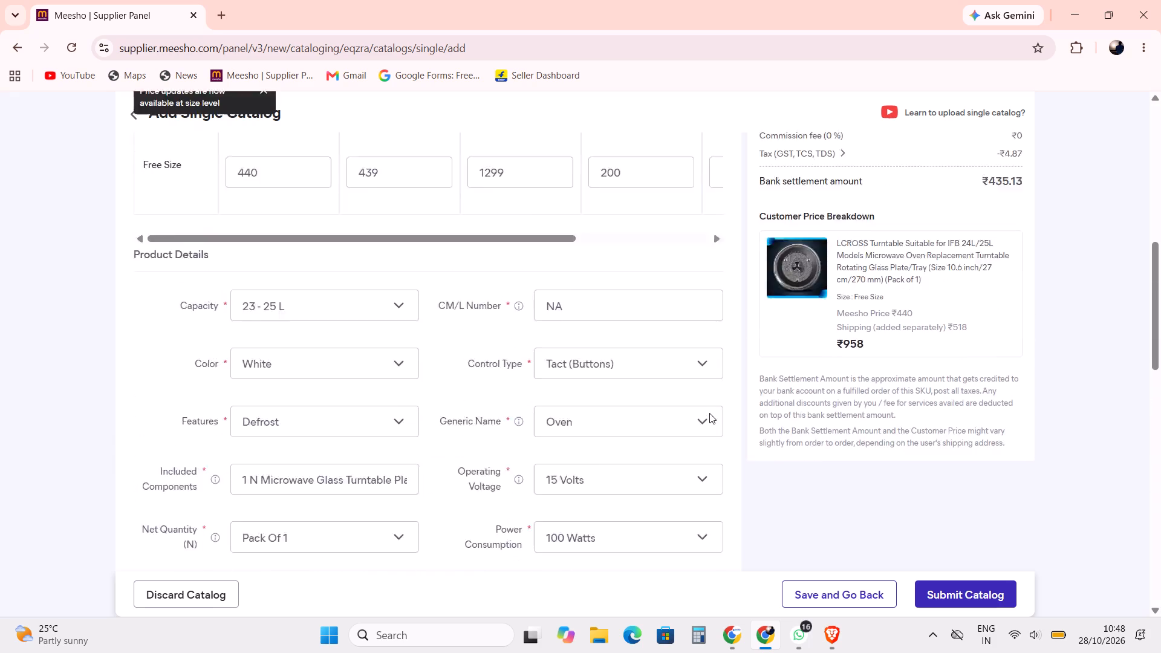
{"action": "scroll", "coordinate": [709, 413], "scroll_direction": "up", "scroll_amount": 5}
{"action": "scroll", "coordinate": [374, 395], "scroll_direction": "down", "scroll_amount": 1}
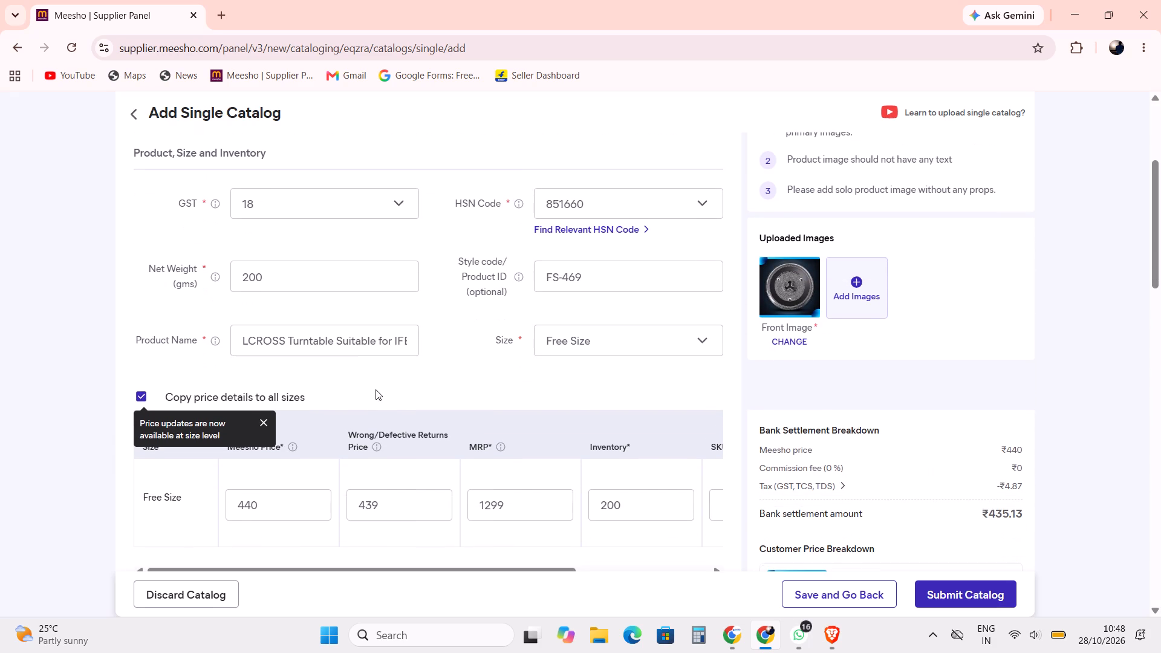
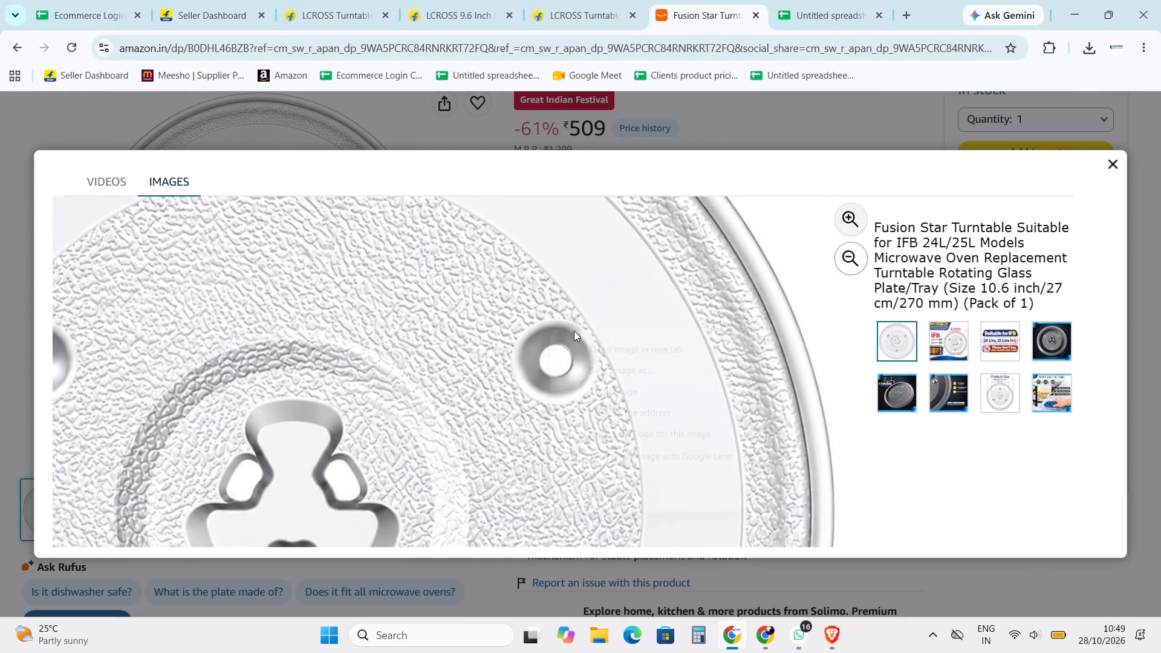
Save the main white turntable plate image from the Fusion Star IFB 24L/25L Amazon listing.
{"action": "left_click", "coordinate": [614, 368]}
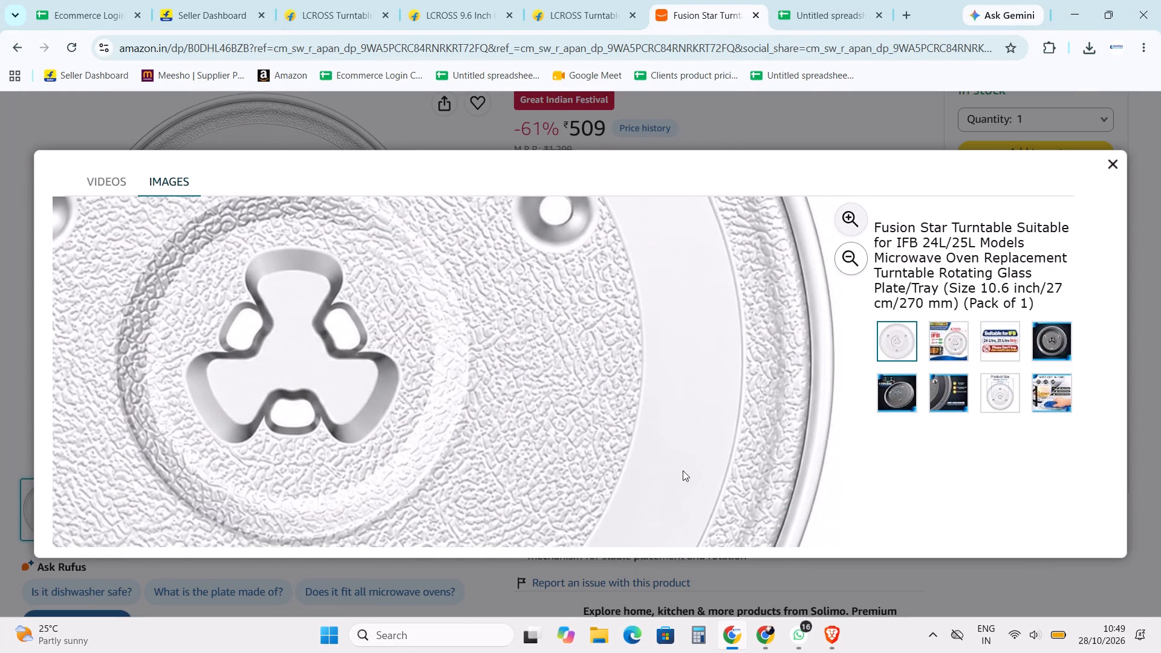
{"action": "key", "text": "Return"}
Replace the Meesho draft catalog's front image with the newly downloaded white plate image.
{"action": "key", "text": "alt+Tab"}
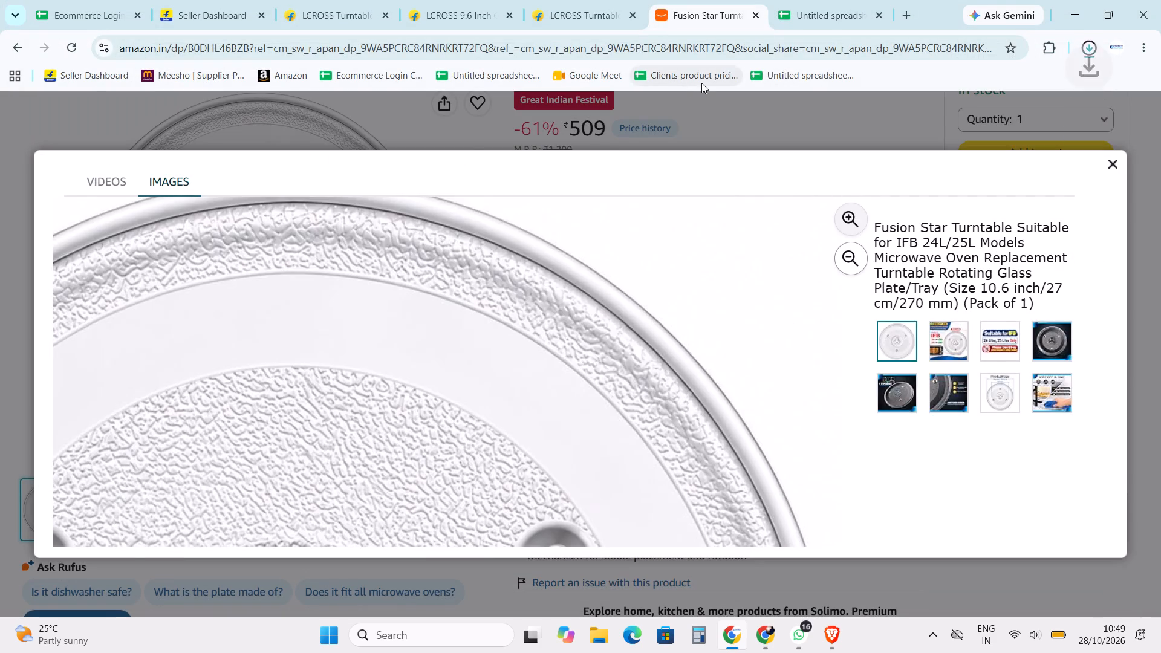
{"action": "key", "text": "alt+Tab"}
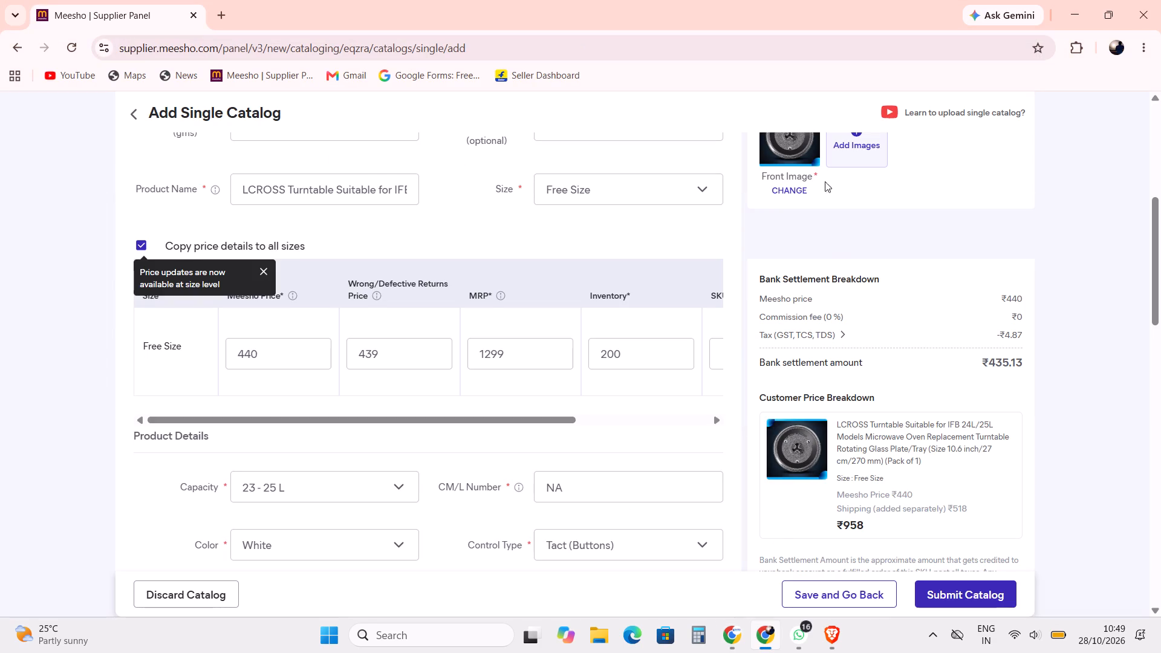
{"action": "left_click", "coordinate": [794, 193]}
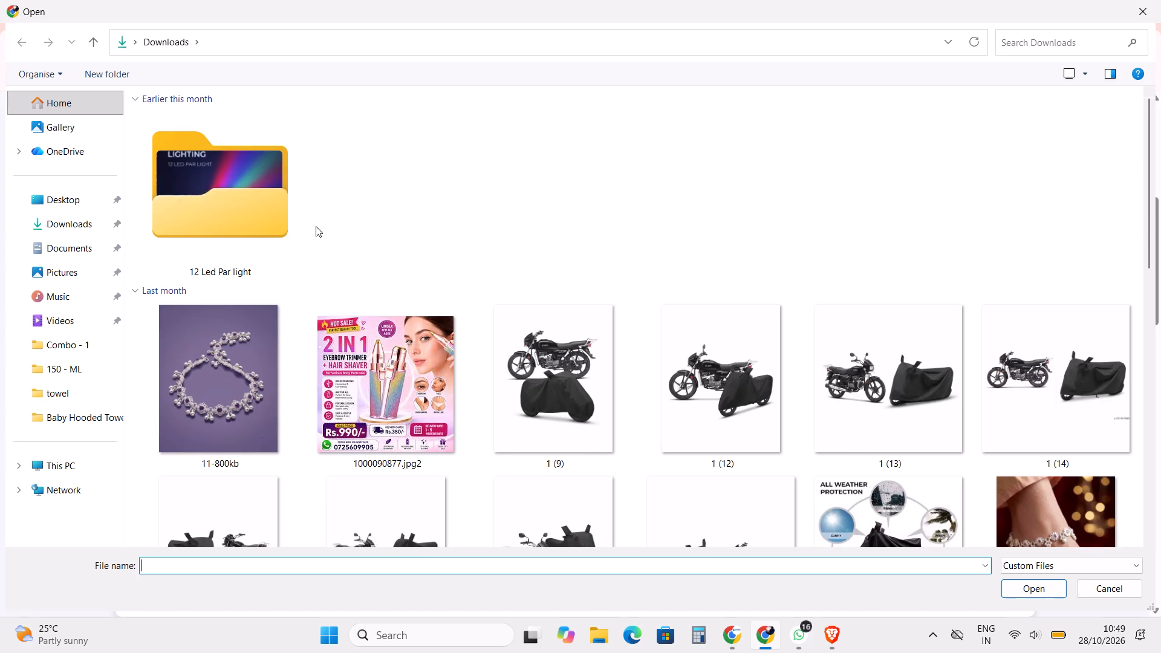
{"action": "double_click", "coordinate": [187, 184]}
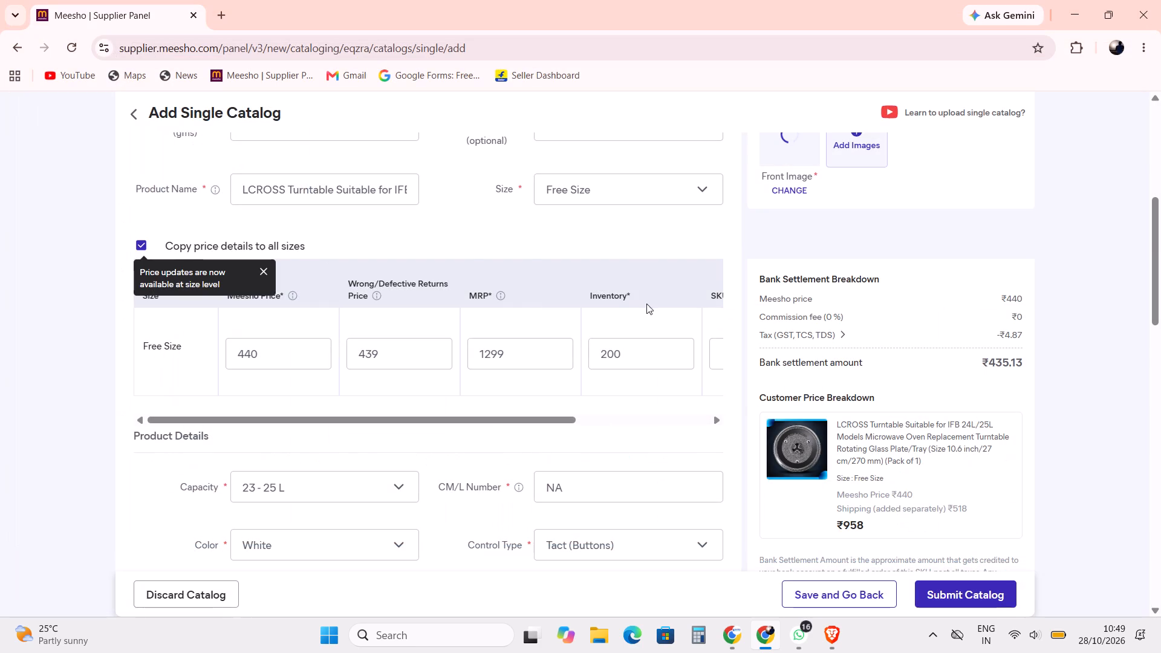
{"action": "scroll", "coordinate": [698, 331], "scroll_direction": "up", "scroll_amount": 2}
{"action": "scroll", "coordinate": [646, 376], "scroll_direction": "down", "scroll_amount": 4}
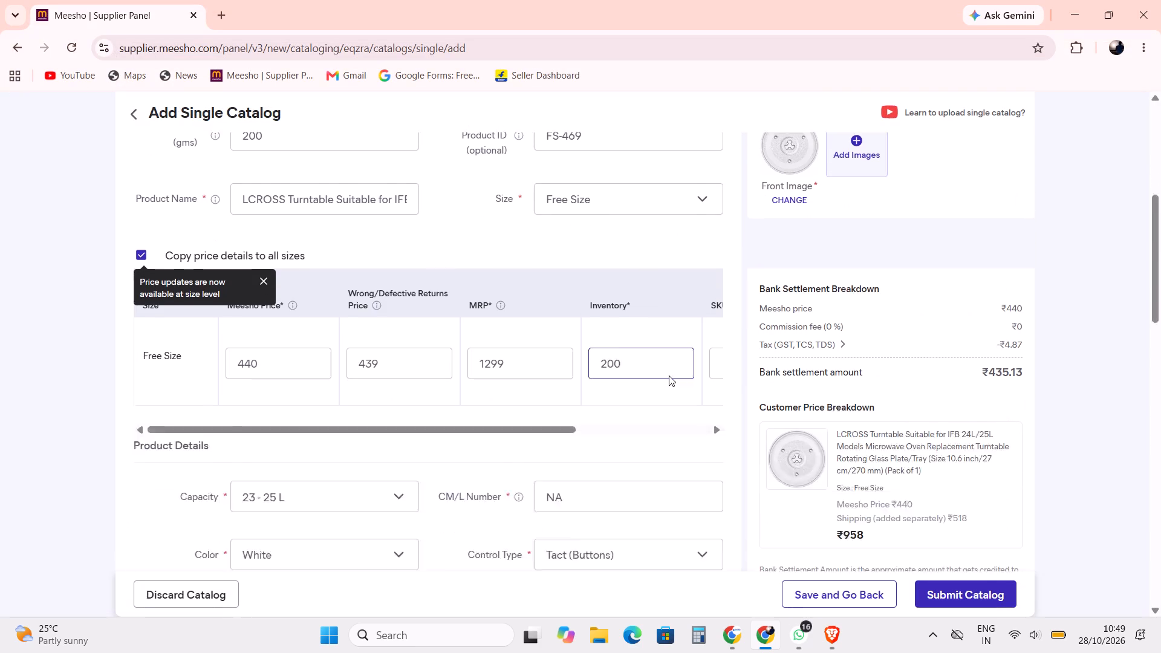
Submit the IFB plate's Meesho catalog, acknowledging that all its products are not branded or illegal to sell.
{"action": "scroll", "coordinate": [669, 375], "scroll_direction": "down", "scroll_amount": 1}
{"action": "left_click", "coordinate": [935, 594]}
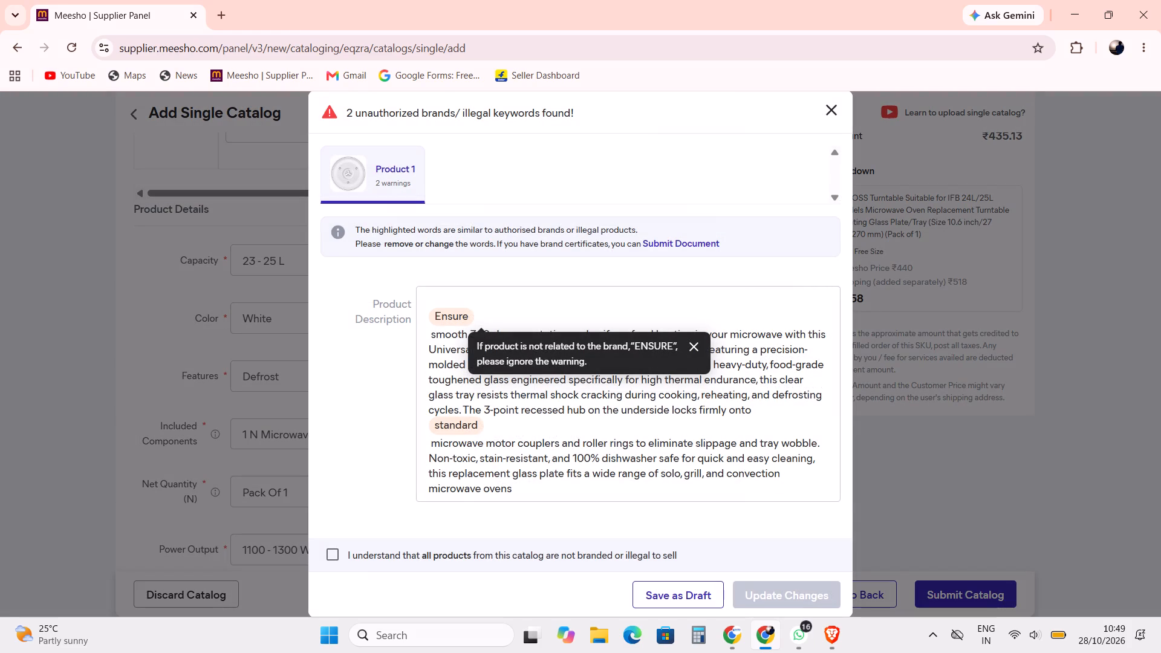
{"action": "left_click", "coordinate": [698, 346]}
{"action": "scroll", "coordinate": [438, 505], "scroll_direction": "down", "scroll_amount": 8}
{"action": "left_click", "coordinate": [330, 554]}
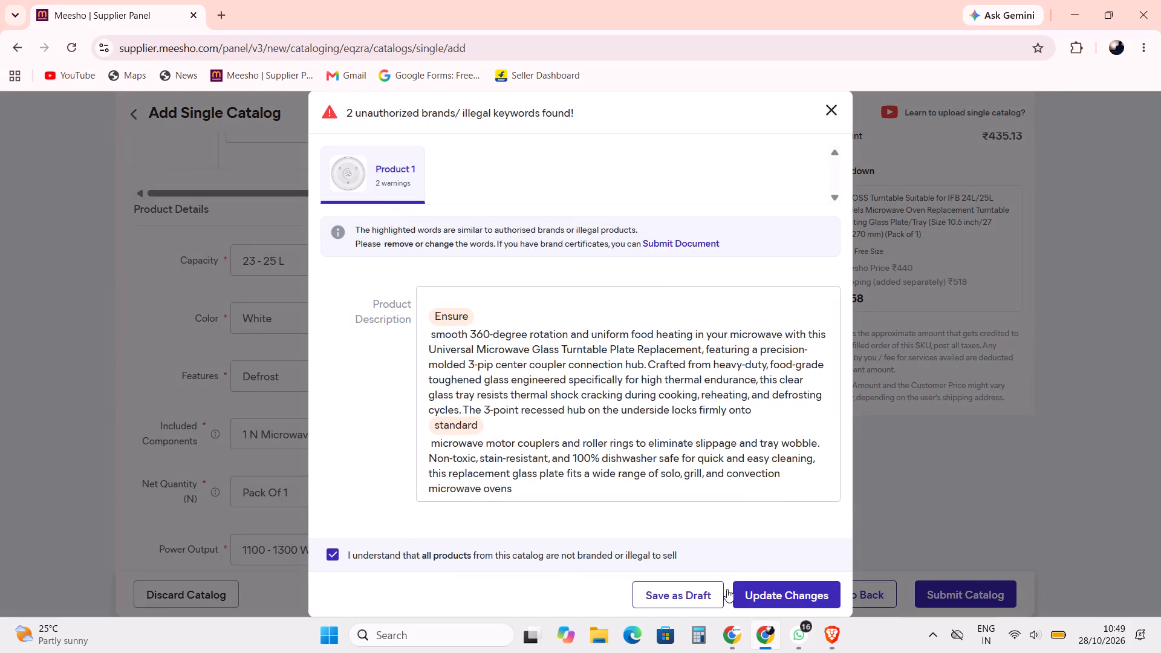
{"action": "left_click", "coordinate": [791, 584]}
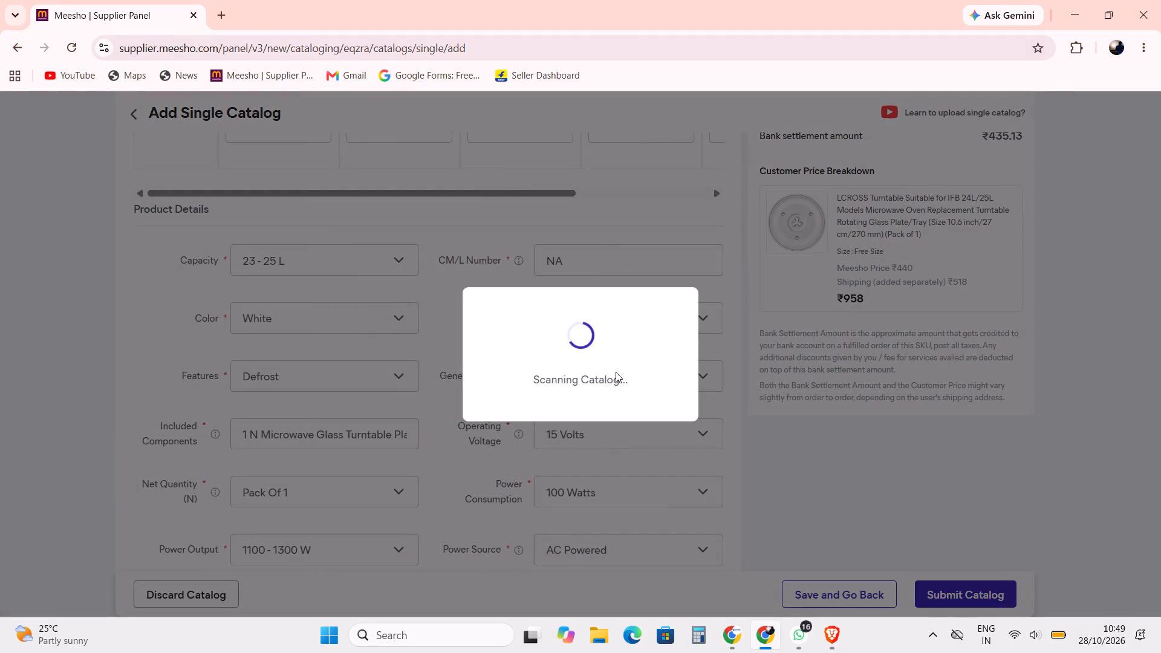
{"action": "left_click", "coordinate": [697, 386]}
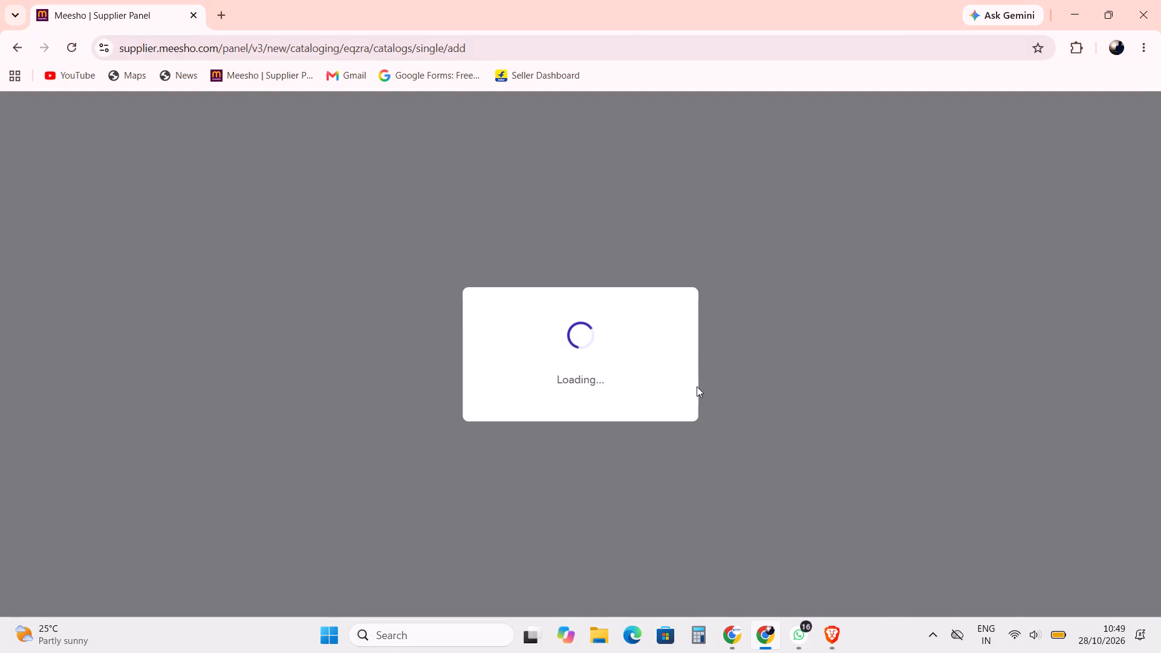
Reload the catalog uploads list and open the oven draft created 22 Oct '26 at 04:43 PM for editing.
{"action": "left_click", "coordinate": [74, 45]}
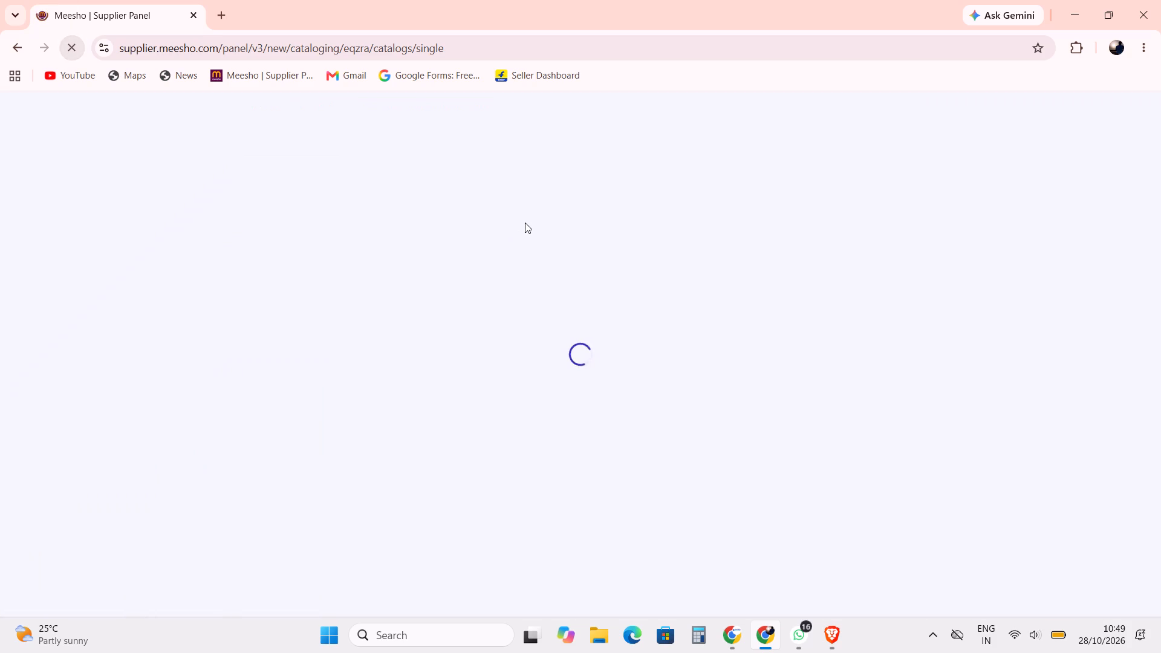
{"action": "scroll", "coordinate": [615, 230], "scroll_direction": "down", "scroll_amount": 7}
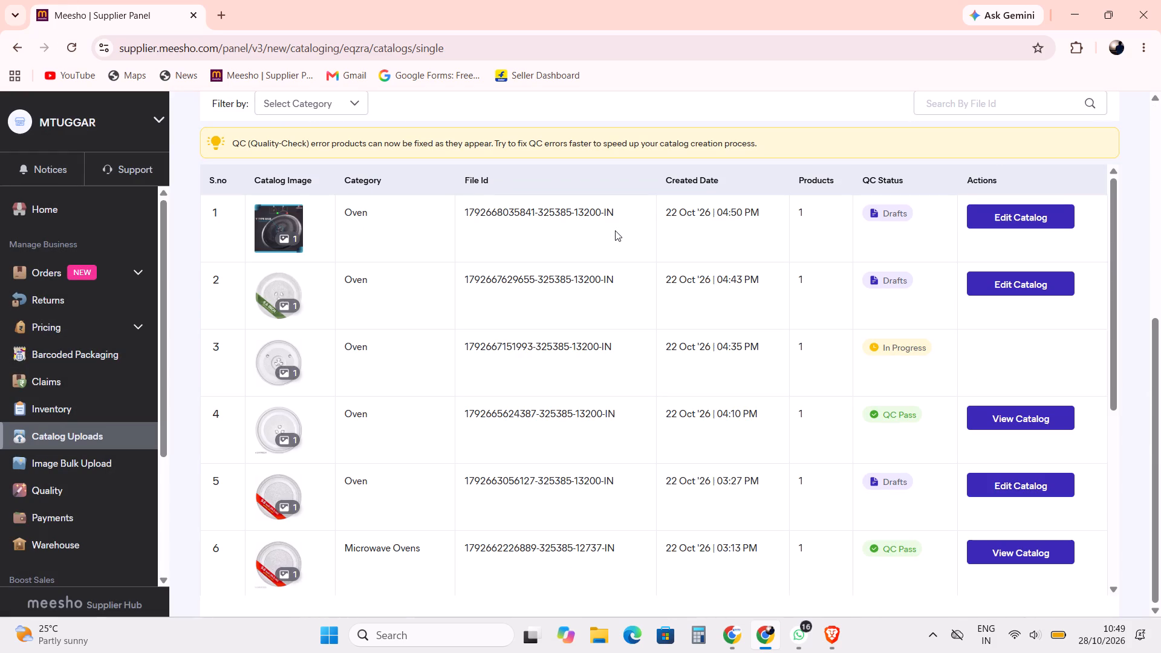
{"action": "left_click", "coordinate": [1000, 287]}
Close the Amazon image viewer and compare the open Flipkart turntable listings to identify the IFB 24L/25L one.
{"action": "key", "text": "alt+Tab"}
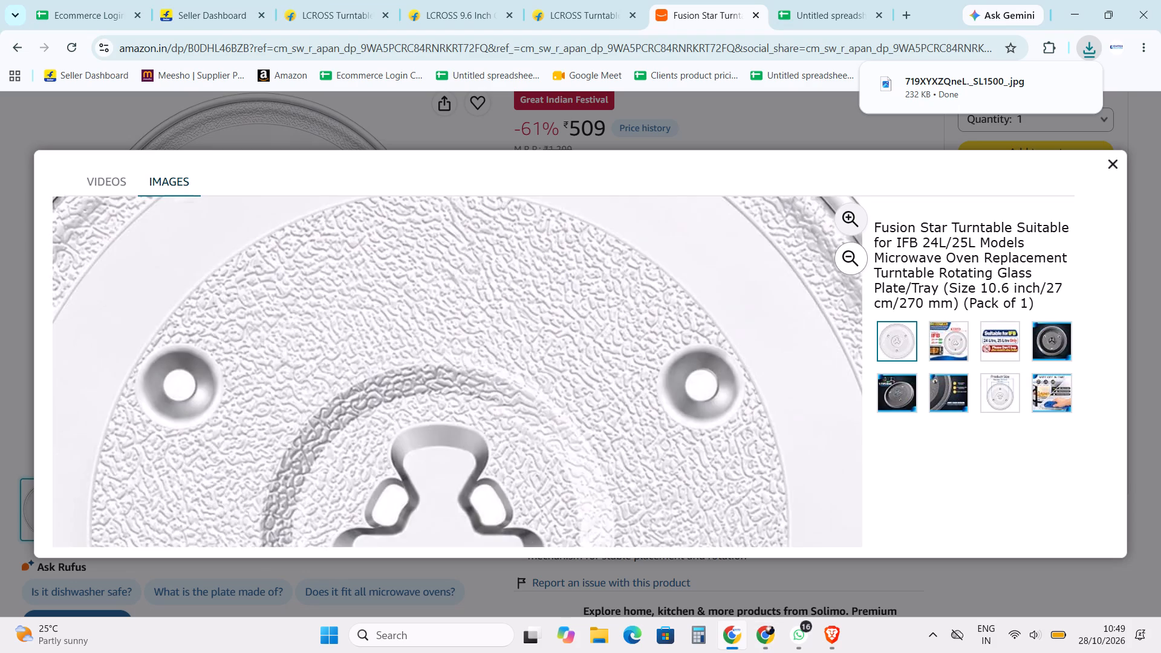
{"action": "left_click", "coordinate": [1119, 165]}
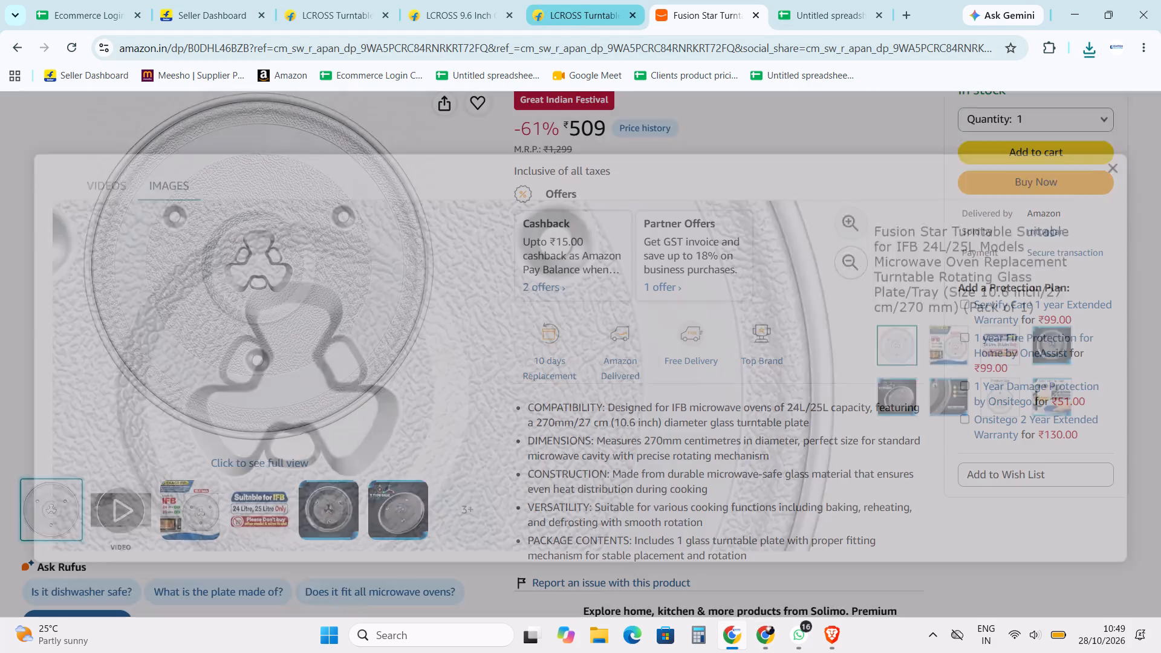
{"action": "left_click", "coordinate": [837, 0]}
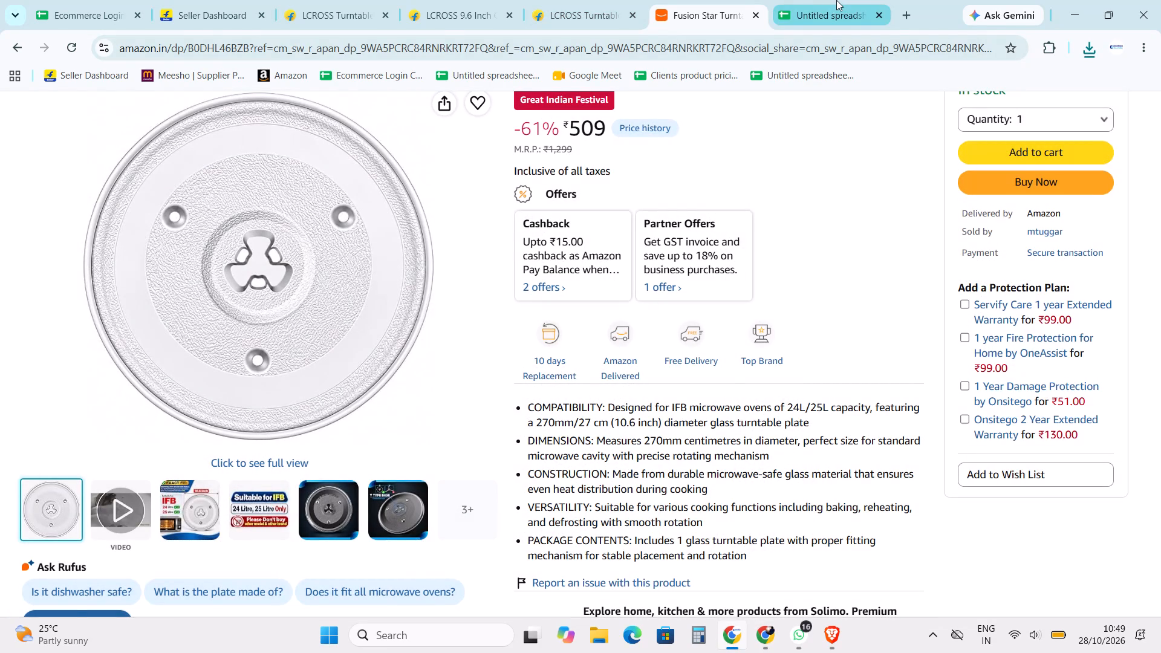
{"action": "left_click", "coordinate": [577, 0]}
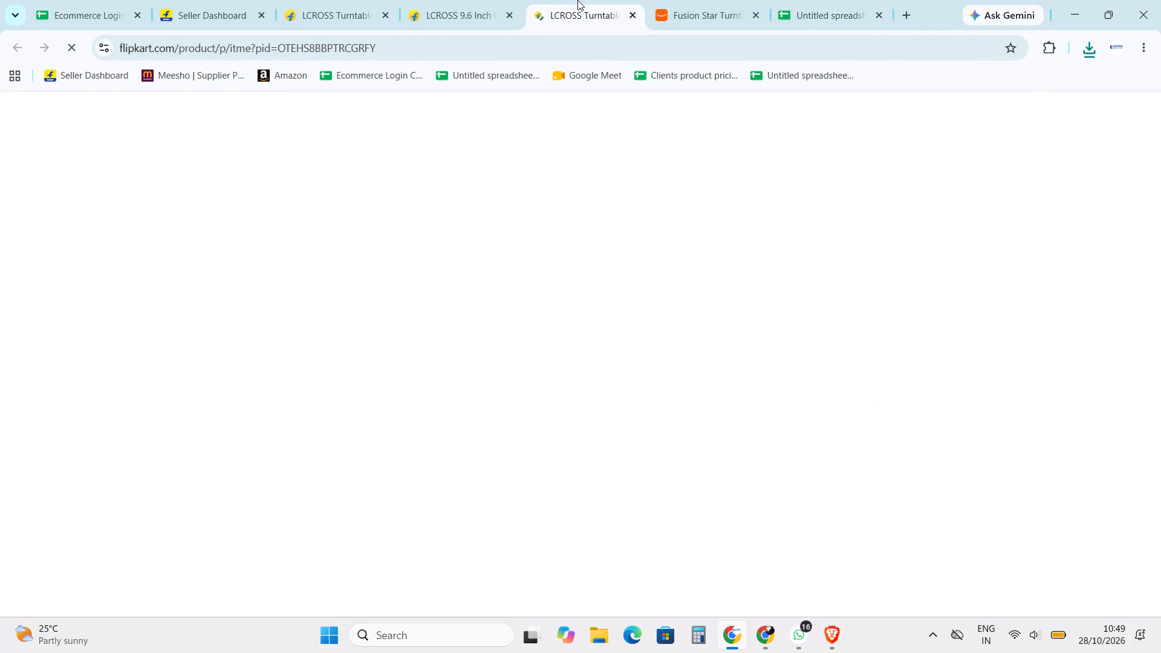
{"action": "left_click", "coordinate": [499, 0]}
{"action": "left_click", "coordinate": [353, 0]}
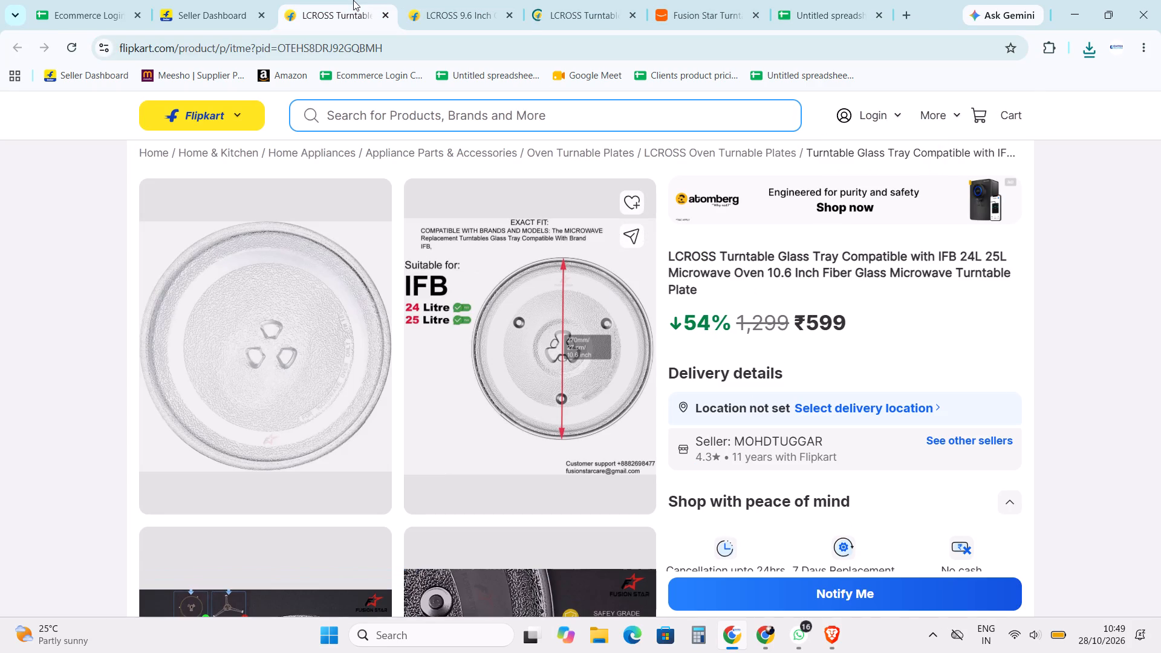
{"action": "left_click", "coordinate": [451, 0]}
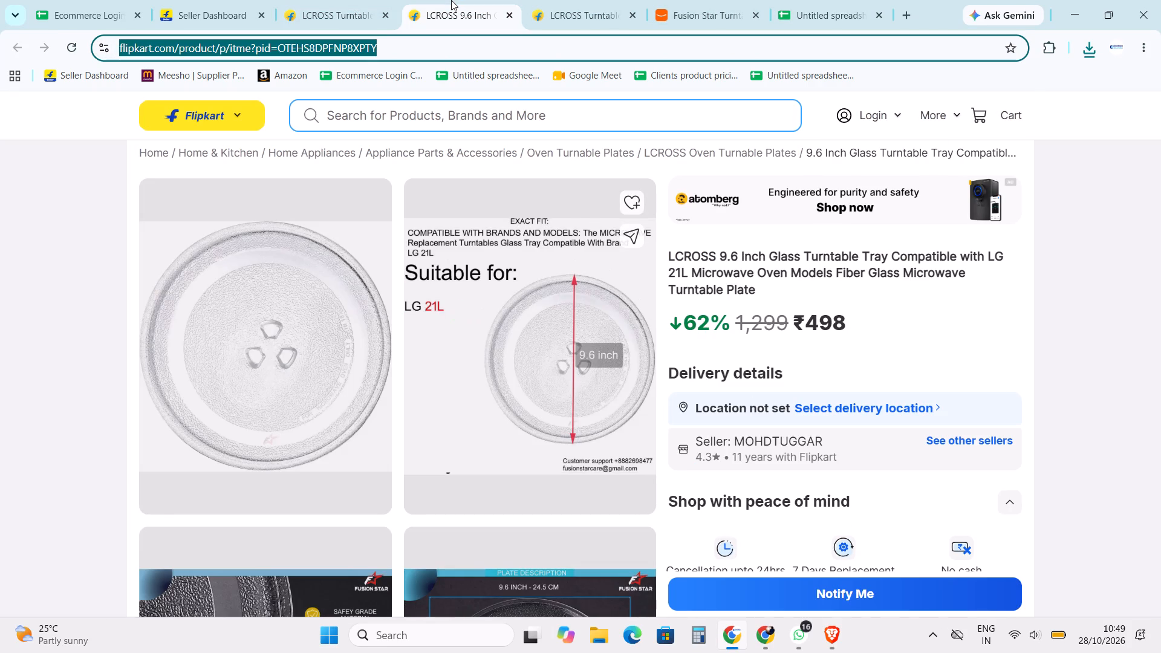
{"action": "left_click", "coordinate": [352, 0]}
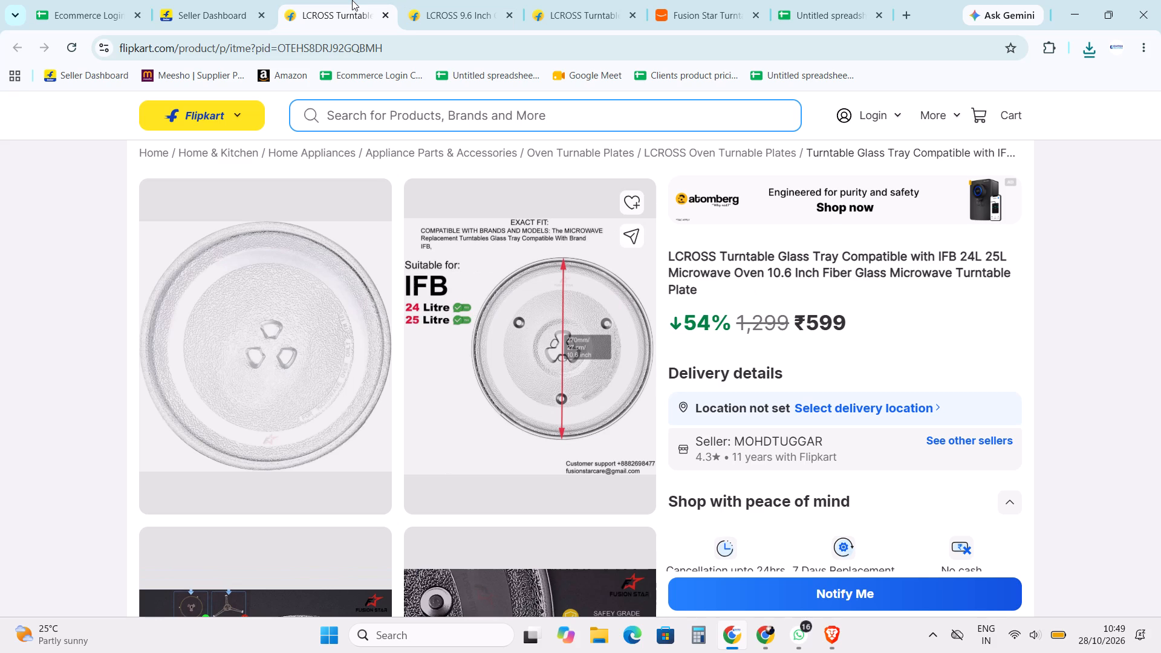
{"action": "left_click", "coordinate": [466, 0]}
{"action": "left_click", "coordinate": [340, 0]}
Copy the Flipkart link of the LCROSS IFB 24L/25L turntable tray into number 9's Flipkart cell in the spreadsheet.
{"action": "left_click", "coordinate": [423, 50]}
{"action": "key", "text": "ctrl+c"}
{"action": "key", "text": "ctrl+c"}
{"action": "left_click", "coordinate": [815, 0]}
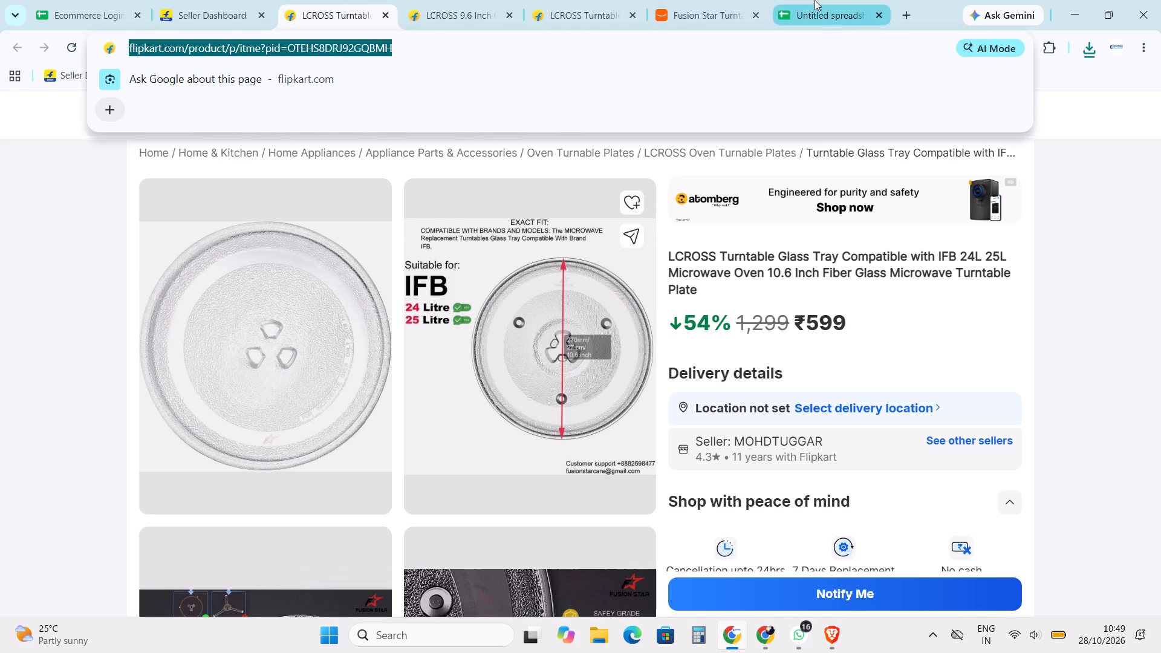
{"action": "key", "text": "Left"}
{"action": "key", "text": "Left"}
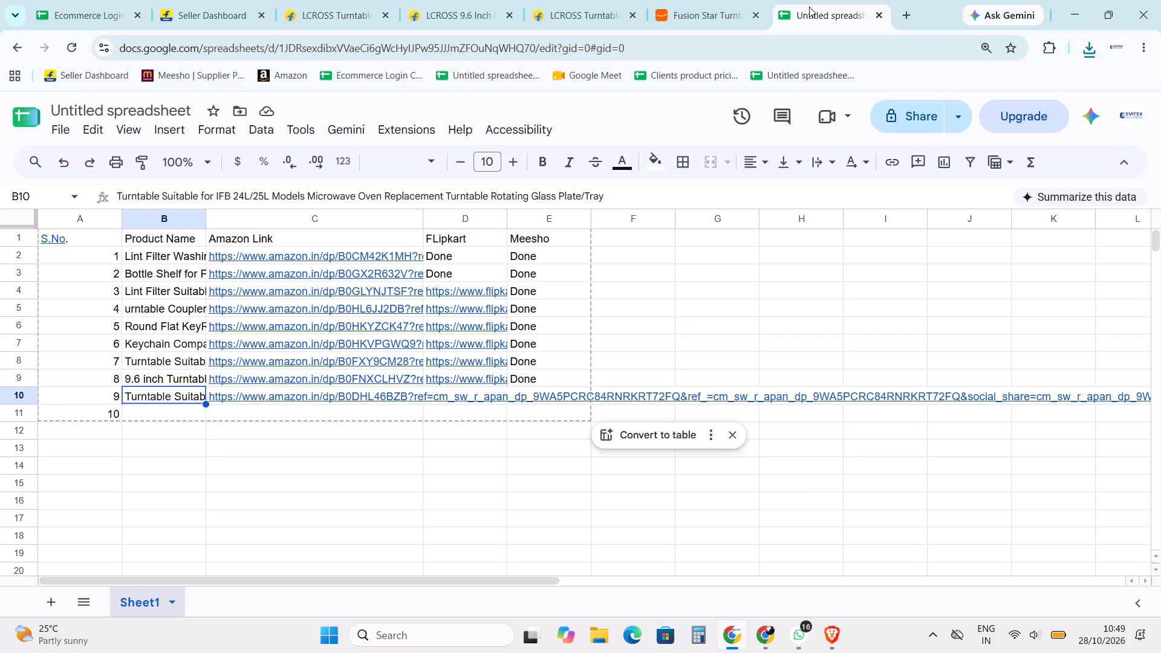
{"action": "key", "text": "Right"}
{"action": "key", "text": "Right"}
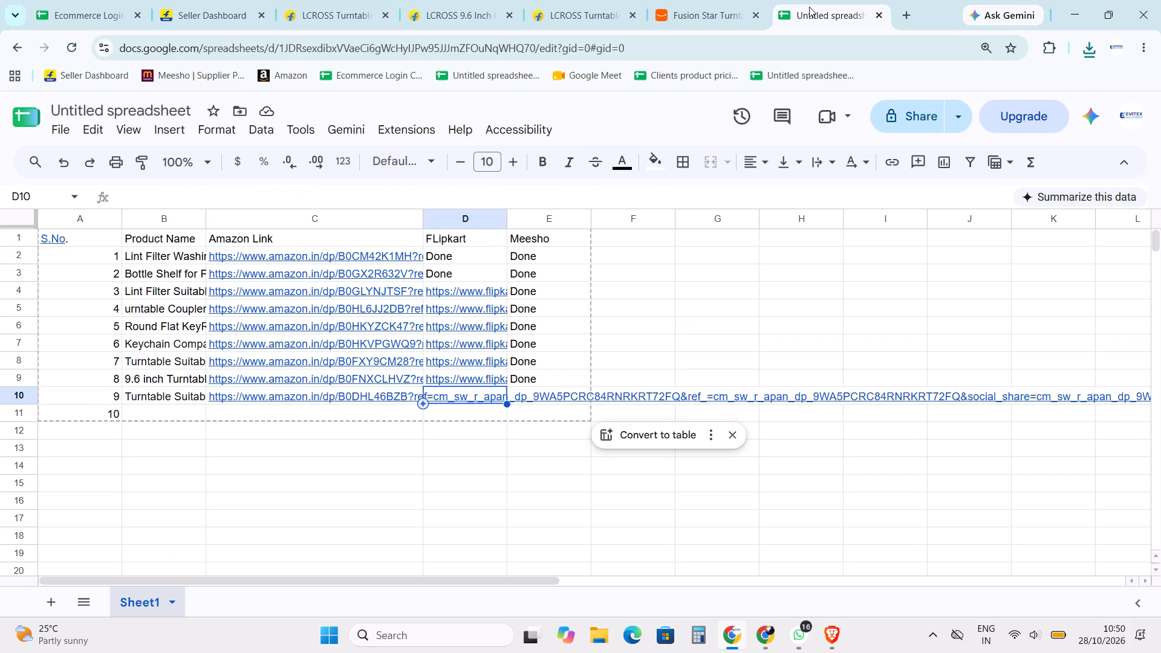
{"action": "key", "text": "ctrl+v"}
Mark number 9's Meesho cell as Done.
{"action": "key", "text": "Right"}
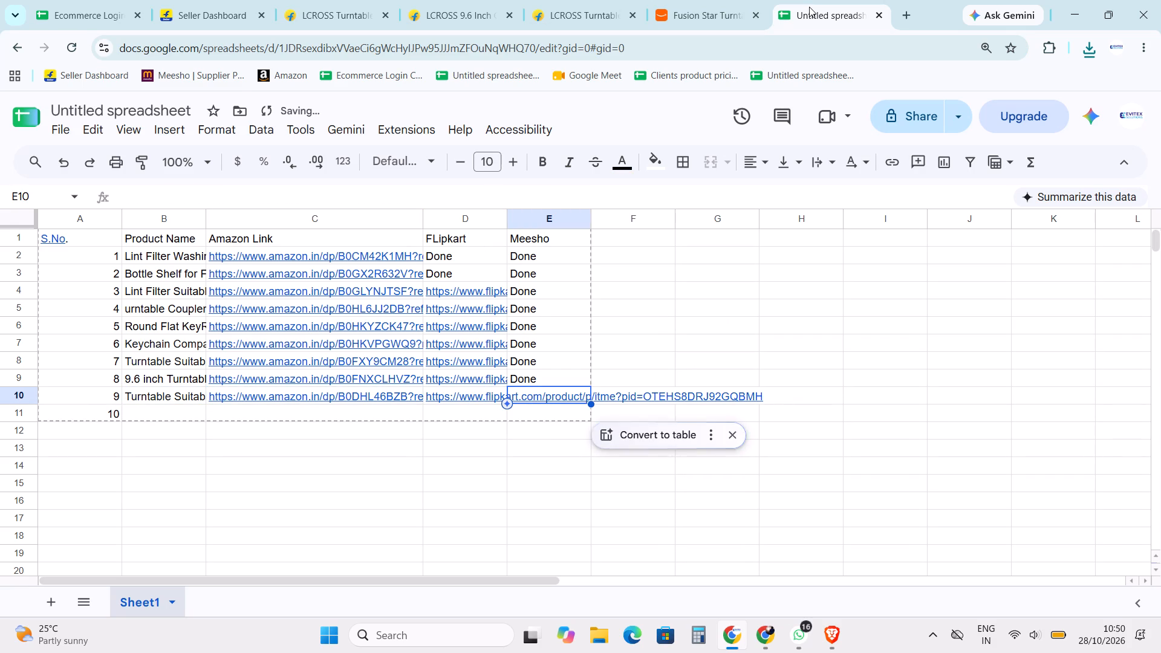
{"action": "key", "text": "ctrl+d"}
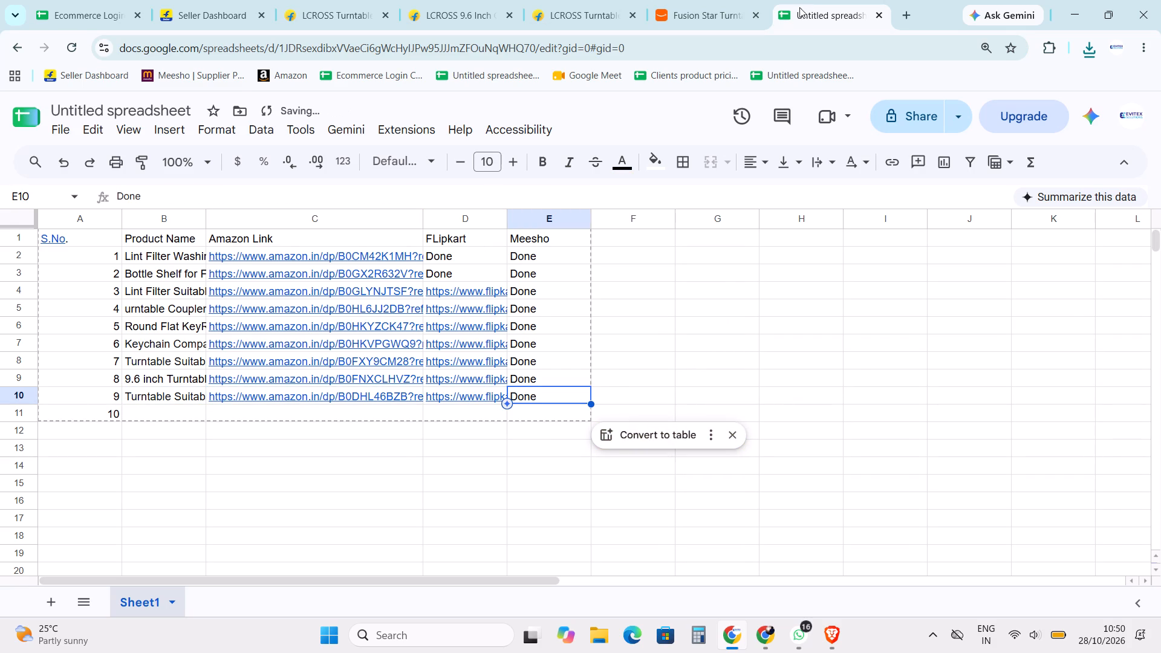
Switch to the opened Meesho draft of the universal glass turntable plate and review its product details.
{"action": "key", "text": "alt+Tab"}
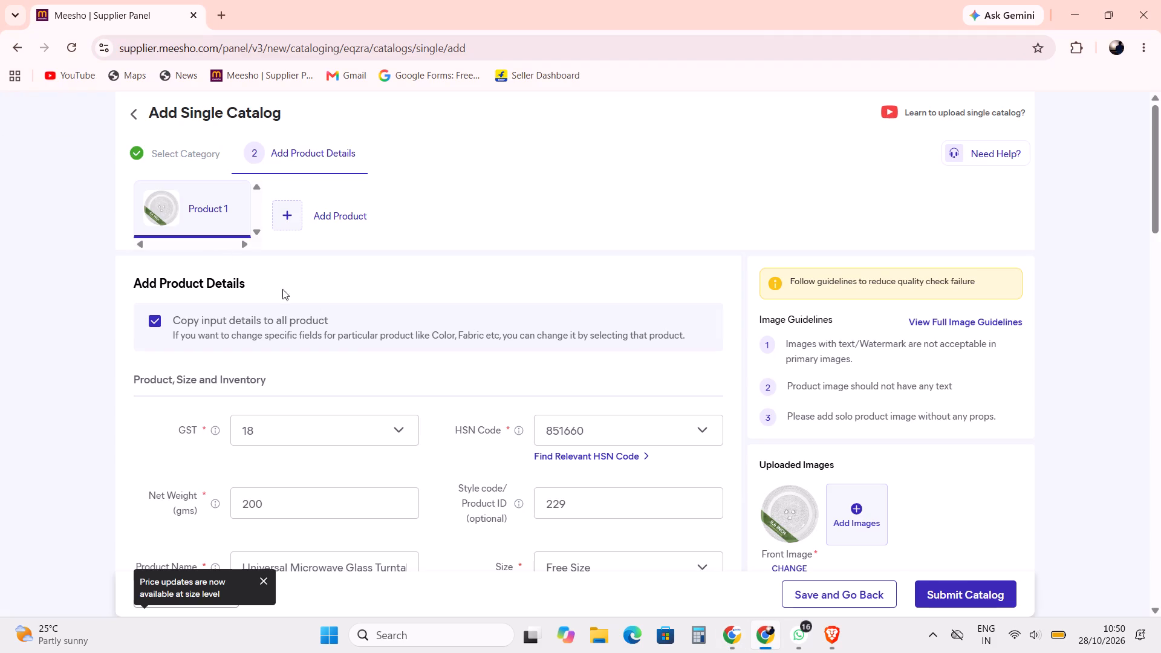
{"action": "scroll", "coordinate": [548, 278], "scroll_direction": "down", "scroll_amount": 8}
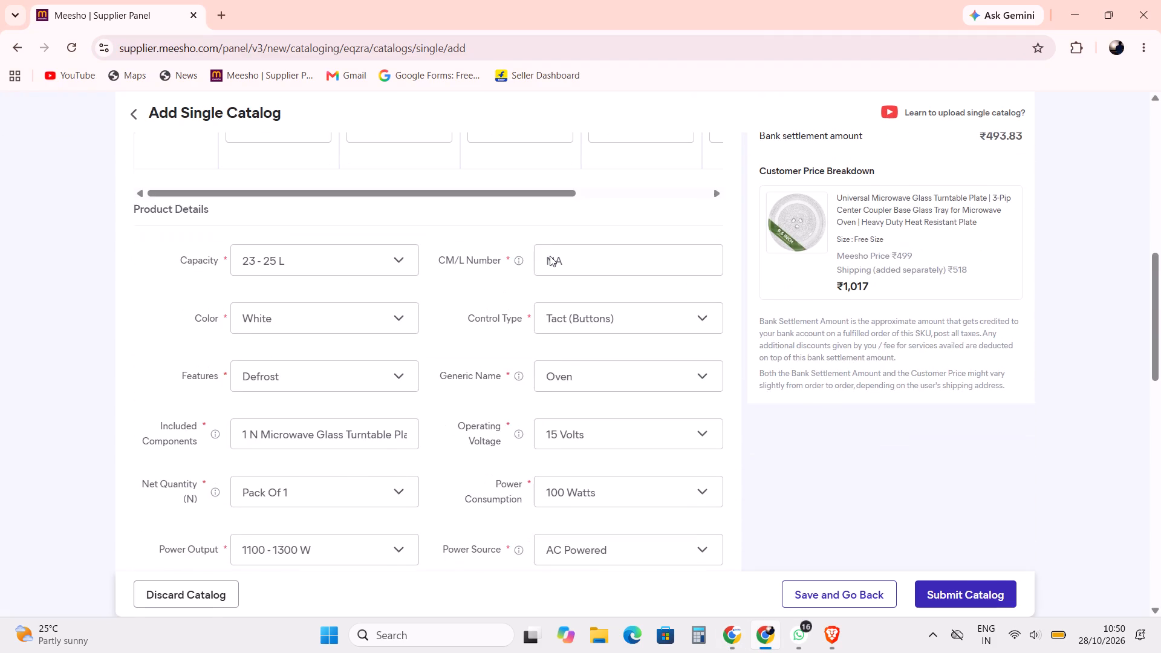
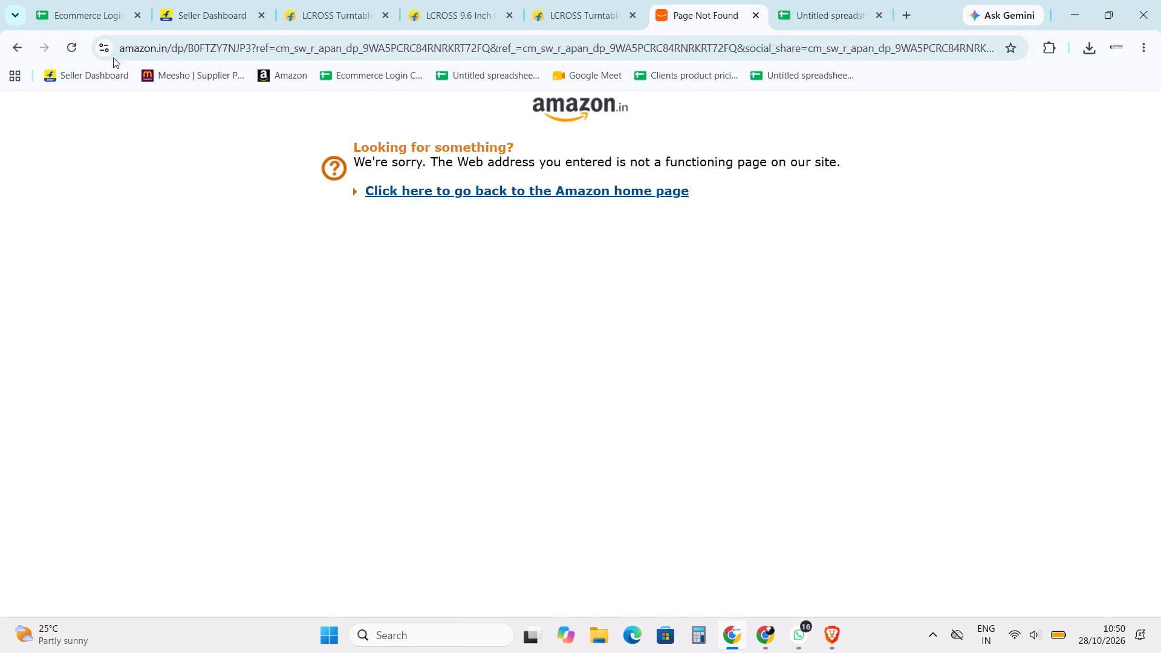
Return to the working Amazon turntable listing and load product B0FTZY7NJP by replacing the ASIN in its address.
{"action": "left_click", "coordinate": [7, 49]}
{"action": "double_click", "coordinate": [220, 51]}
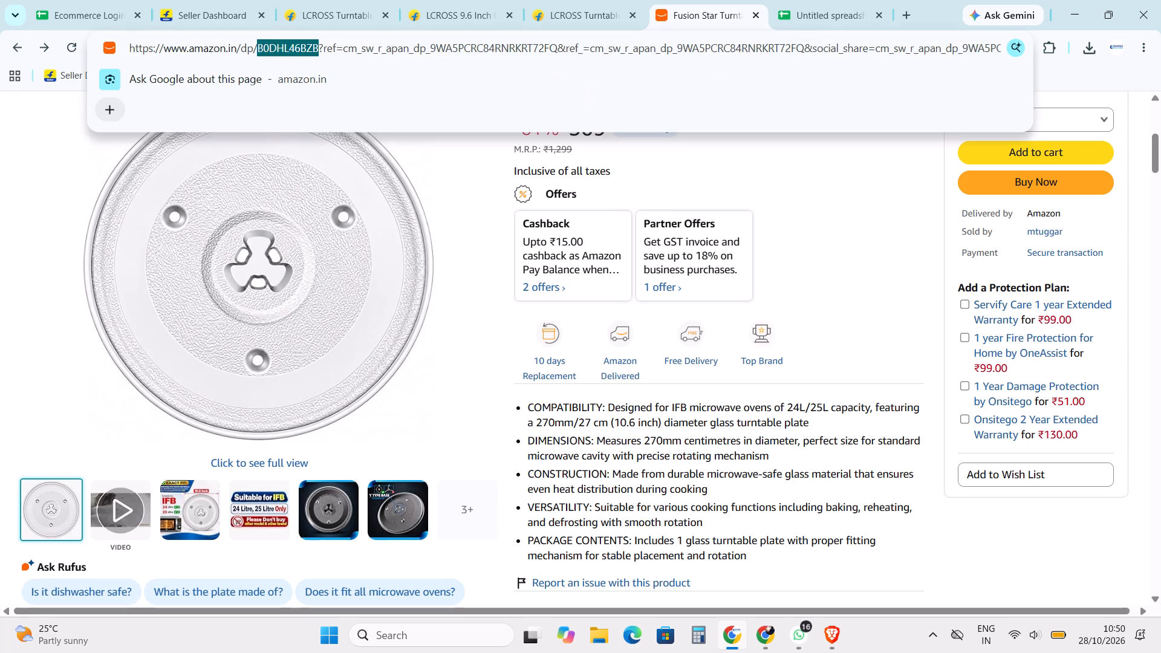
{"action": "key", "text": "ctrl+v"}
{"action": "key", "text": "Return"}
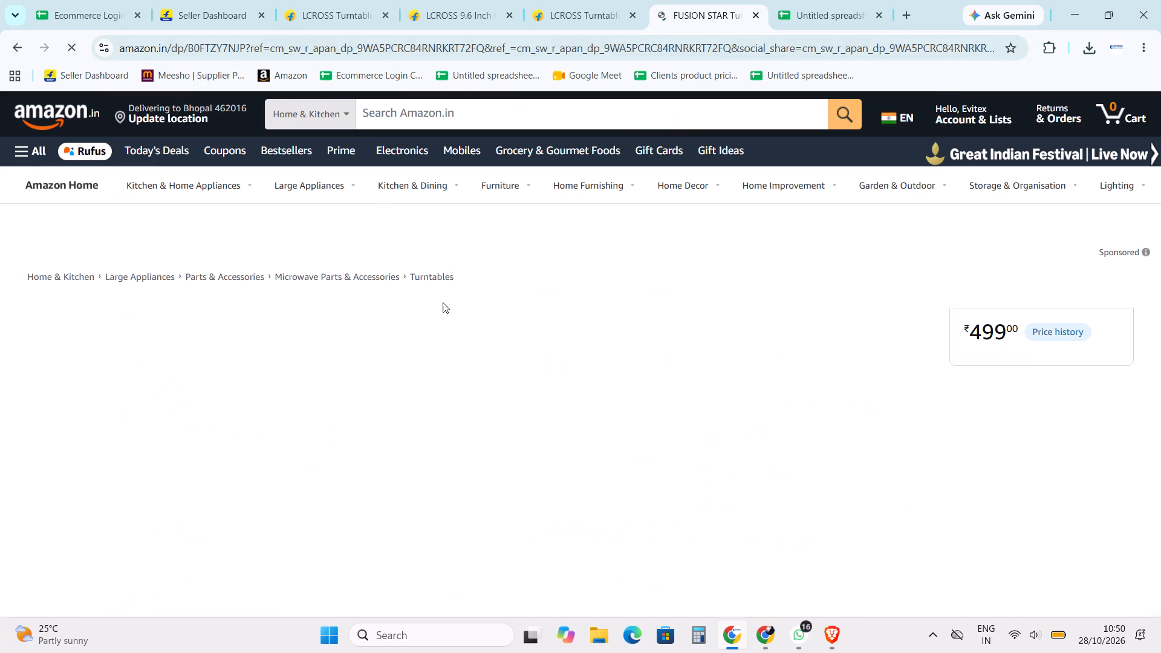
{"action": "scroll", "coordinate": [449, 374], "scroll_direction": "down", "scroll_amount": 3}
{"action": "scroll", "coordinate": [626, 395], "scroll_direction": "up", "scroll_amount": 1}
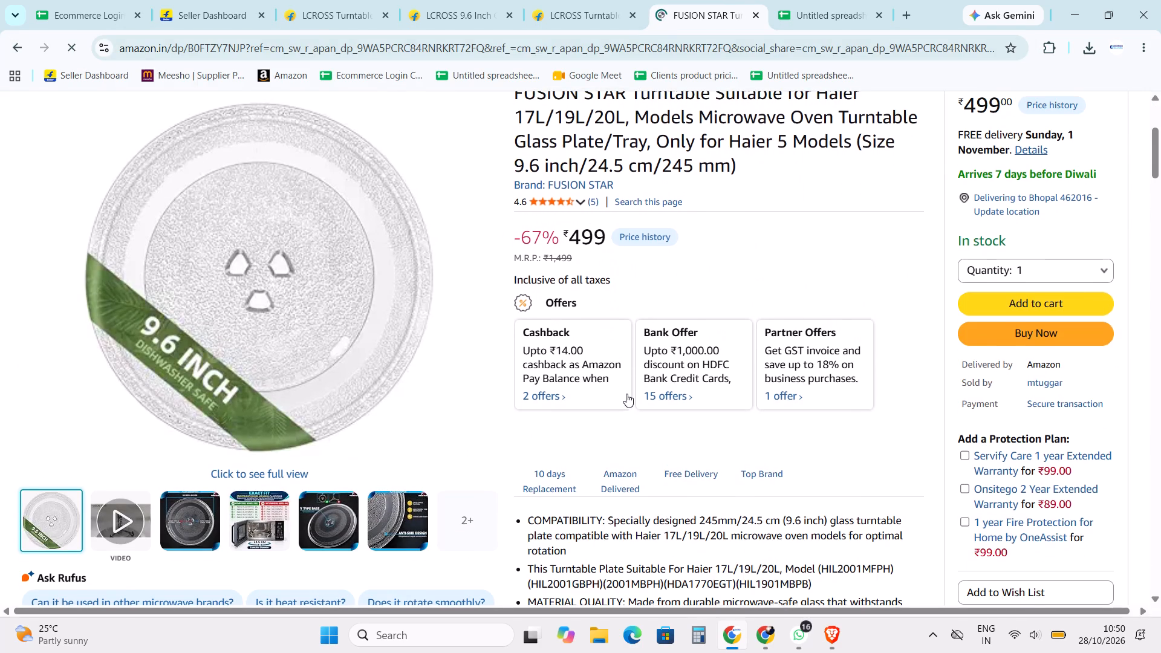
Replace the Meesho draft's product name with the Amazon listing's Haier 17L/19L/20L turntable title, copied without the FUSION STAR brand.
{"action": "left_click_drag", "start_coordinate": [634, 163], "coordinate": [779, 249]}
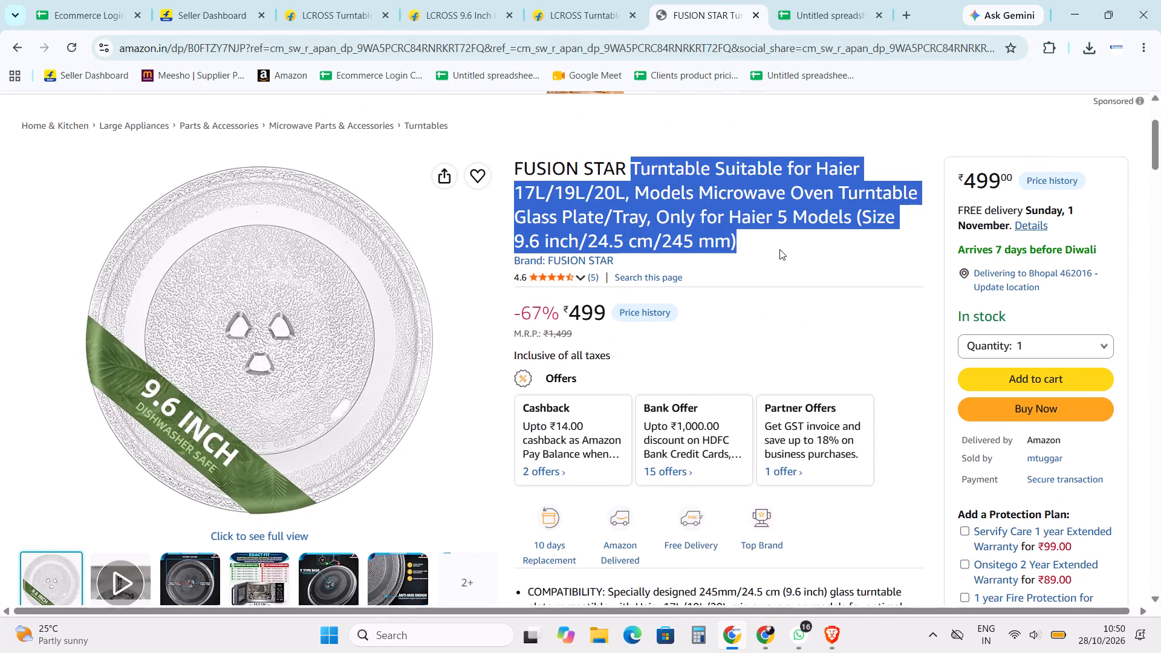
{"action": "key", "text": "ctrl+c"}
{"action": "key", "text": "ctrl+c"}
{"action": "key", "text": "alt+Tab"}
{"action": "key", "text": "alt+Tab"}
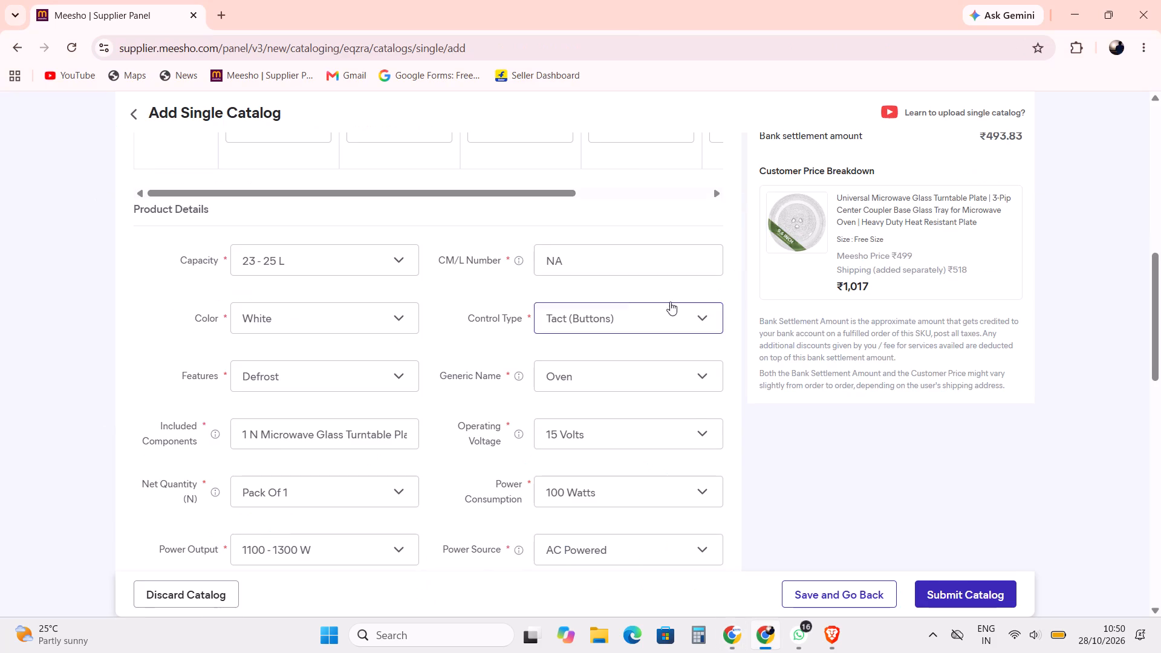
{"action": "scroll", "coordinate": [394, 243], "scroll_direction": "up", "scroll_amount": 4}
{"action": "left_click", "coordinate": [331, 271]}
{"action": "key", "text": "ctrl+a"}
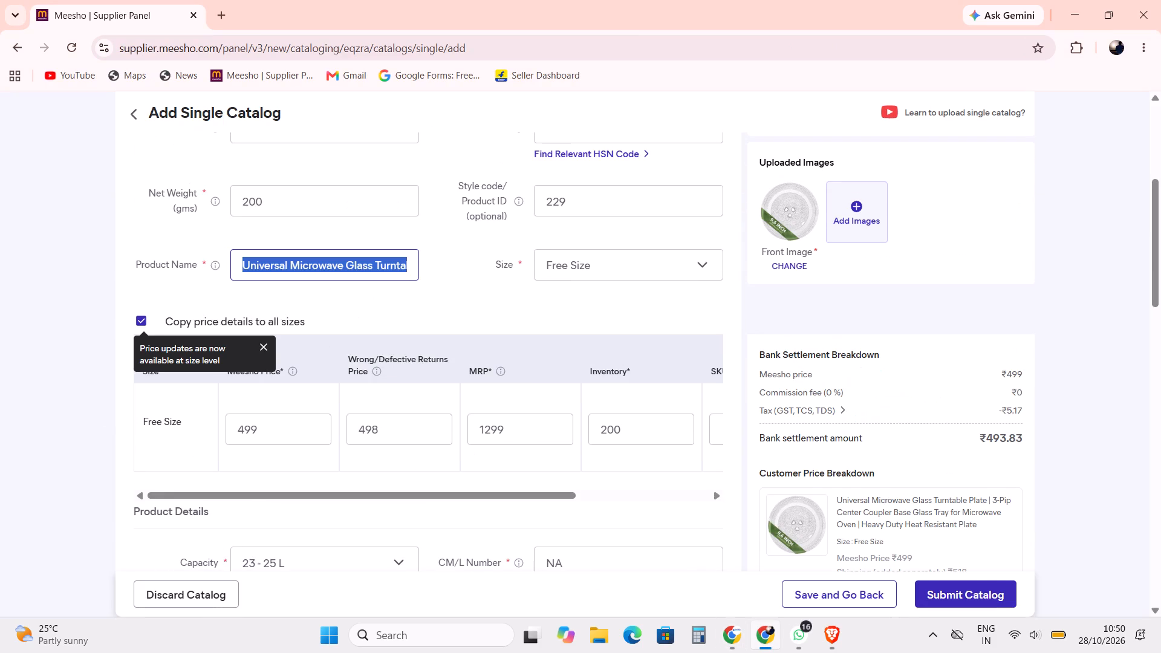
{"action": "key", "text": "BackSpace"}
{"action": "key", "text": "ctrl+v"}
Add the brand LCROSS, followed by a space, at the start of the Meesho draft's product name.
{"action": "key", "text": "ctrl+Left"}
{"action": "key", "text": "ctrl+Left"}
{"action": "key", "text": "ctrl+Left"}
{"action": "key", "text": "ctrl+Left"}
{"action": "key", "text": "ctrl+Left"}
{"action": "key", "text": "ctrl+Left"}
{"action": "key", "text": "ctrl+Left"}
{"action": "key", "text": "ctrl+Left"}
{"action": "key", "text": "ctrl+Left"}
{"action": "key", "text": "ctrl+Left"}
{"action": "key", "text": "ctrl+Left"}
{"action": "key", "text": "ctrl+Left"}
{"action": "key", "text": "ctrl+Left"}
{"action": "key", "text": "ctrl+Left"}
{"action": "key", "text": "ctrl+Left"}
{"action": "key", "text": "ctrl+Left"}
{"action": "key", "text": "ctrl+Left"}
{"action": "key", "text": "ctrl+Left"}
{"action": "key", "text": "ctrl+Left"}
{"action": "key", "text": "ctrl+Left"}
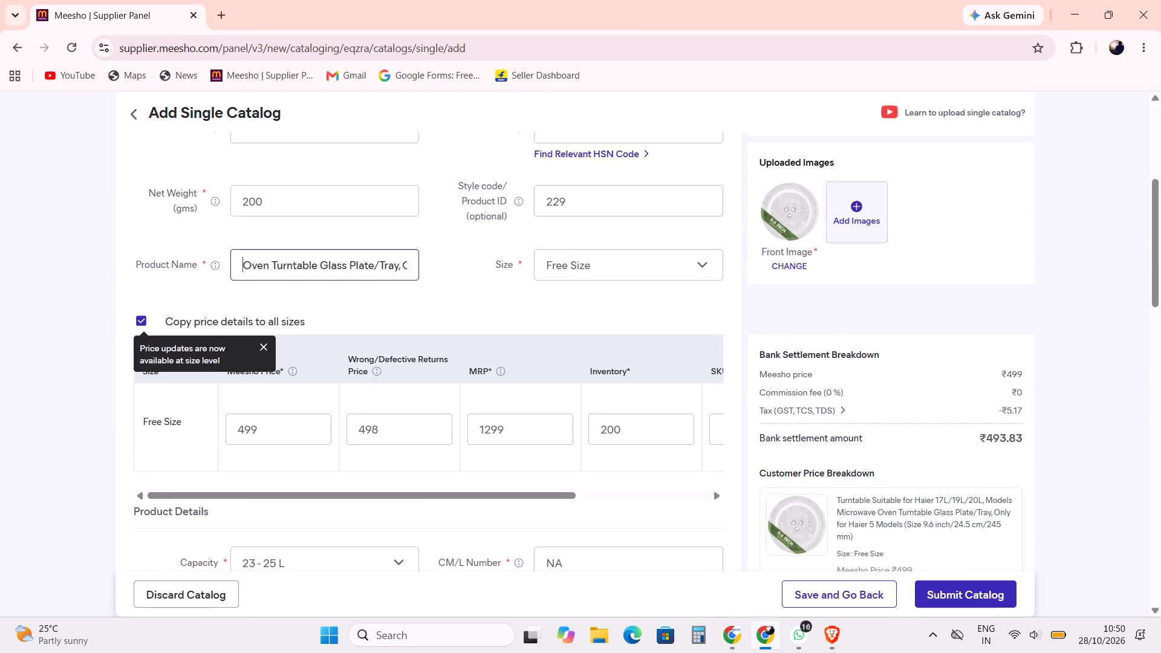
{"action": "type", "text": "lcro"}
{"action": "key", "text": "BackSpace"}
{"action": "key", "text": "BackSpace"}
{"action": "key", "text": "BackSpace"}
{"action": "key", "text": "BackSpace"}
{"action": "key", "text": "BackSpace"}
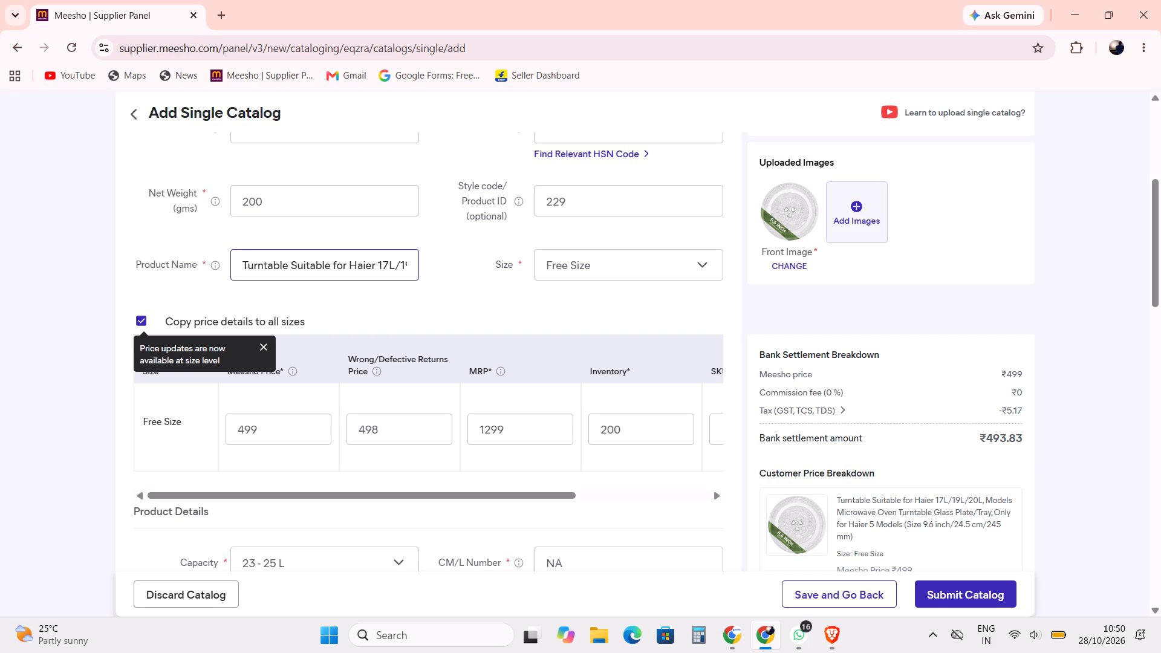
{"action": "type", "text": "LCROSS"}
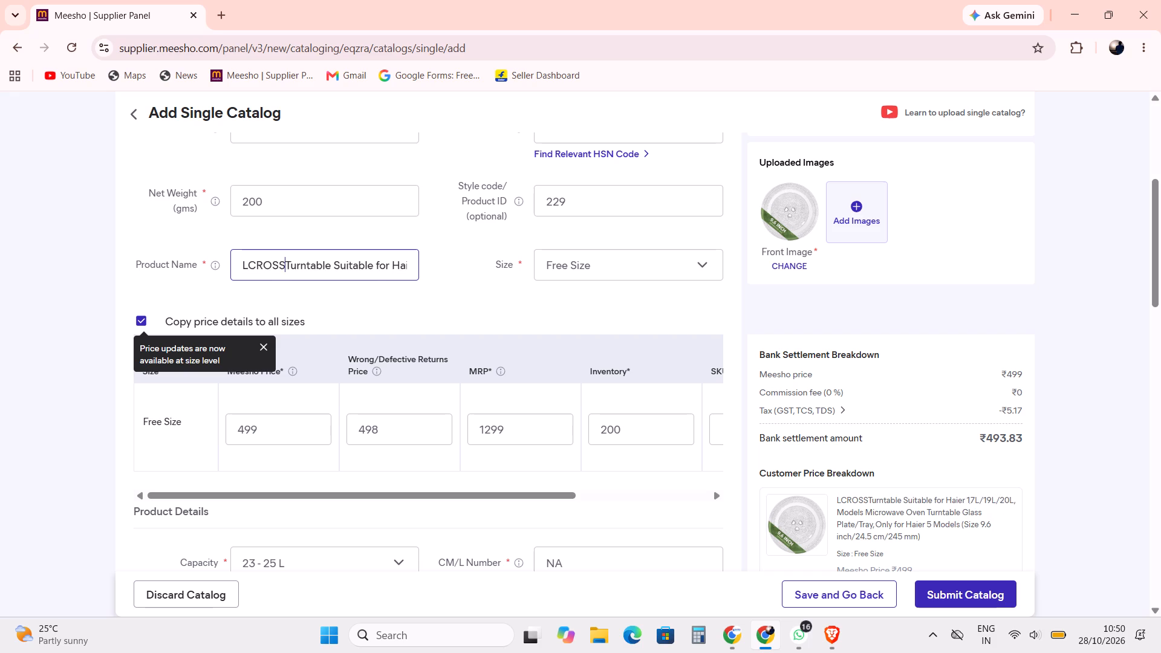
{"action": "key", "text": "space"}
{"action": "left_click", "coordinate": [61, 242]}
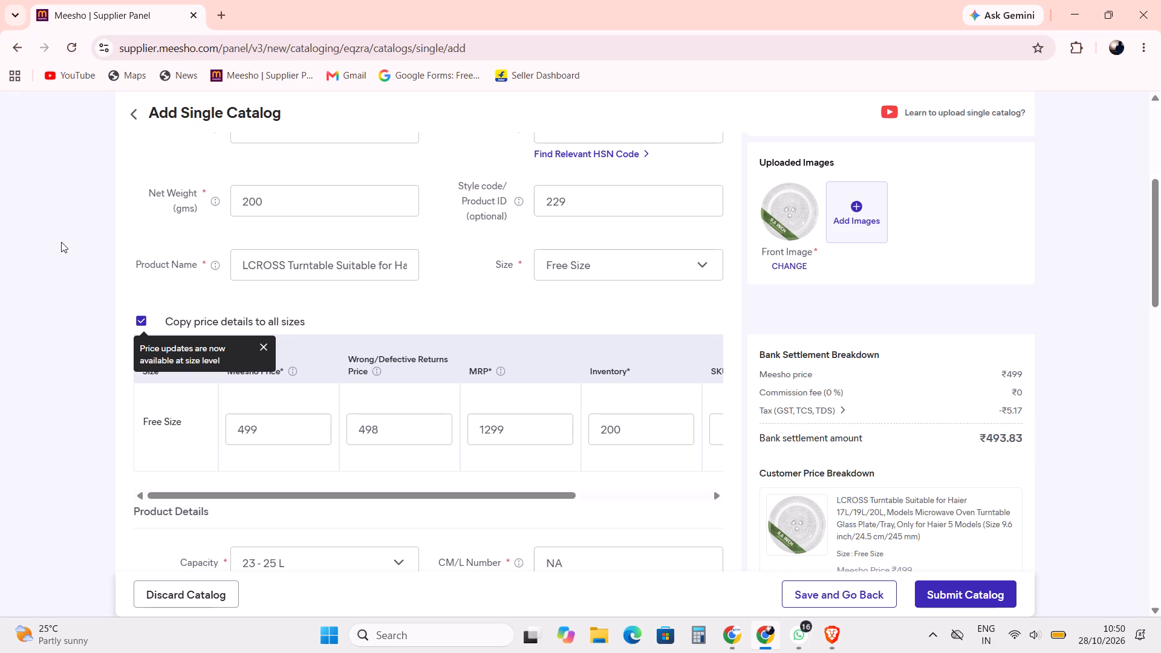
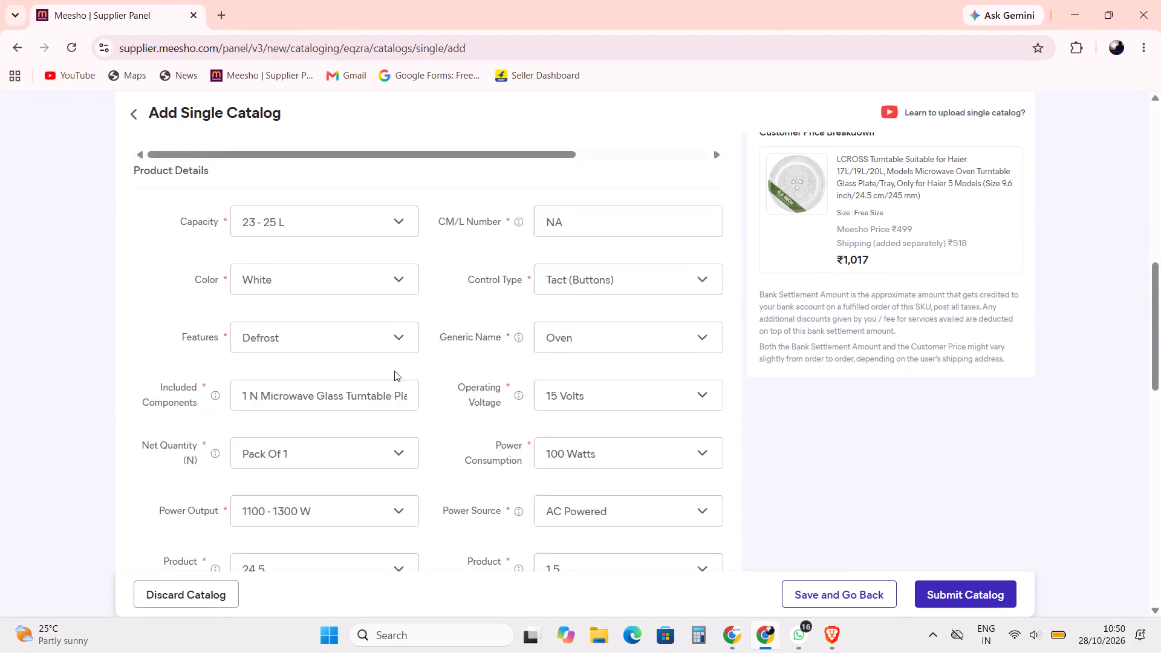
Set the product weight to 0.2 in the Meesho draft's product details.
{"action": "scroll", "coordinate": [313, 412], "scroll_direction": "down", "scroll_amount": 3}
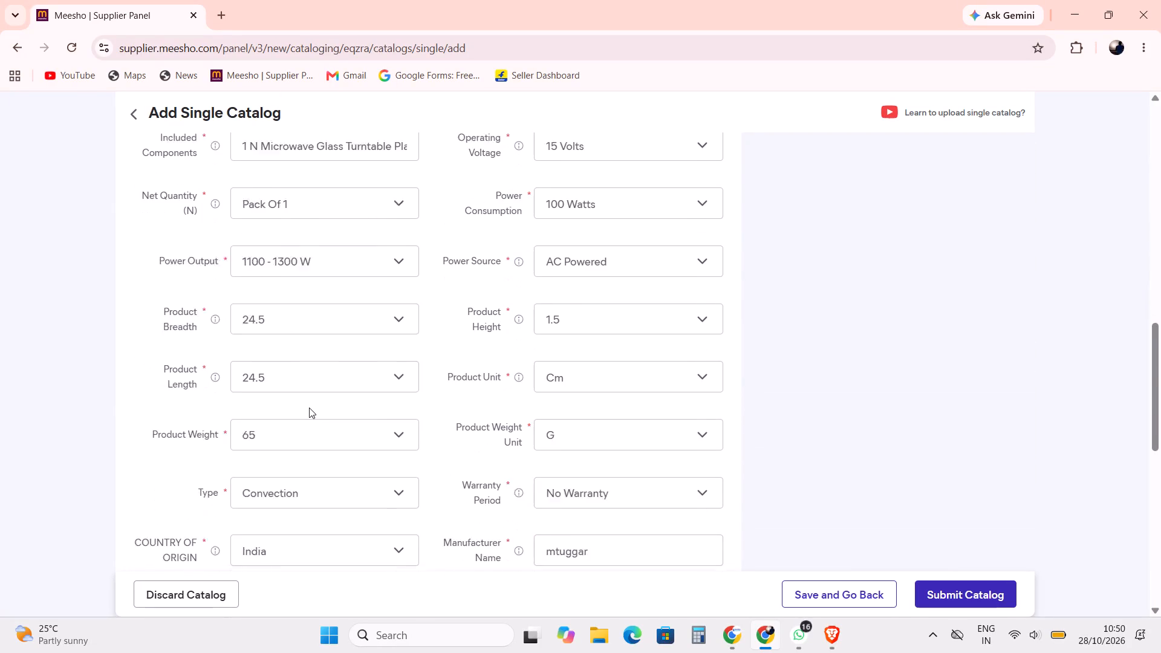
{"action": "left_click", "coordinate": [310, 417]}
{"action": "left_click", "coordinate": [278, 499]}
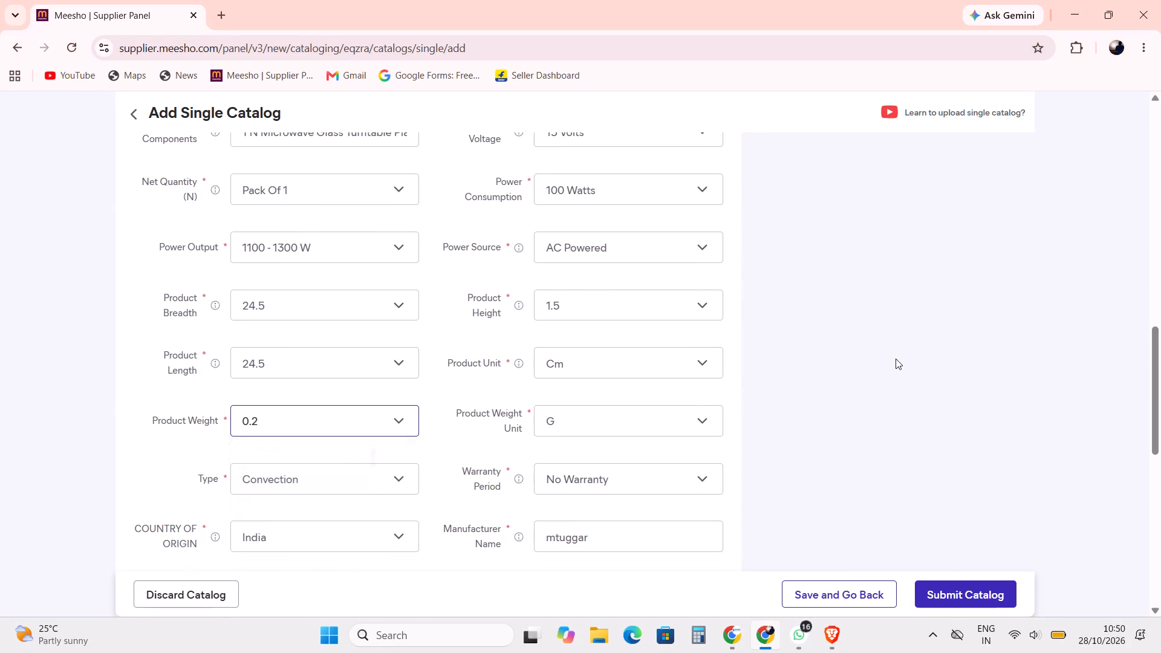
{"action": "left_click", "coordinate": [896, 357]}
Set the draft's Meesho price to 440 and its wrong/defective returns price to 439.
{"action": "scroll", "coordinate": [665, 378], "scroll_direction": "down", "scroll_amount": 11}
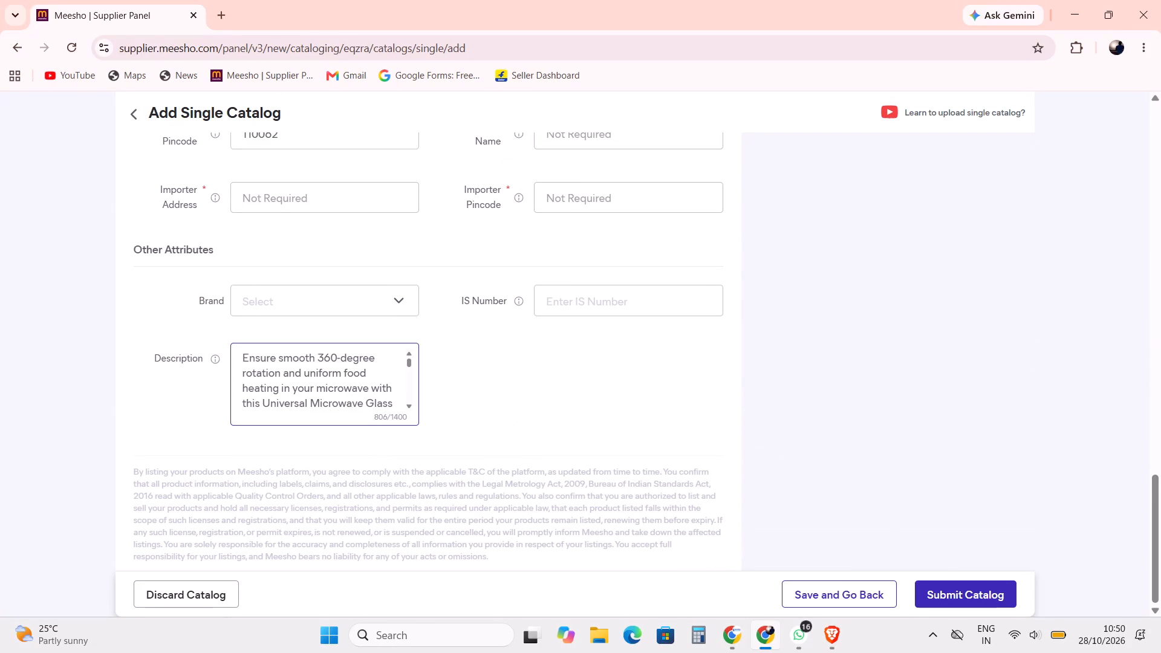
{"action": "scroll", "coordinate": [332, 380], "scroll_direction": "down", "scroll_amount": 14}
{"action": "left_click", "coordinate": [937, 419]}
{"action": "scroll", "coordinate": [669, 436], "scroll_direction": "up", "scroll_amount": 11}
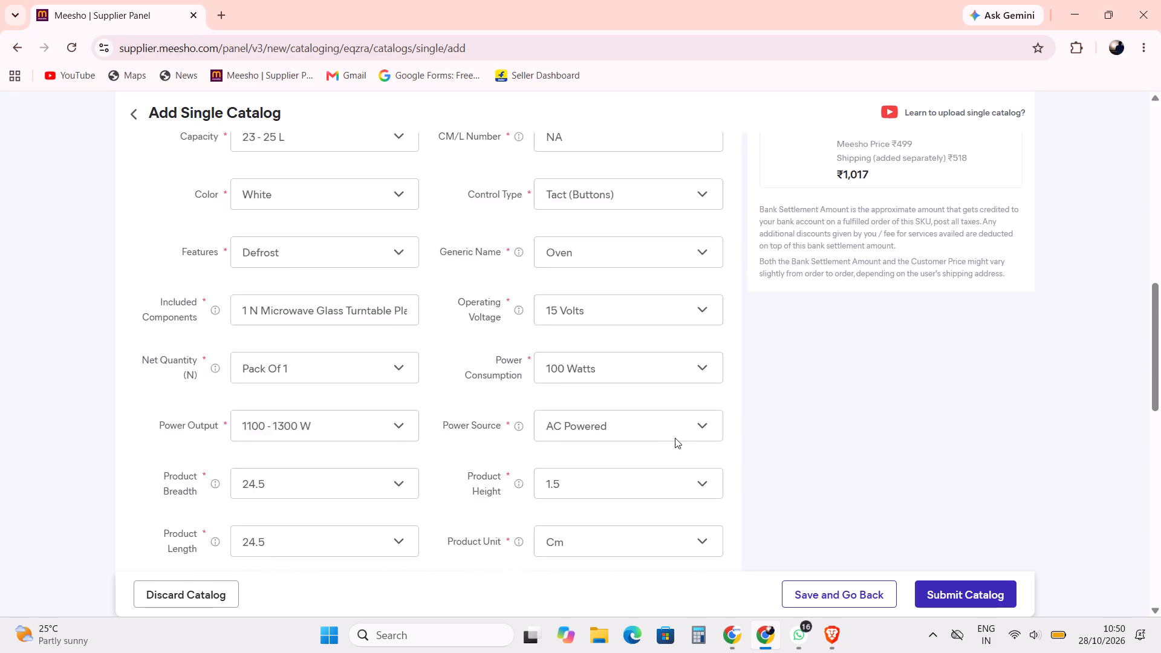
{"action": "scroll", "coordinate": [675, 438], "scroll_direction": "up", "scroll_amount": 5}
{"action": "double_click", "coordinate": [250, 426]}
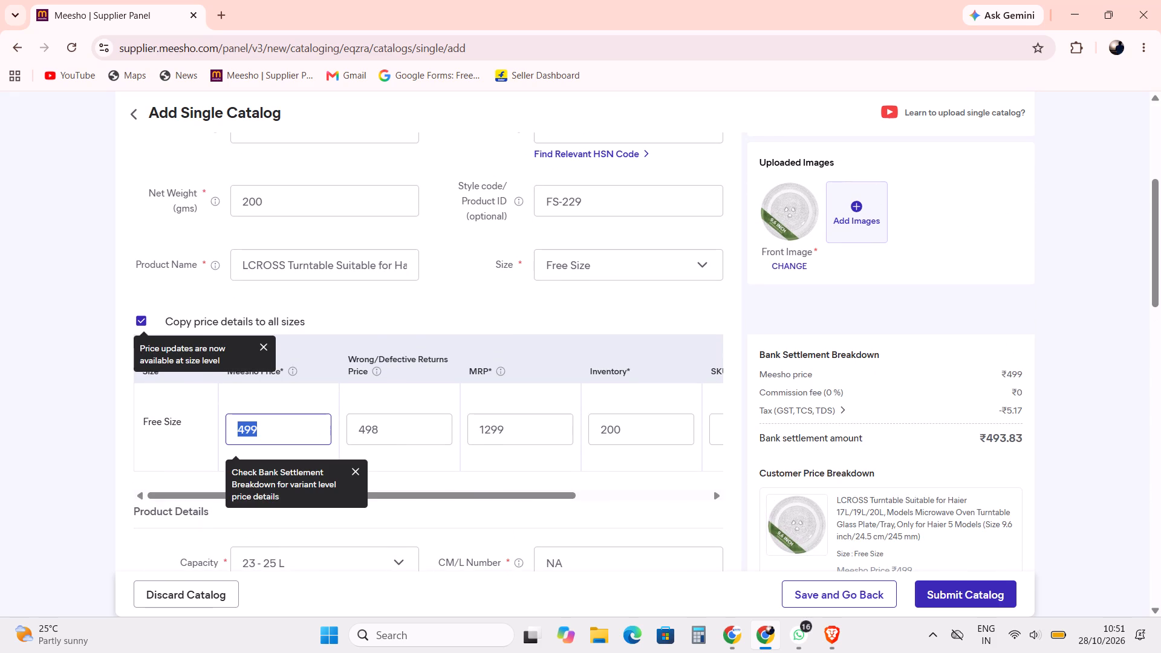
{"action": "type", "text": "400"}
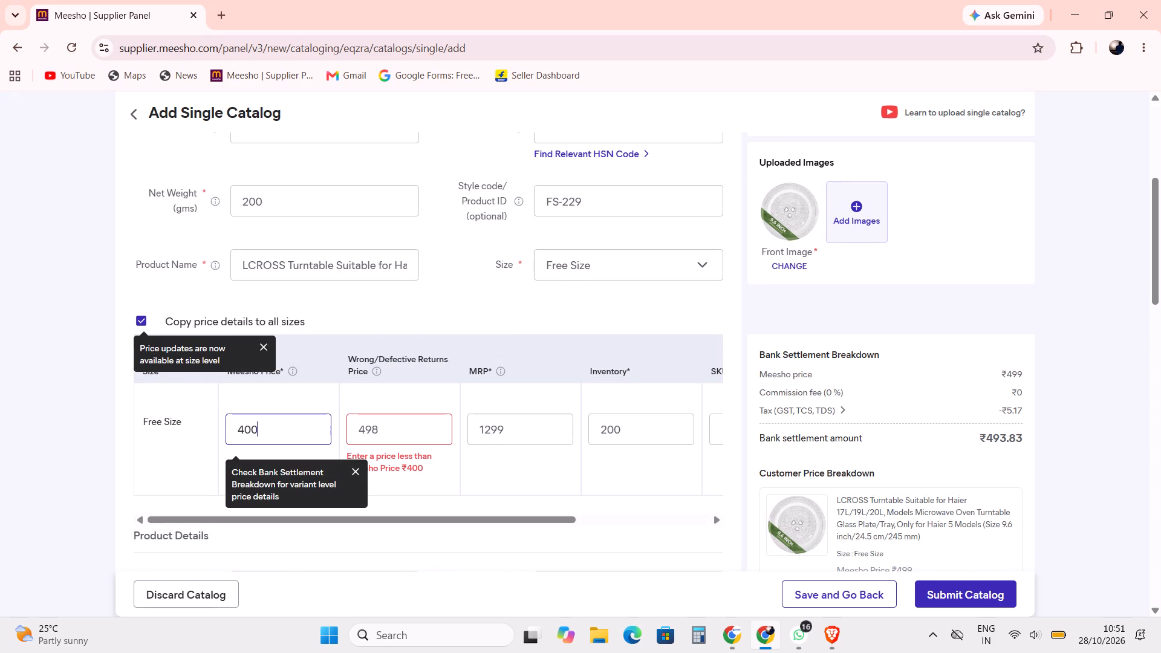
{"action": "double_click", "coordinate": [250, 427]}
{"action": "type", "text": "440"}
{"action": "triple_click", "coordinate": [368, 427]}
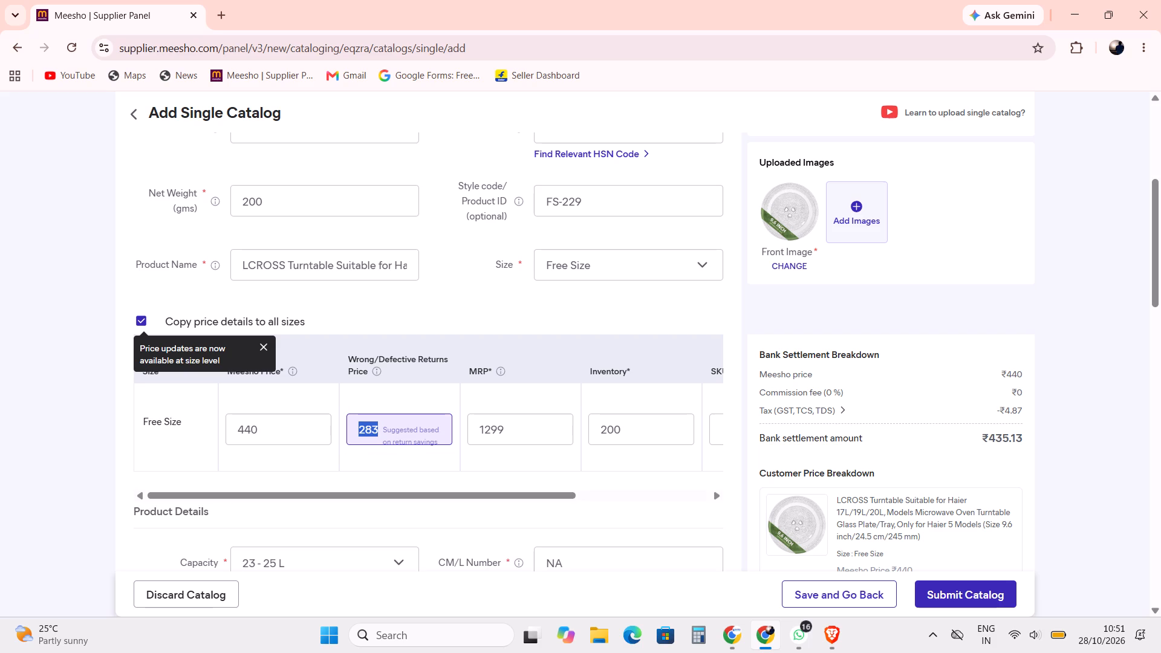
{"action": "type", "text": "439"}
{"action": "left_click", "coordinate": [73, 256]}
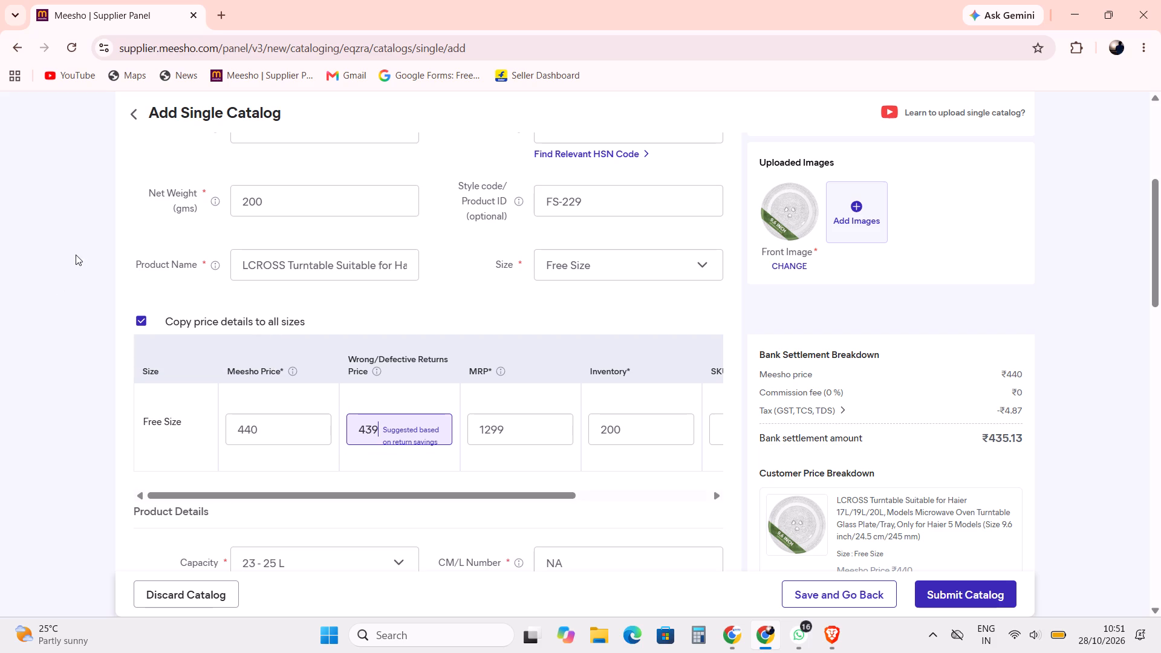
Review the Meesho draft from its size and price details through to the description.
{"action": "scroll", "coordinate": [512, 301], "scroll_direction": "up", "scroll_amount": 2}
{"action": "scroll", "coordinate": [588, 271], "scroll_direction": "down", "scroll_amount": 4}
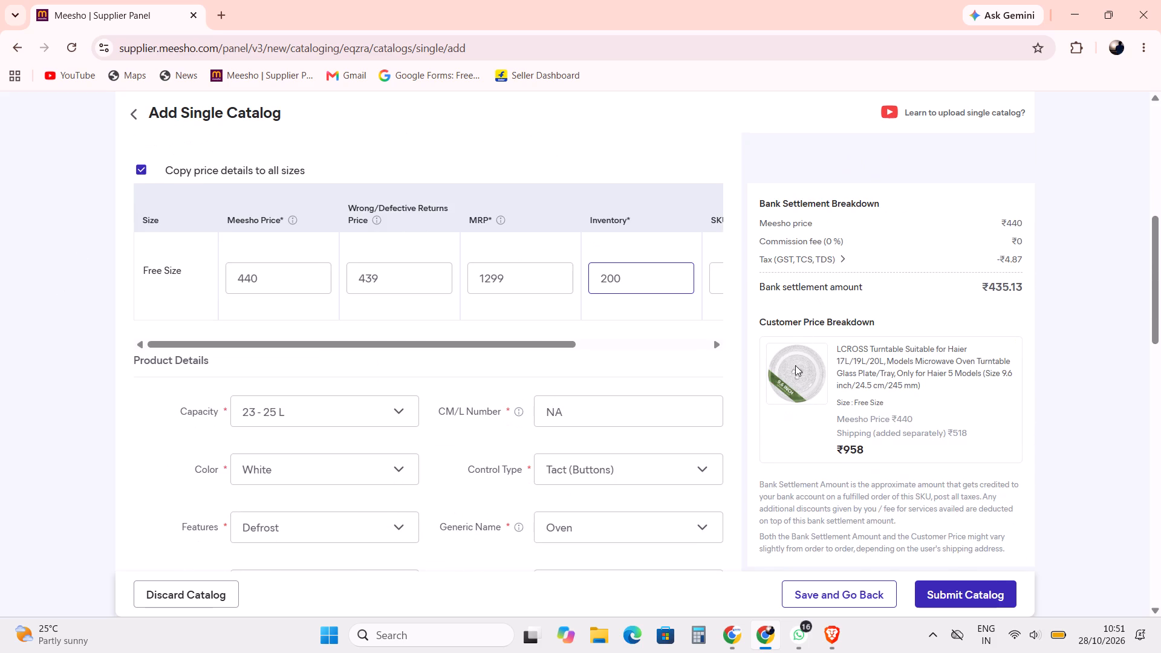
{"action": "scroll", "coordinate": [795, 365], "scroll_direction": "down", "scroll_amount": 3}
{"action": "scroll", "coordinate": [512, 356], "scroll_direction": "down", "scroll_amount": 5}
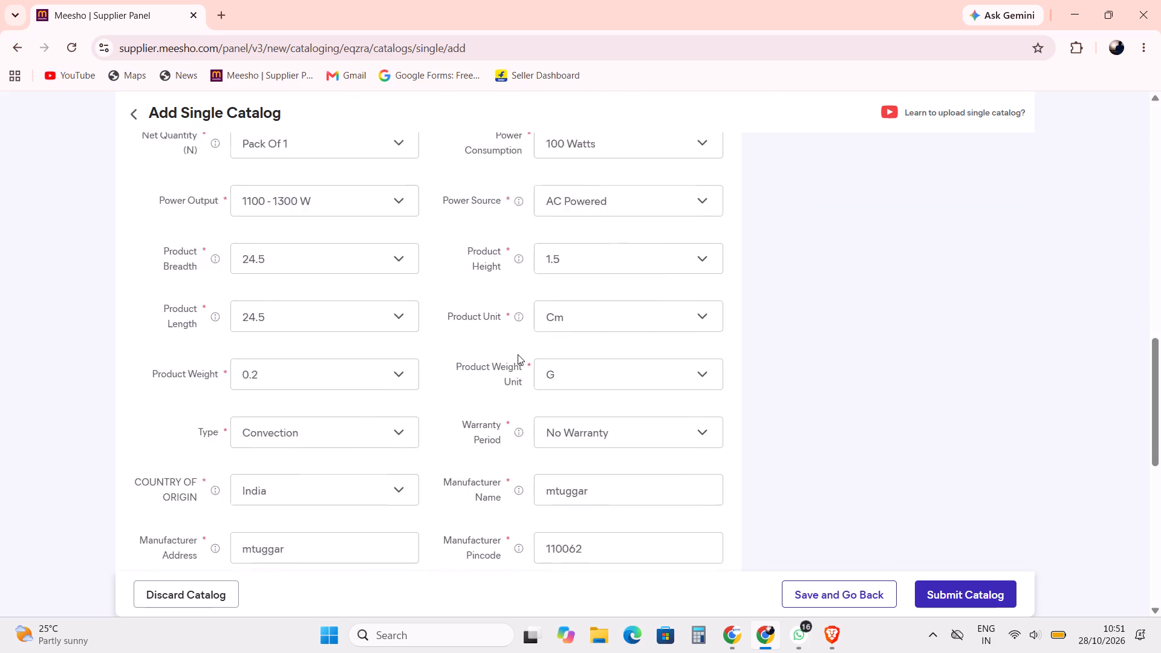
{"action": "scroll", "coordinate": [518, 354], "scroll_direction": "down", "scroll_amount": 11}
{"action": "scroll", "coordinate": [317, 365], "scroll_direction": "down", "scroll_amount": 15}
{"action": "left_click", "coordinate": [890, 407]}
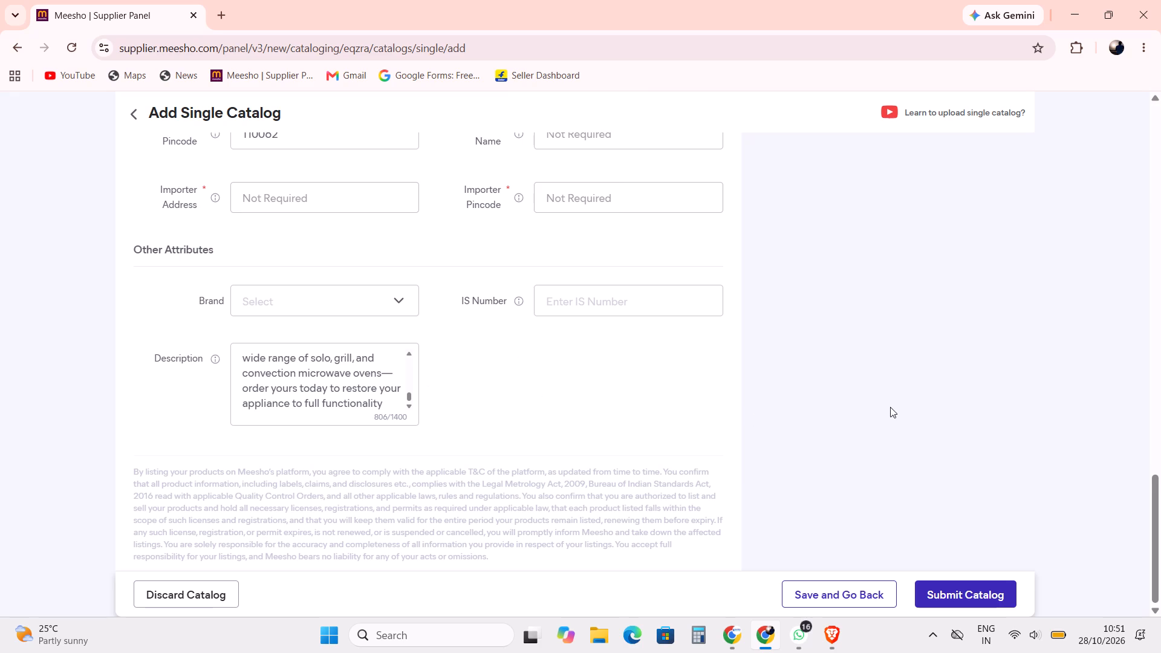
{"action": "scroll", "coordinate": [878, 422], "scroll_direction": "up", "scroll_amount": 18}
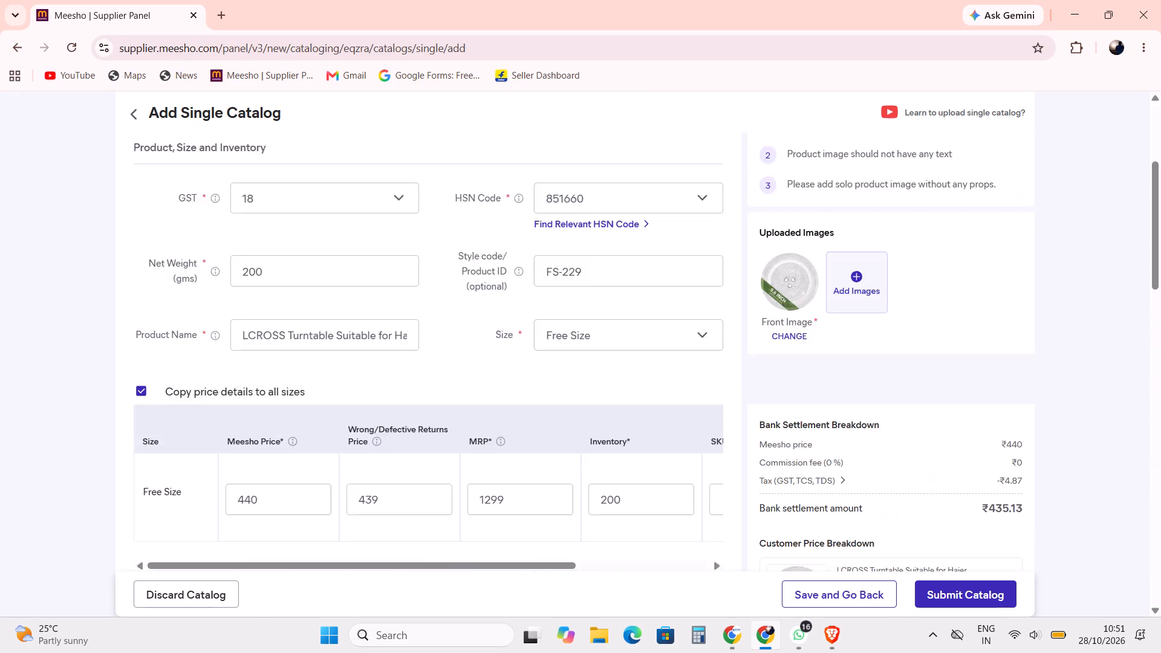
{"action": "scroll", "coordinate": [872, 446], "scroll_direction": "up", "scroll_amount": 7}
{"action": "scroll", "coordinate": [872, 446], "scroll_direction": "down", "scroll_amount": 3}
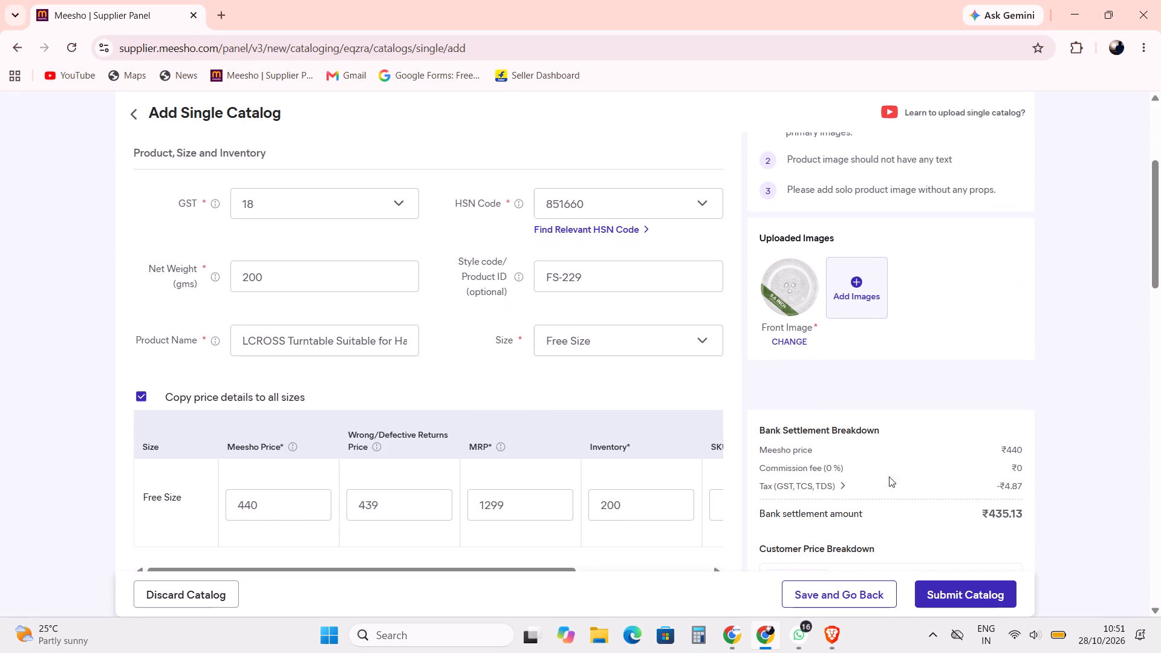
Submit the Haier turntable catalog for quality check, acknowledging that all its products are not branded or illegal to sell.
{"action": "left_click", "coordinate": [963, 591]}
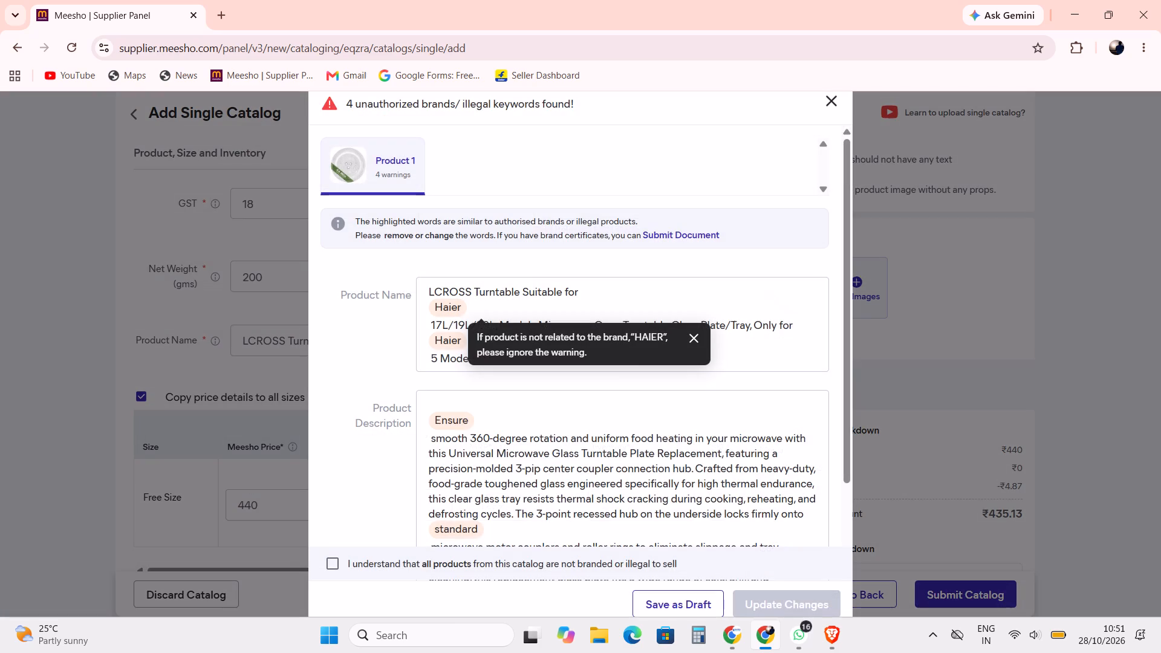
{"action": "left_click", "coordinate": [697, 336]}
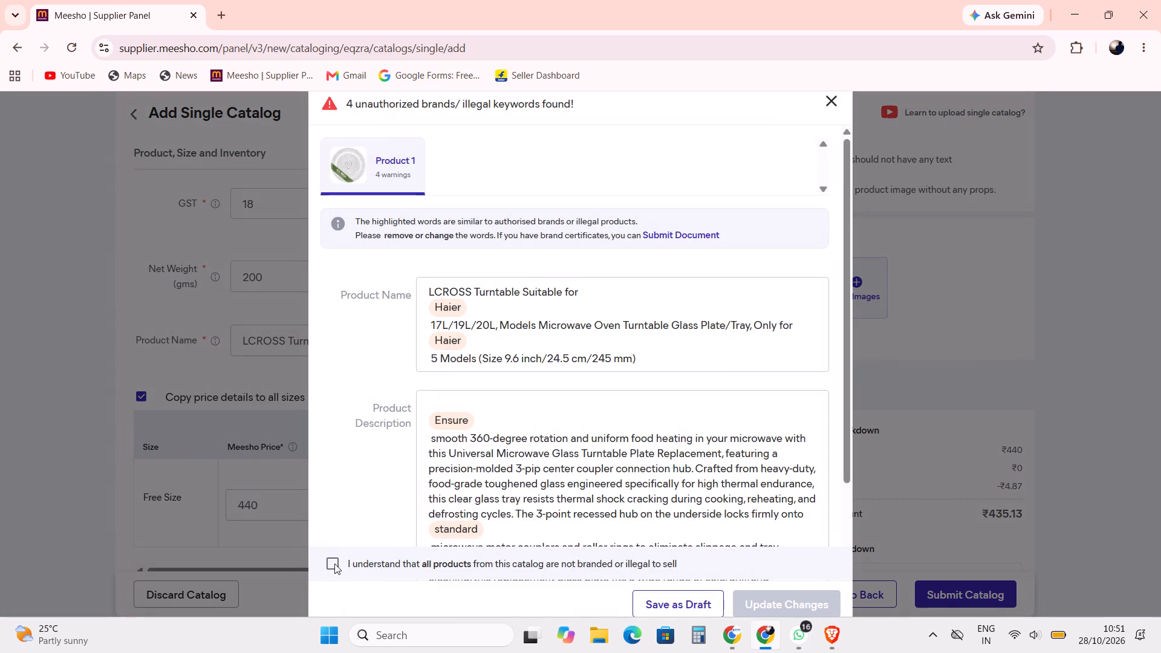
{"action": "left_click", "coordinate": [333, 562]}
{"action": "left_click", "coordinate": [833, 596]}
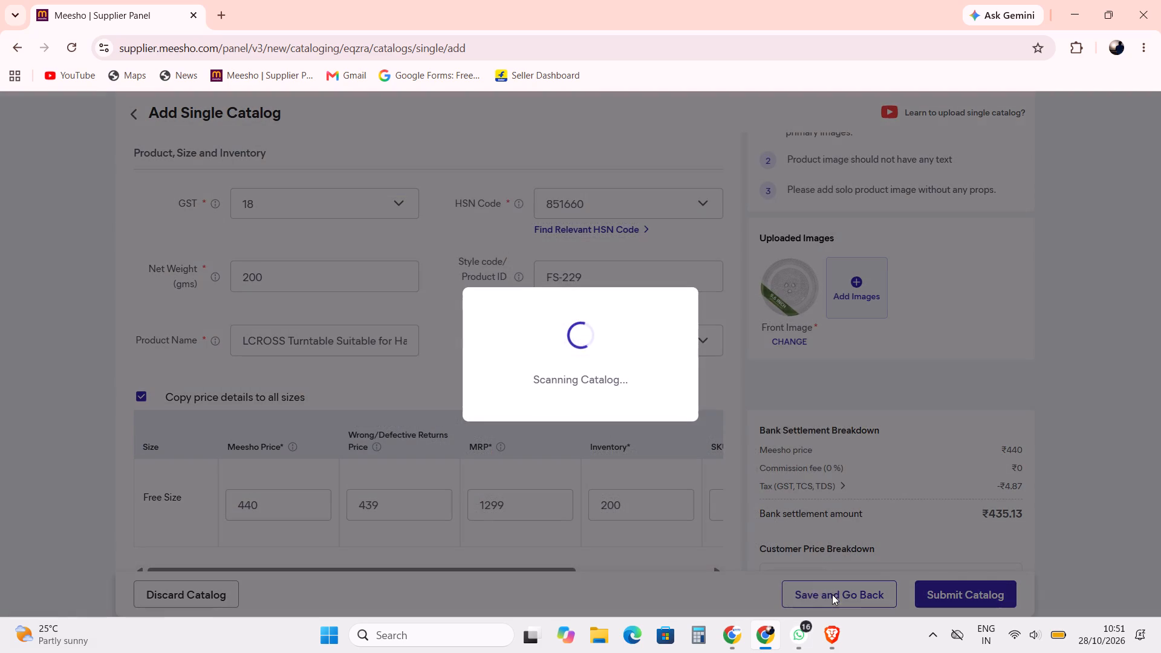
{"action": "left_click", "coordinate": [698, 389]}
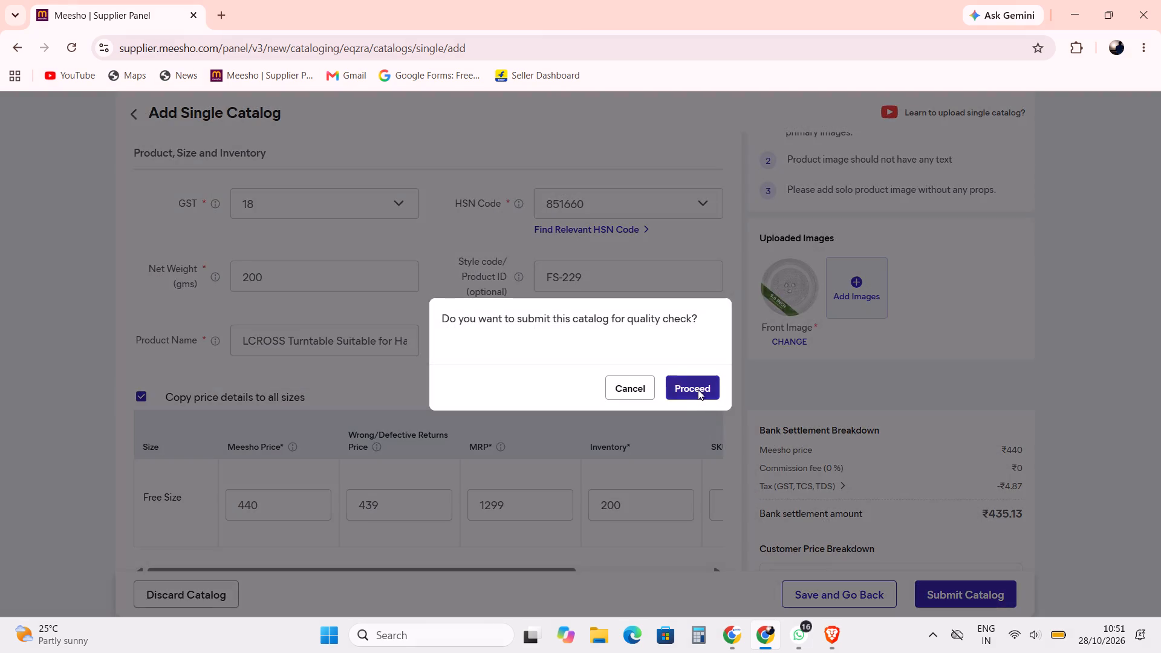
Switch to the tracker browser window and copy the Haier turntable's Amazon page address into the Amazon Link cell for product 10.
{"action": "key", "text": "alt+Tab"}
{"action": "key", "text": "alt+Tab"}
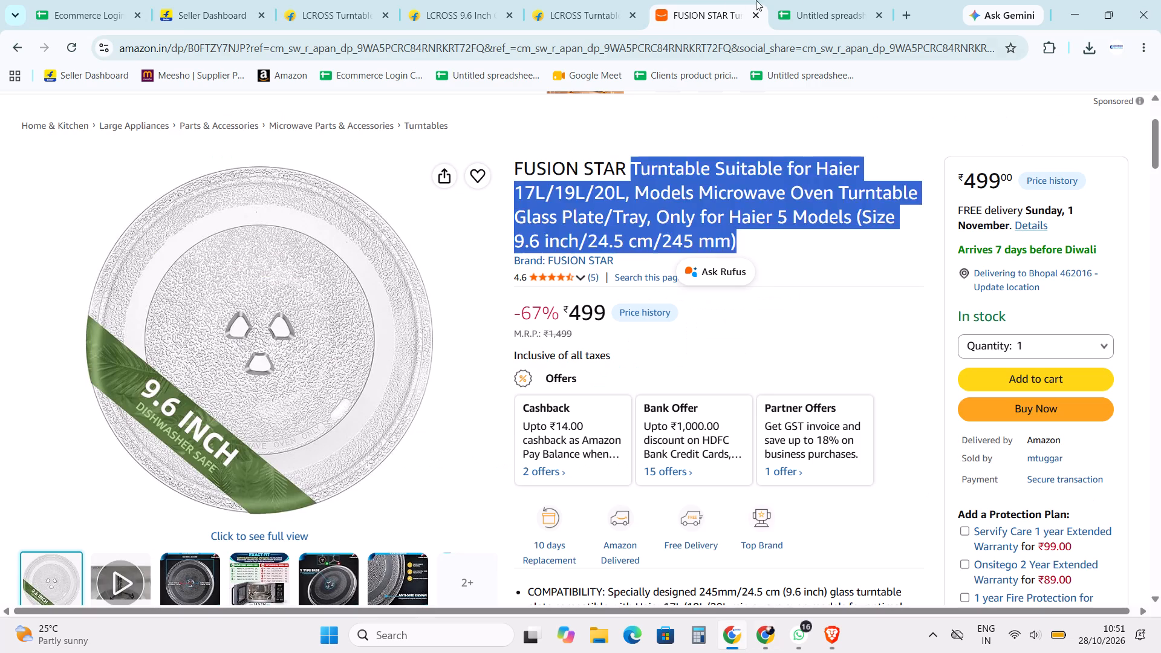
{"action": "left_click", "coordinate": [837, 0]}
{"action": "key", "text": "Left"}
{"action": "key", "text": "Left"}
{"action": "key", "text": "Left"}
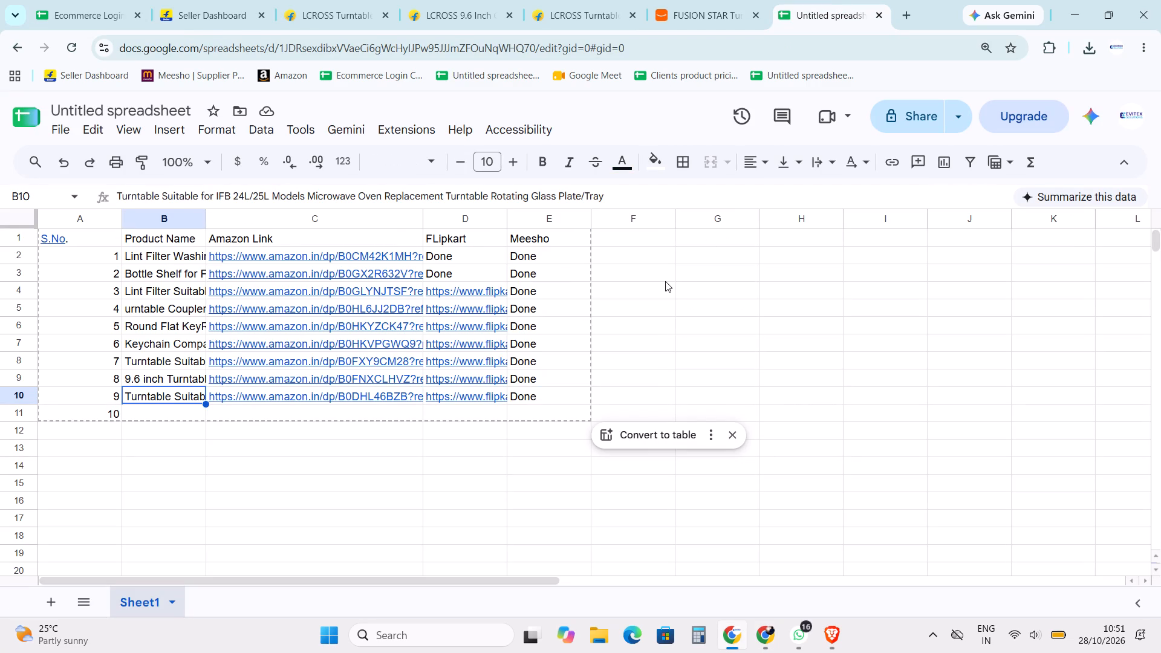
{"action": "key", "text": "Down"}
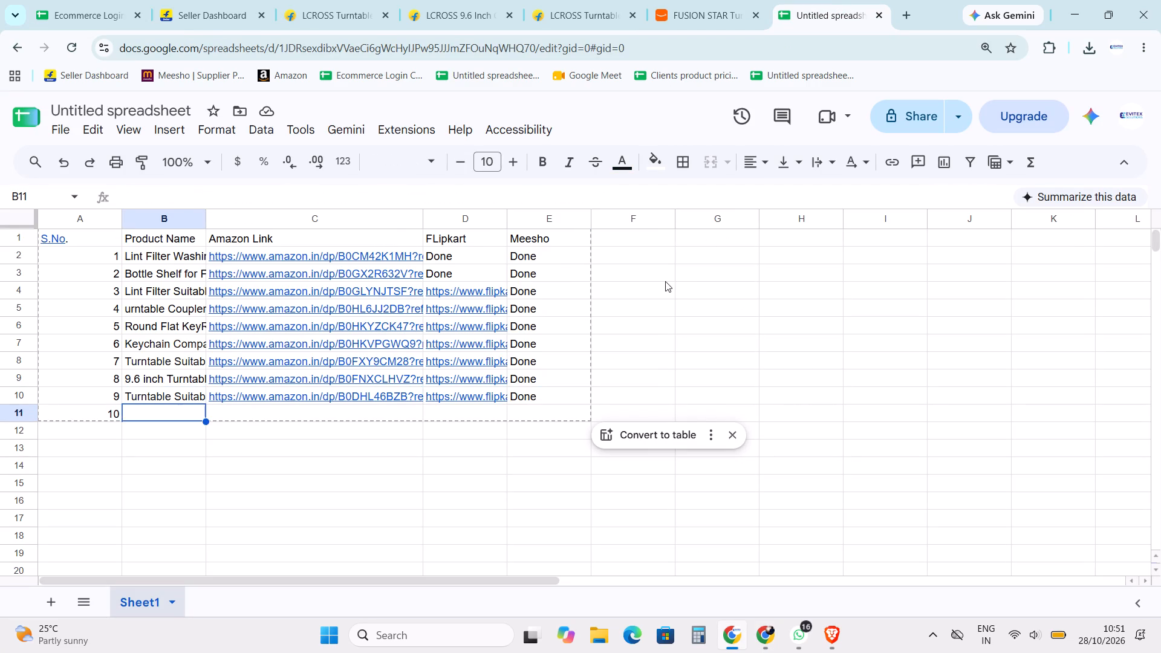
{"action": "left_click", "coordinate": [739, 0]}
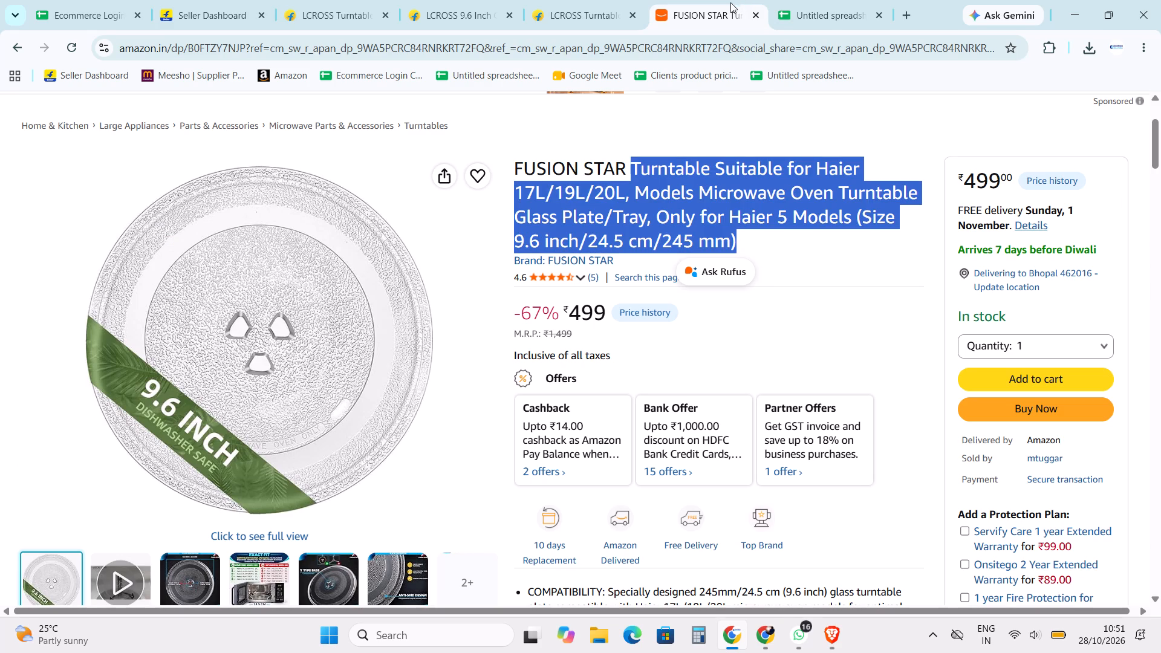
{"action": "left_click", "coordinate": [700, 42]}
{"action": "key", "text": "ctrl+c"}
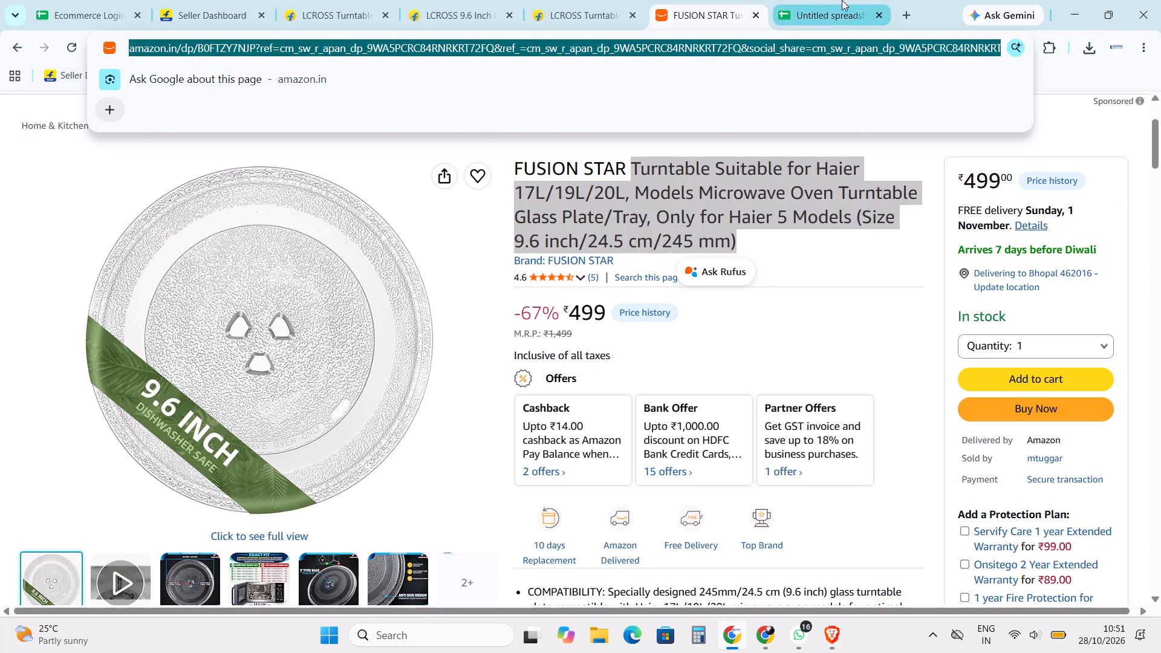
{"action": "left_click", "coordinate": [842, 0]}
{"action": "key", "text": "Right"}
{"action": "key", "text": "ctrl+v"}
Copy the Amazon turntable title, without the FUSION STAR brand and the bracketed size, into the Product Name cell for product 10.
{"action": "key", "text": "Left"}
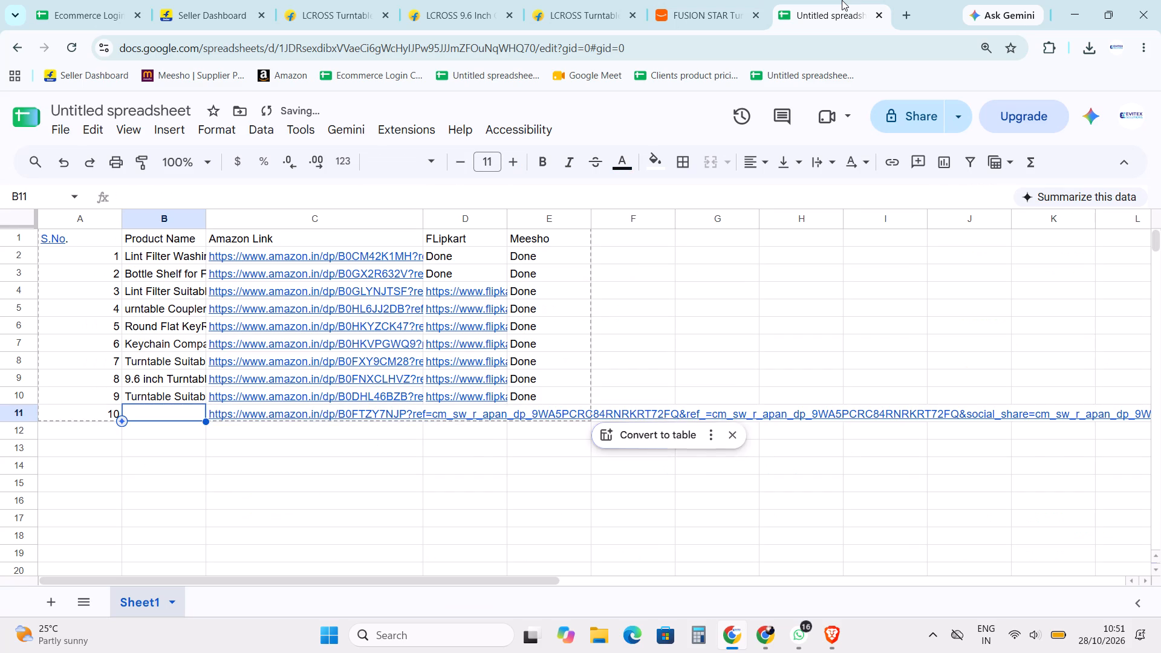
{"action": "left_click", "coordinate": [1086, 632]}
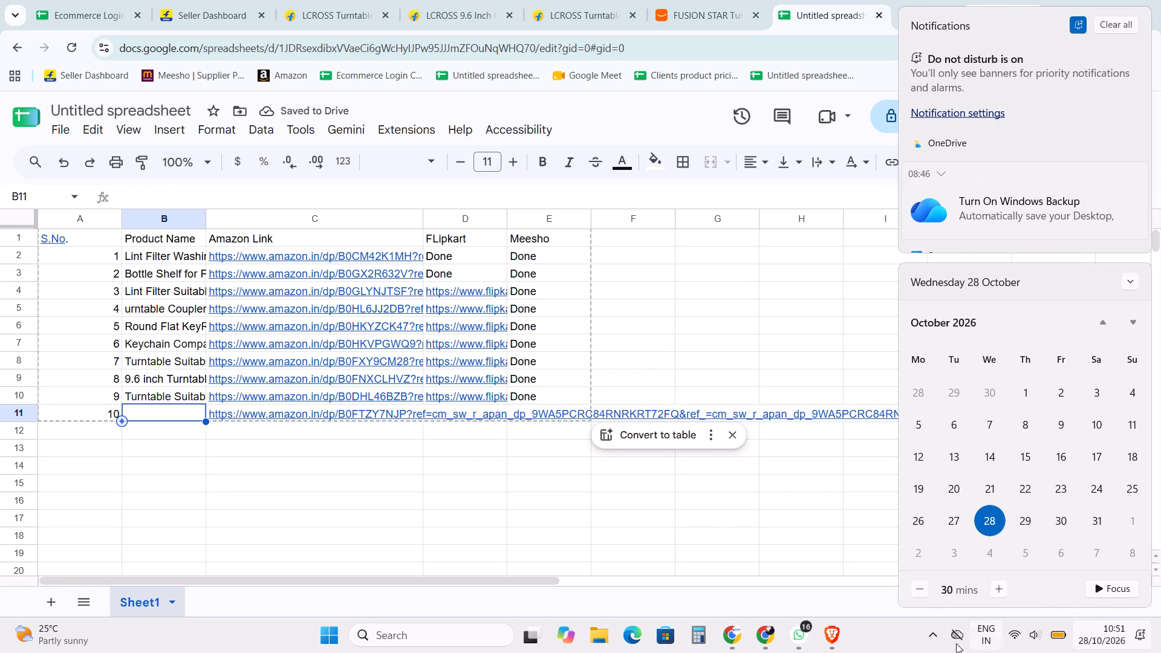
{"action": "left_click", "coordinate": [721, 0]}
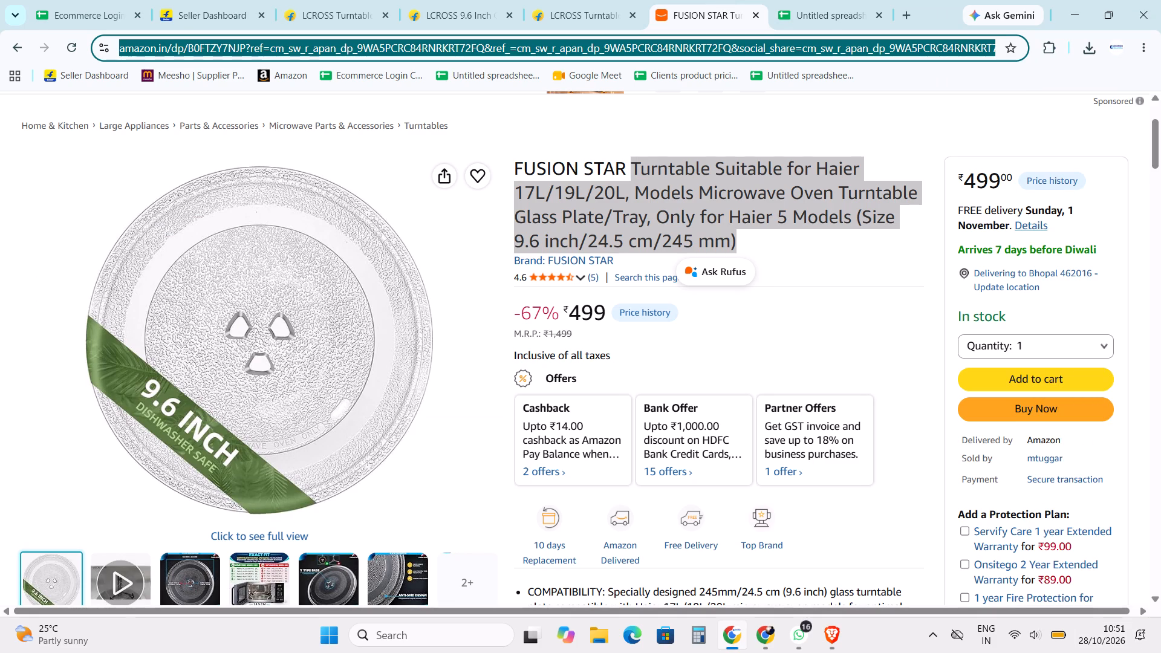
{"action": "left_click", "coordinate": [674, 180]}
{"action": "left_click_drag", "start_coordinate": [636, 163], "coordinate": [727, 207]}
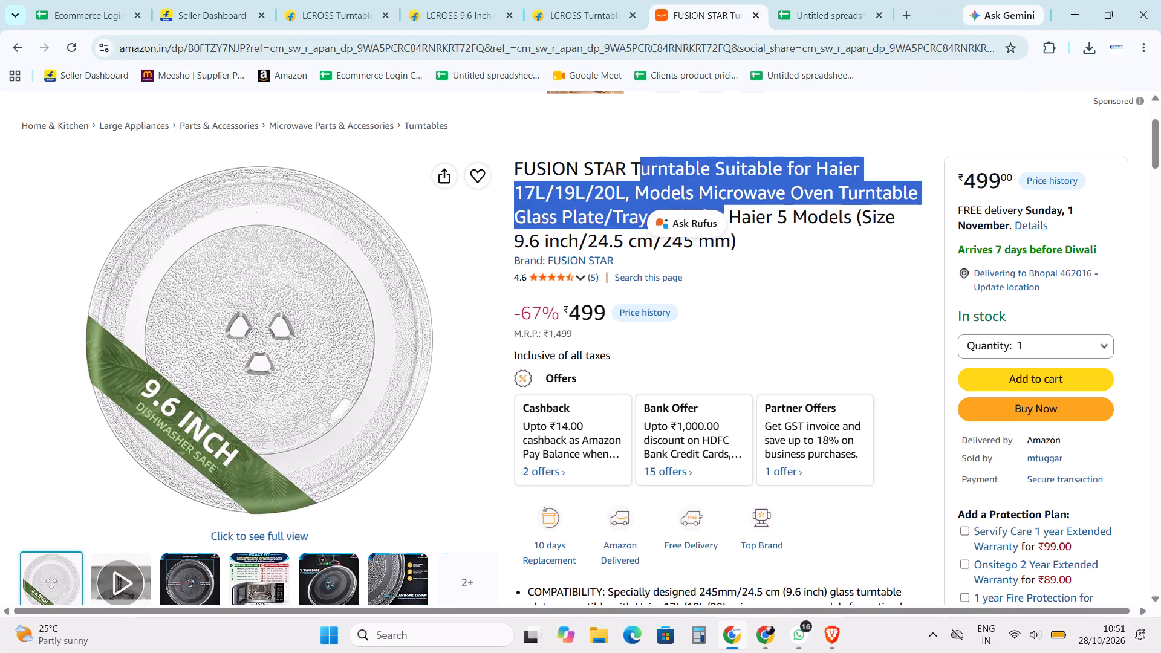
{"action": "left_click_drag", "start_coordinate": [727, 207], "coordinate": [857, 212]}
{"action": "key", "text": "ctrl+c"}
{"action": "key", "text": "ctrl+c"}
{"action": "left_click", "coordinate": [802, 0]}
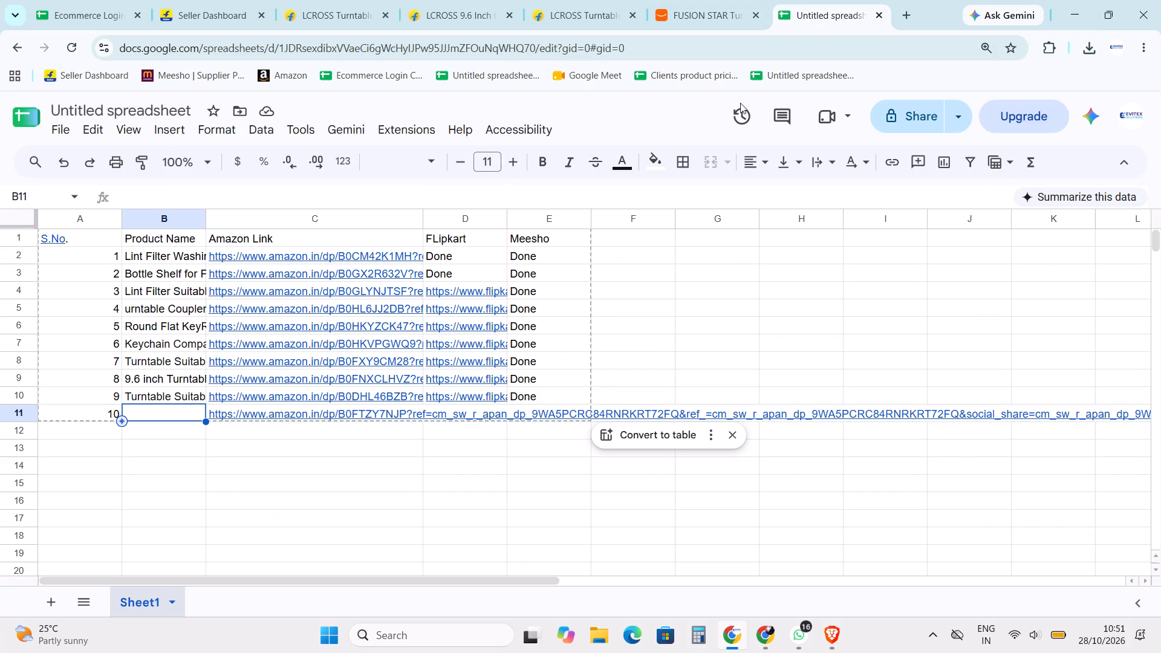
{"action": "key", "text": "Up"}
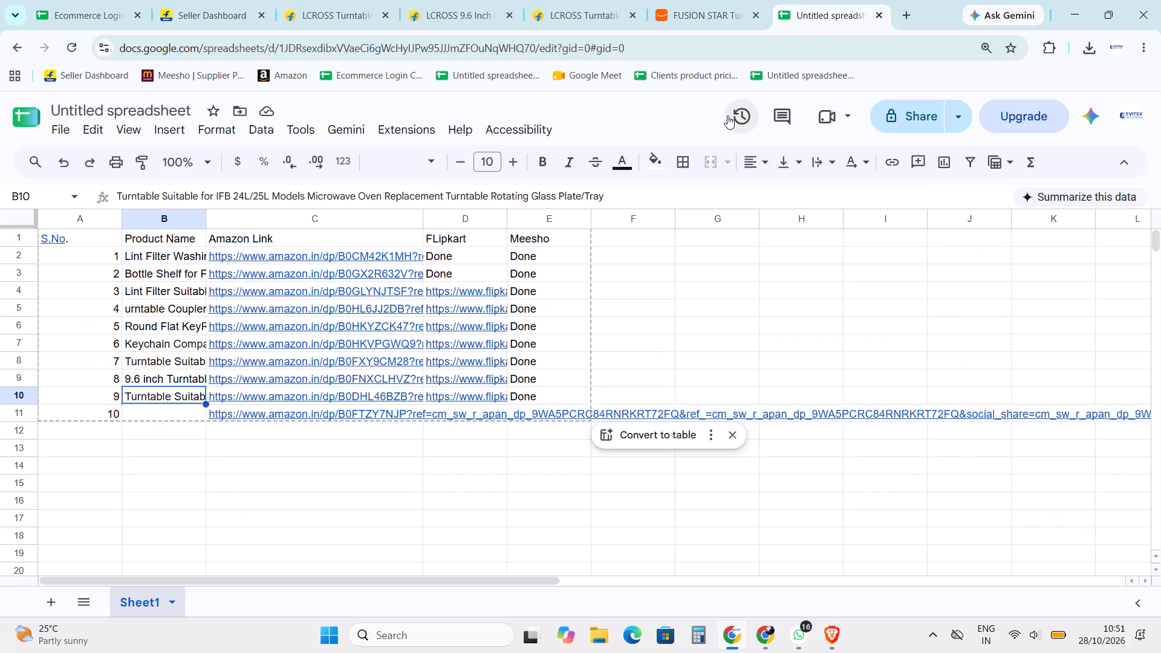
{"action": "key", "text": "Up"}
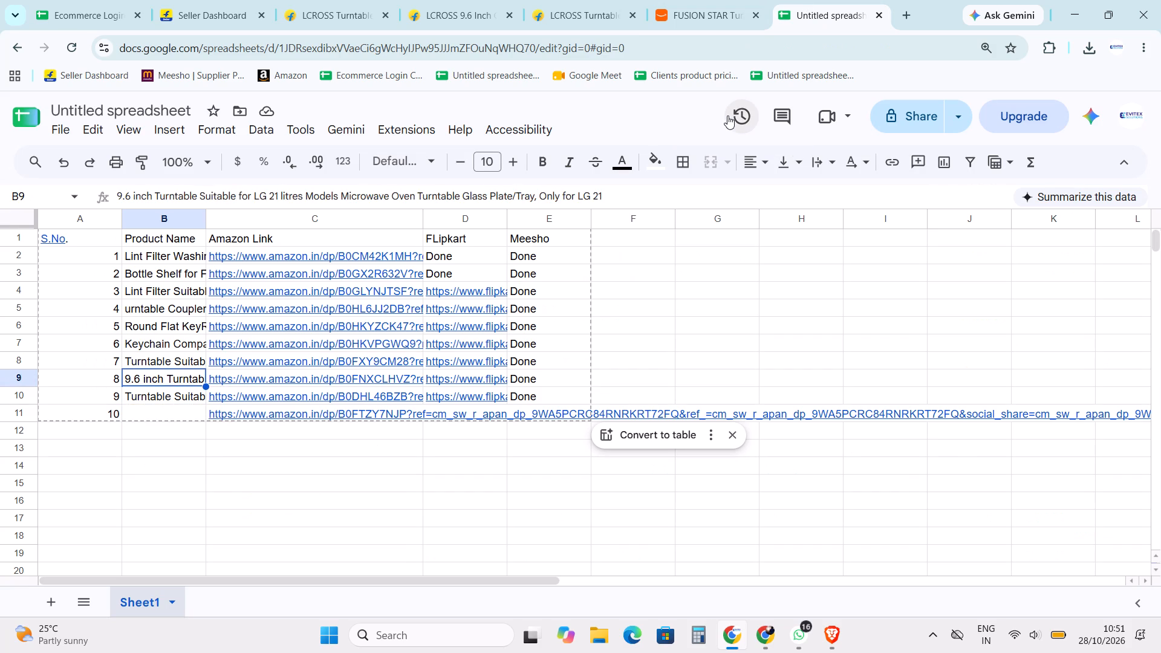
{"action": "key", "text": "Down"}
{"action": "key", "text": "Down"}
{"action": "key", "text": "ctrl+v"}
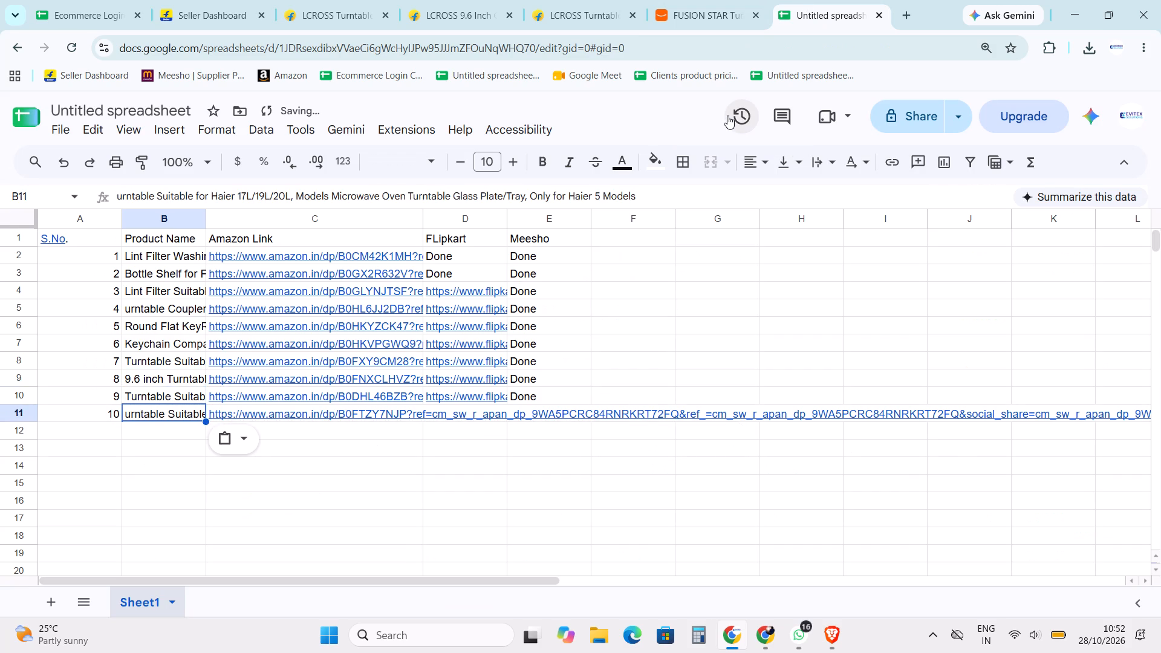
Add the missing letter t at the start of product 10's name in the tracker.
{"action": "key", "text": "F2"}
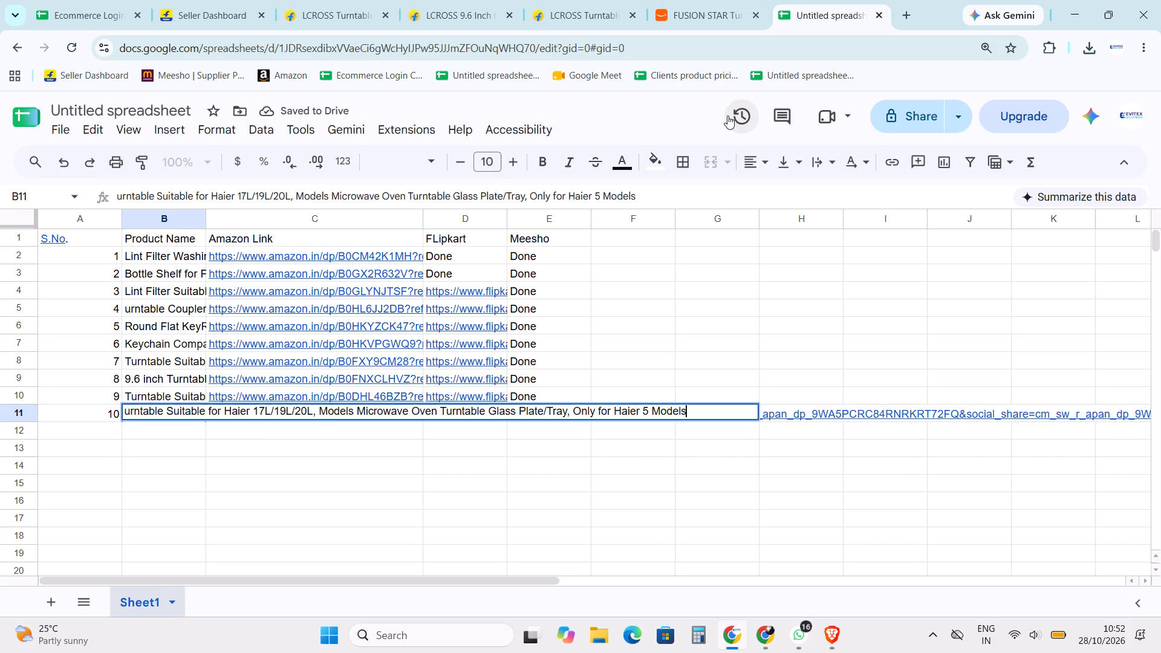
{"action": "key", "text": "ctrl+Left"}
{"action": "key", "text": "ctrl+Left"}
{"action": "key", "text": "ctrl+Left"}
{"action": "key", "text": "ctrl+Left"}
{"action": "key", "text": "ctrl+Left"}
{"action": "key", "text": "ctrl+Left"}
{"action": "key", "text": "ctrl+Left"}
{"action": "key", "text": "ctrl+Left"}
{"action": "key", "text": "ctrl+Left"}
{"action": "key", "text": "ctrl+Left"}
{"action": "key", "text": "ctrl+Left"}
{"action": "key", "text": "ctrl+Left"}
{"action": "key", "text": "ctrl+Left"}
{"action": "key", "text": "ctrl+Left"}
{"action": "key", "text": "ctrl+Left"}
{"action": "key", "text": "ctrl+Left"}
{"action": "key", "text": "ctrl+Left"}
{"action": "key", "text": "ctrl+Left"}
{"action": "key", "text": "ctrl+Left"}
{"action": "key", "text": "ctrl+Left"}
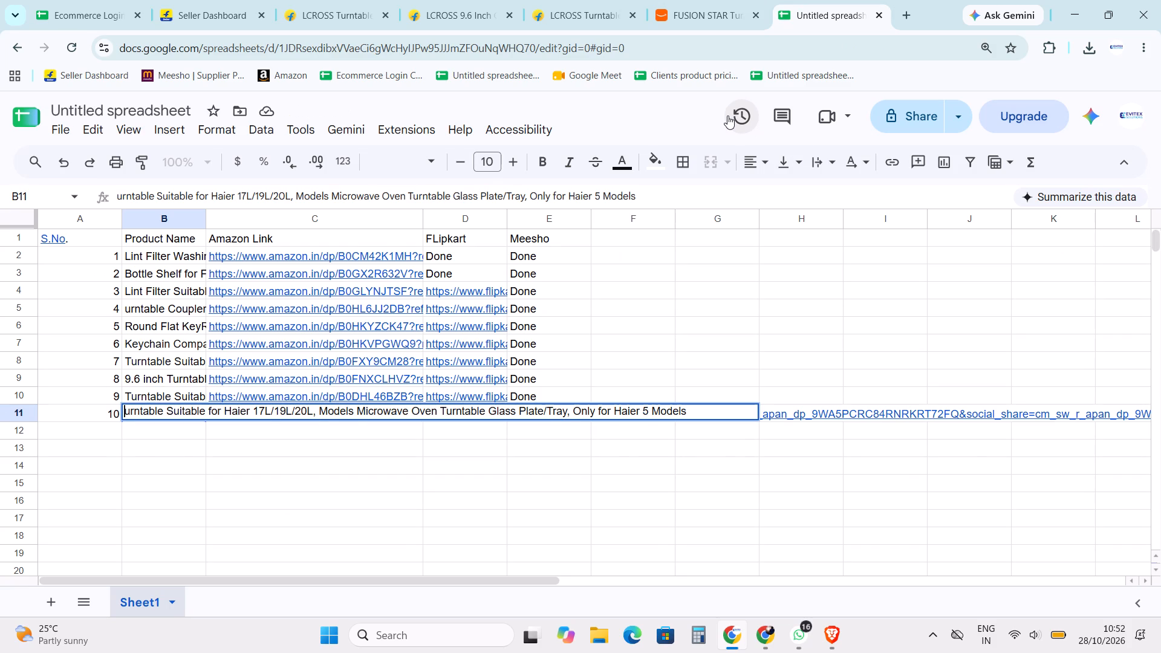
{"action": "key", "text": "shift+t"}
{"action": "key", "text": "Return"}
{"action": "key", "text": "Up"}
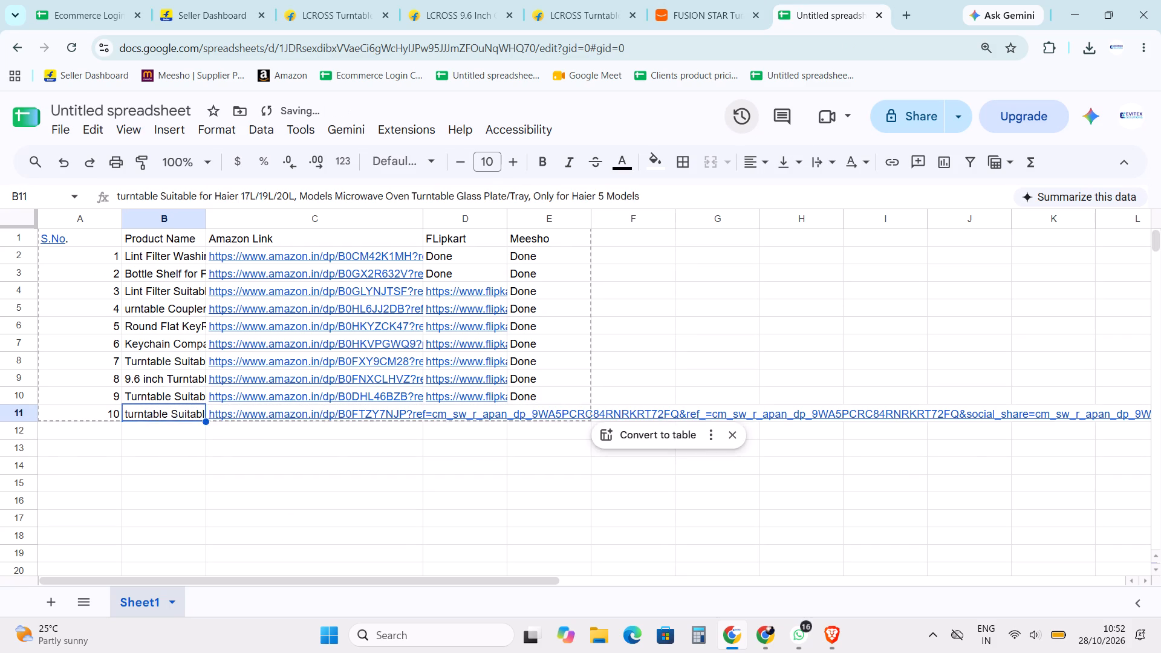
Capitalize the first letter of product 10's name in the tracker so it starts with "Turntable".
{"action": "key", "text": "F2"}
{"action": "key", "text": "ctrl+Left"}
{"action": "key", "text": "ctrl+Left"}
{"action": "key", "text": "ctrl+Left"}
{"action": "key", "text": "ctrl+Left"}
{"action": "key", "text": "ctrl+Left"}
{"action": "key", "text": "ctrl+Left"}
{"action": "key", "text": "ctrl+Left"}
{"action": "key", "text": "ctrl+Left"}
{"action": "key", "text": "ctrl+Left"}
{"action": "key", "text": "ctrl+Left"}
{"action": "key", "text": "ctrl+Left"}
{"action": "key", "text": "ctrl+Left"}
{"action": "key", "text": "ctrl+Left"}
{"action": "key", "text": "ctrl+Left"}
{"action": "key", "text": "ctrl+Left"}
{"action": "key", "text": "ctrl+Left"}
{"action": "key", "text": "ctrl+Left"}
{"action": "key", "text": "ctrl+Left"}
{"action": "key", "text": "ctrl+Left"}
{"action": "key", "text": "ctrl+Left"}
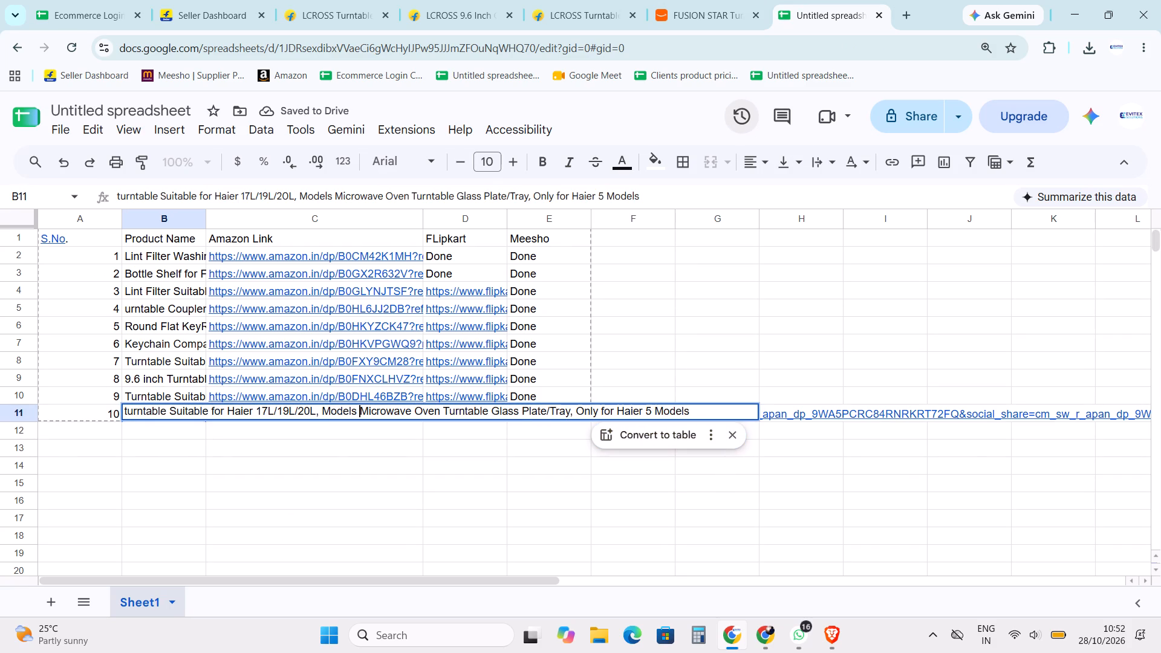
{"action": "key", "text": "Delete"}
{"action": "key", "text": "t"}
{"action": "key", "text": "Return"}
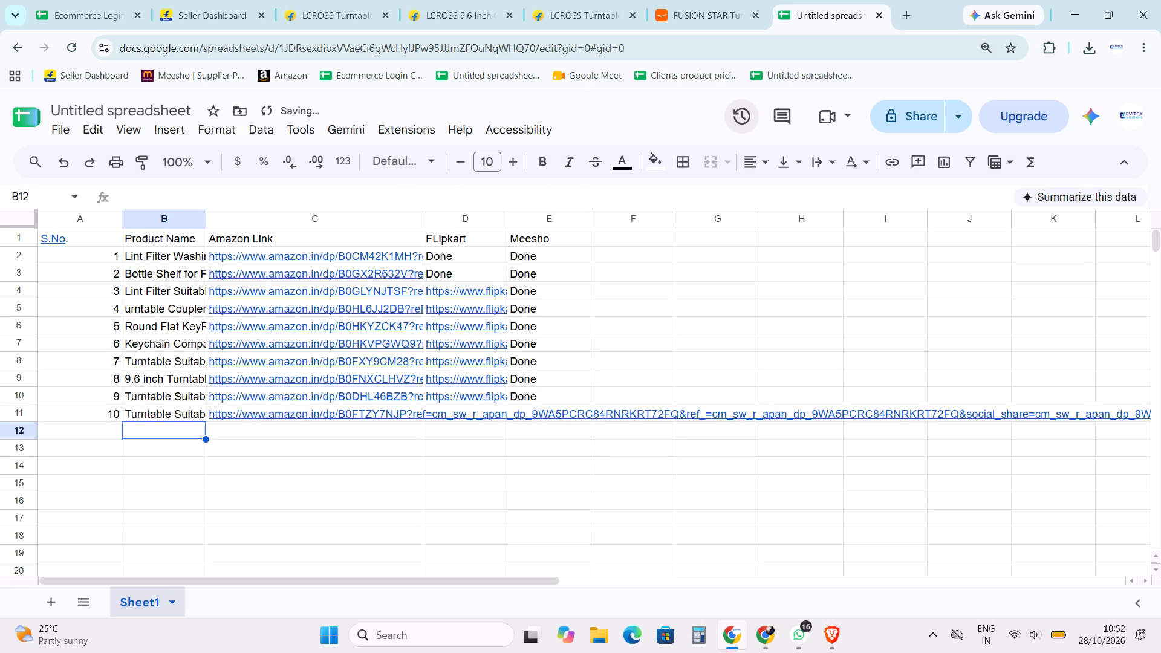
Add the missing capital T at the start of product 4's name so it begins with "Turntable Coupler".
{"action": "key", "text": "Up"}
{"action": "key", "text": "Up"}
{"action": "key", "text": "Up"}
{"action": "key", "text": "Up"}
{"action": "key", "text": "Up"}
{"action": "key", "text": "Up"}
{"action": "key", "text": "Up"}
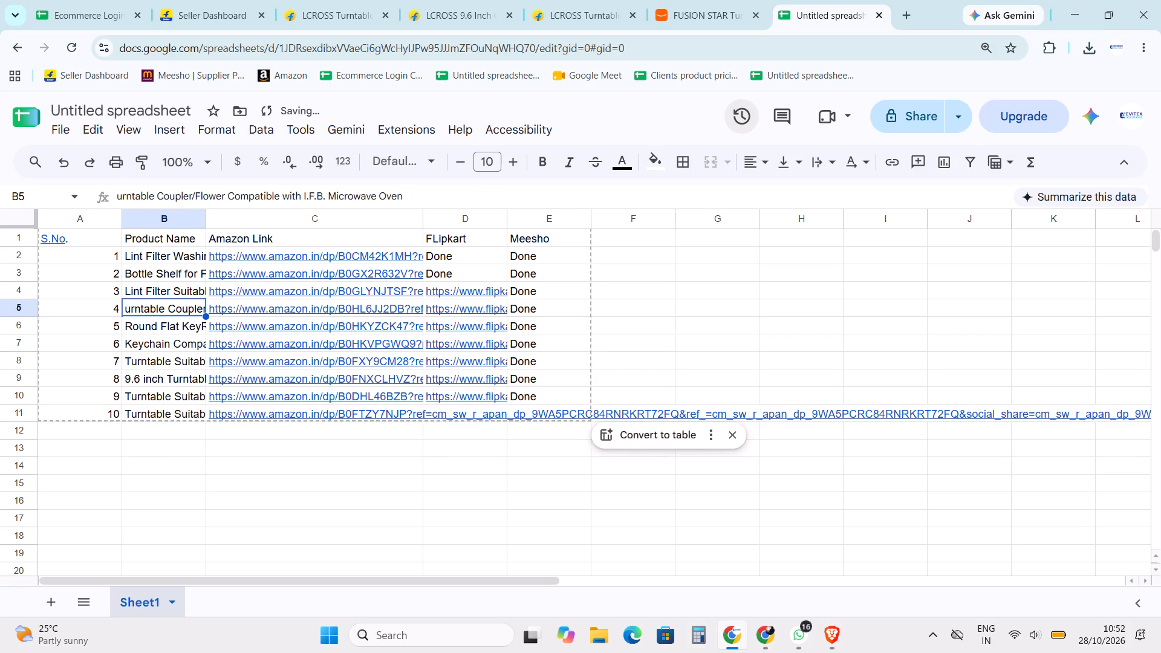
{"action": "key", "text": "F2"}
{"action": "key", "text": "ctrl+Left"}
{"action": "key", "text": "ctrl+Left"}
{"action": "key", "text": "ctrl+Left"}
{"action": "key", "text": "ctrl+Left"}
{"action": "key", "text": "ctrl+Left"}
{"action": "key", "text": "ctrl+Left"}
{"action": "key", "text": "ctrl+Left"}
{"action": "key", "text": "ctrl+Left"}
{"action": "key", "text": "ctrl+Left"}
{"action": "key", "text": "ctrl+Left"}
{"action": "key", "text": "ctrl+Left"}
{"action": "key", "text": "ctrl+Left"}
{"action": "key", "text": "ctrl+Left"}
{"action": "key", "text": "ctrl+Left"}
{"action": "key", "text": "ctrl+Left"}
{"action": "key", "text": "ctrl+Left"}
{"action": "key", "text": "ctrl+Left"}
{"action": "key", "text": "ctrl+Left"}
{"action": "key", "text": "ctrl+Left"}
{"action": "key", "text": "ctrl+Left"}
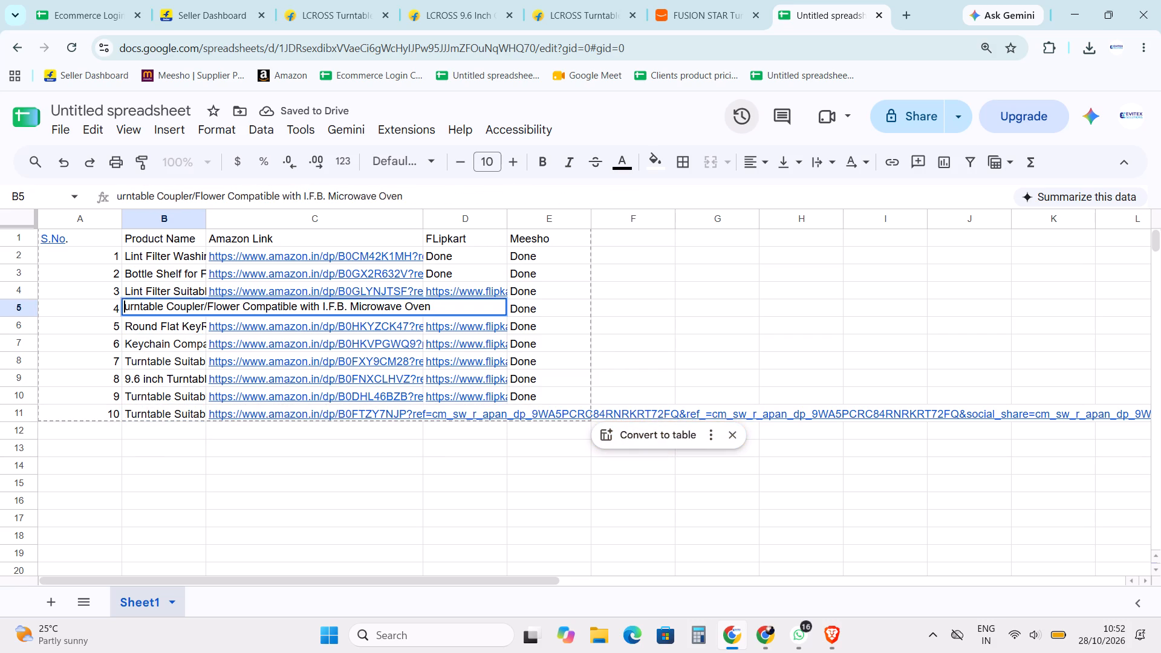
{"action": "key", "text": "t"}
{"action": "key", "text": "Return"}
Enter serial number 11 in the S.No. column below product 10.
{"action": "key", "text": "Down"}
{"action": "key", "text": "Down"}
{"action": "key", "text": "Down"}
{"action": "key", "text": "Down"}
{"action": "key", "text": "Down"}
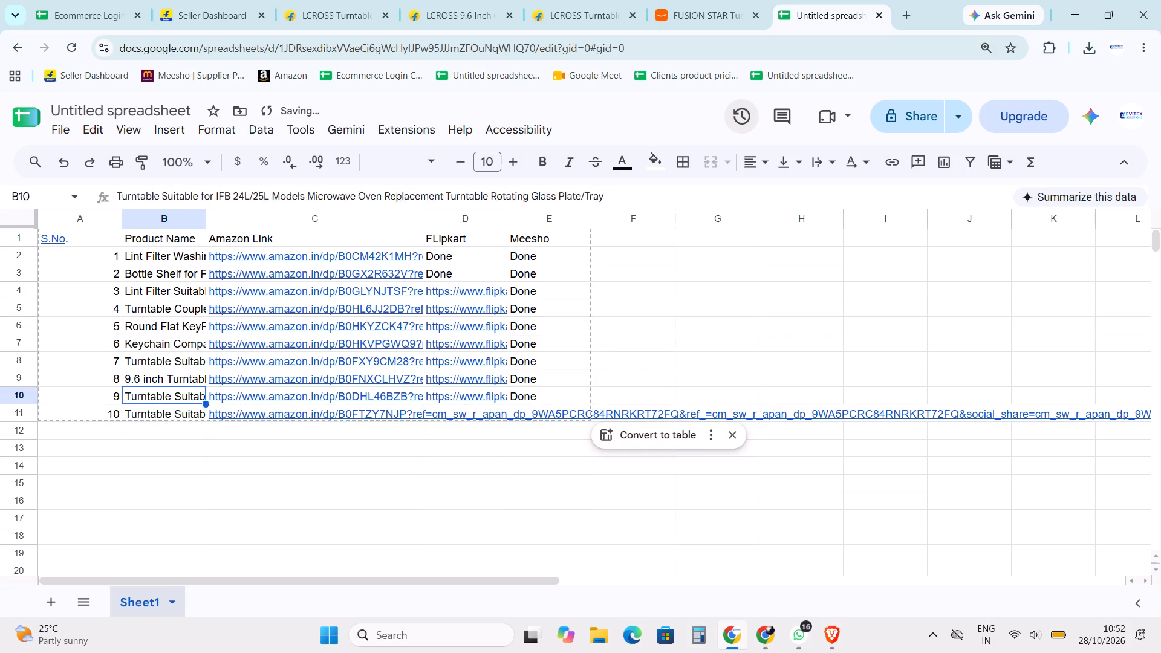
{"action": "key", "text": "Left"}
{"action": "key", "text": "Down"}
{"action": "type", "text": "11"}
{"action": "key", "text": "Return"}
Open the Haier 17L/19L/20L turntable's Flipkart product page from the seller listings and copy its address into product 10's Flipkart cell.
{"action": "key", "text": "Up"}
{"action": "key", "text": "Right"}
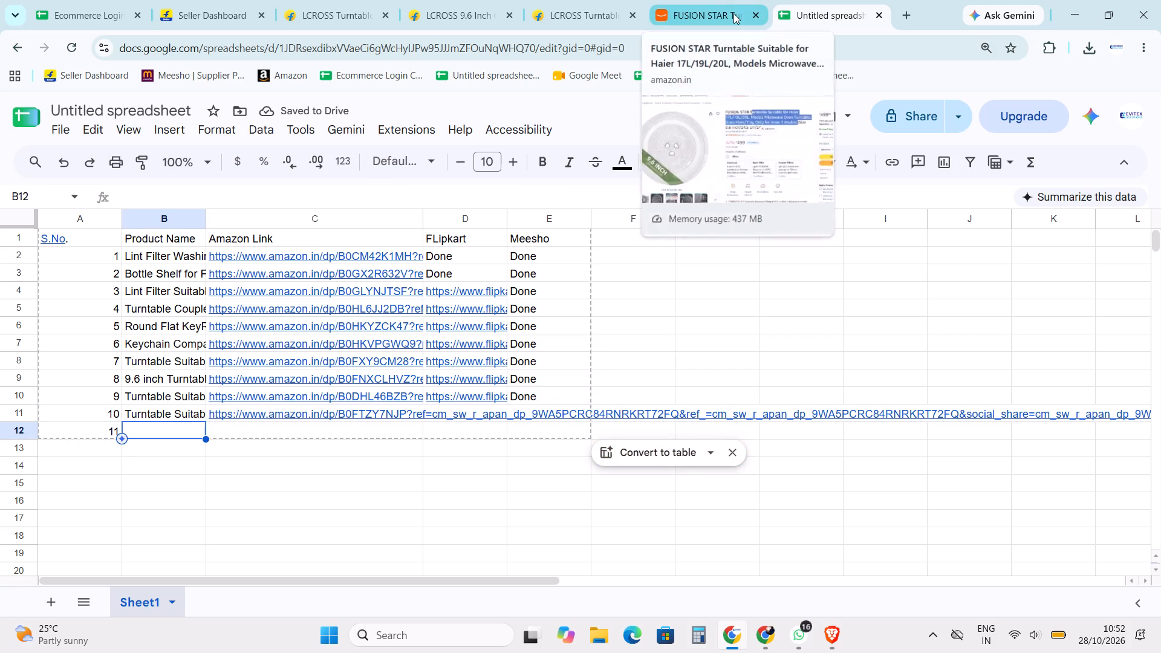
{"action": "key", "text": "Up"}
{"action": "key", "text": "Right"}
{"action": "key", "text": "Right"}
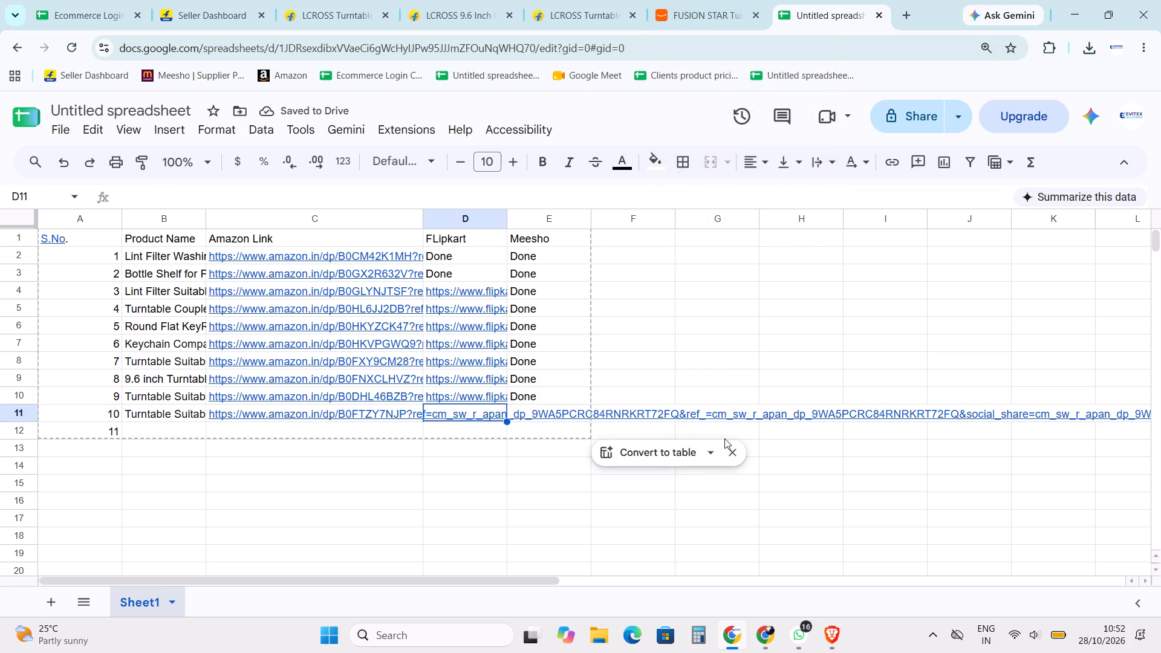
{"action": "left_click", "coordinate": [258, 0]}
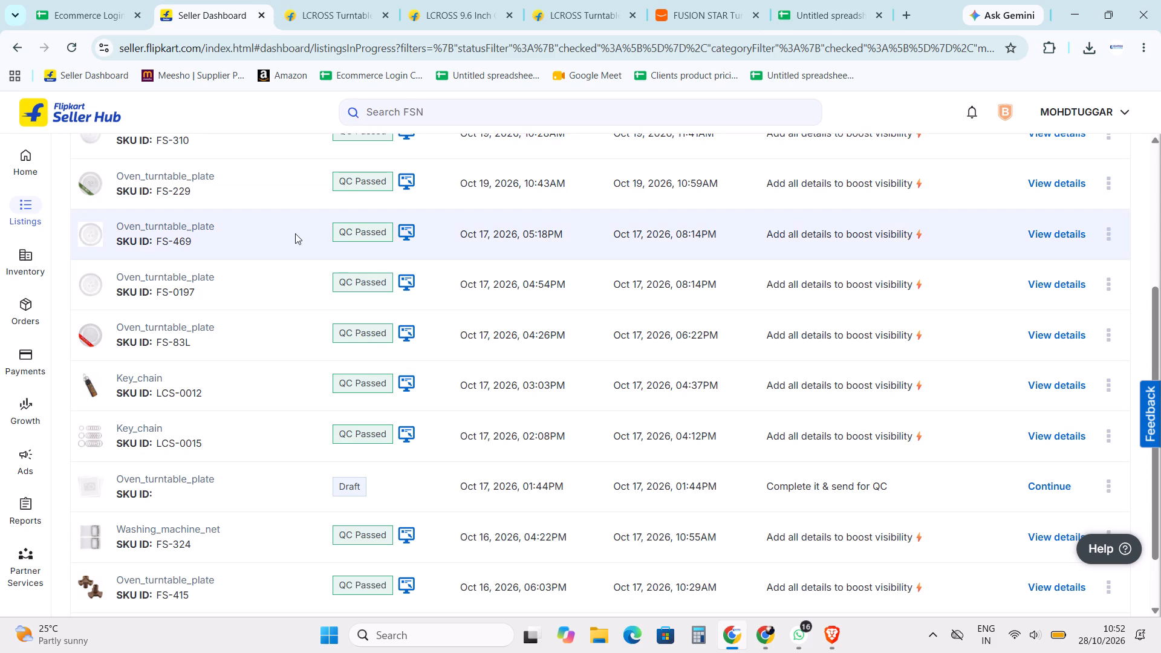
{"action": "scroll", "coordinate": [314, 302], "scroll_direction": "up", "scroll_amount": 1}
{"action": "left_click", "coordinate": [403, 261]}
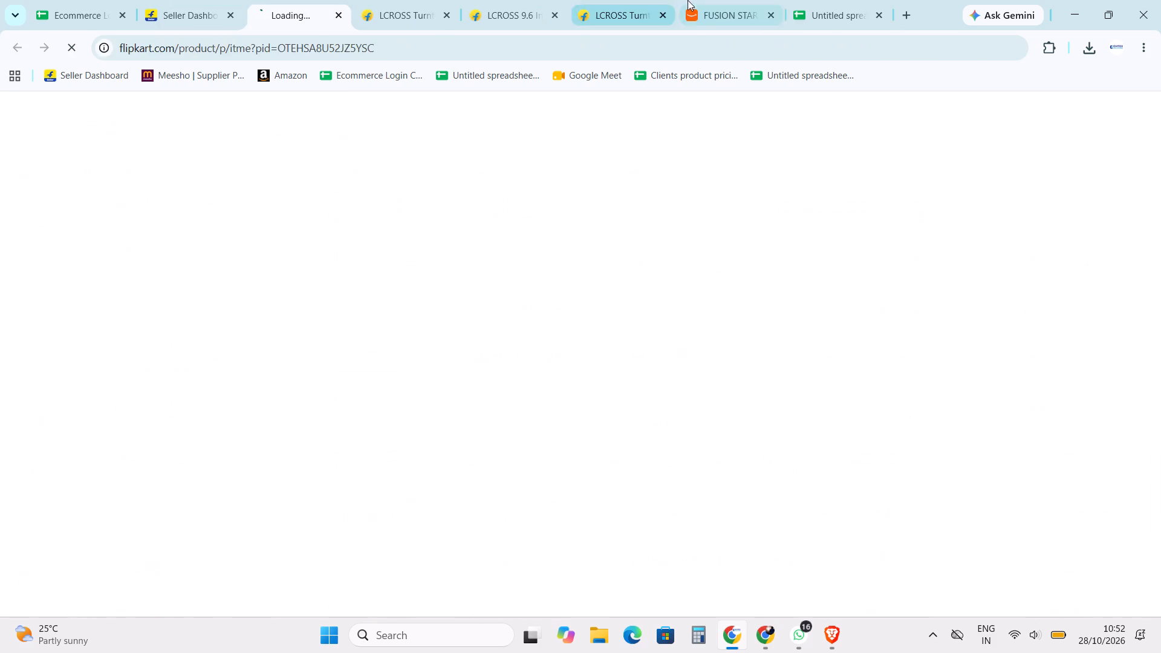
{"action": "left_click", "coordinate": [691, 0]}
{"action": "left_click", "coordinate": [316, 0]}
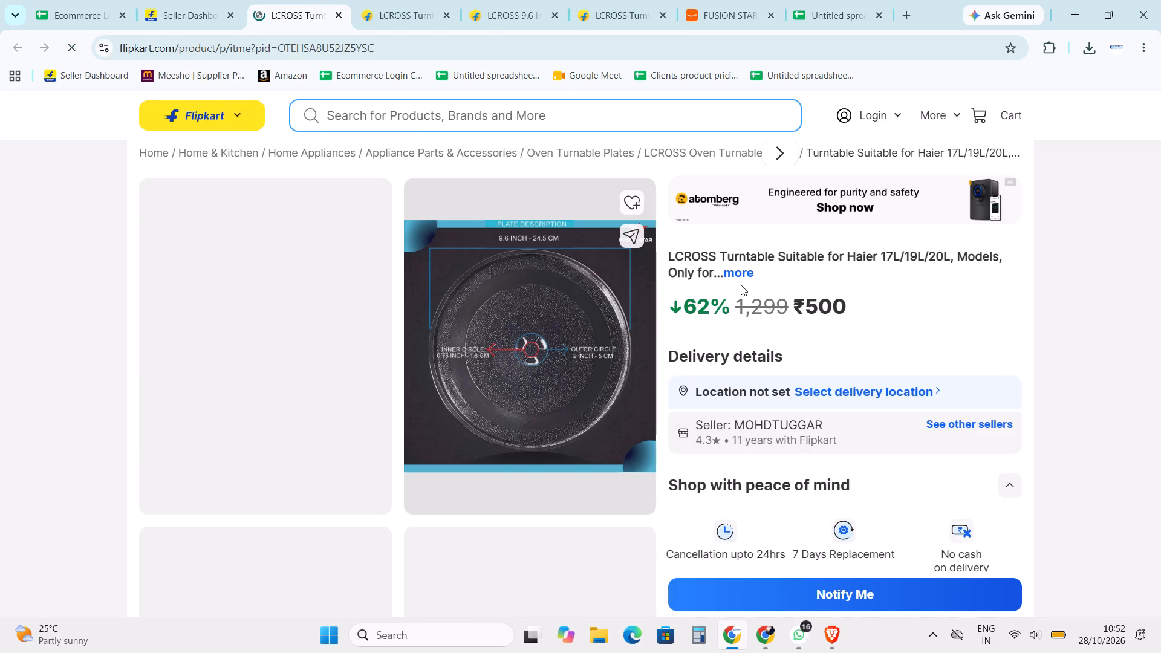
{"action": "left_click", "coordinate": [739, 273]}
{"action": "left_click", "coordinate": [452, 47]}
{"action": "key", "text": "ctrl+c"}
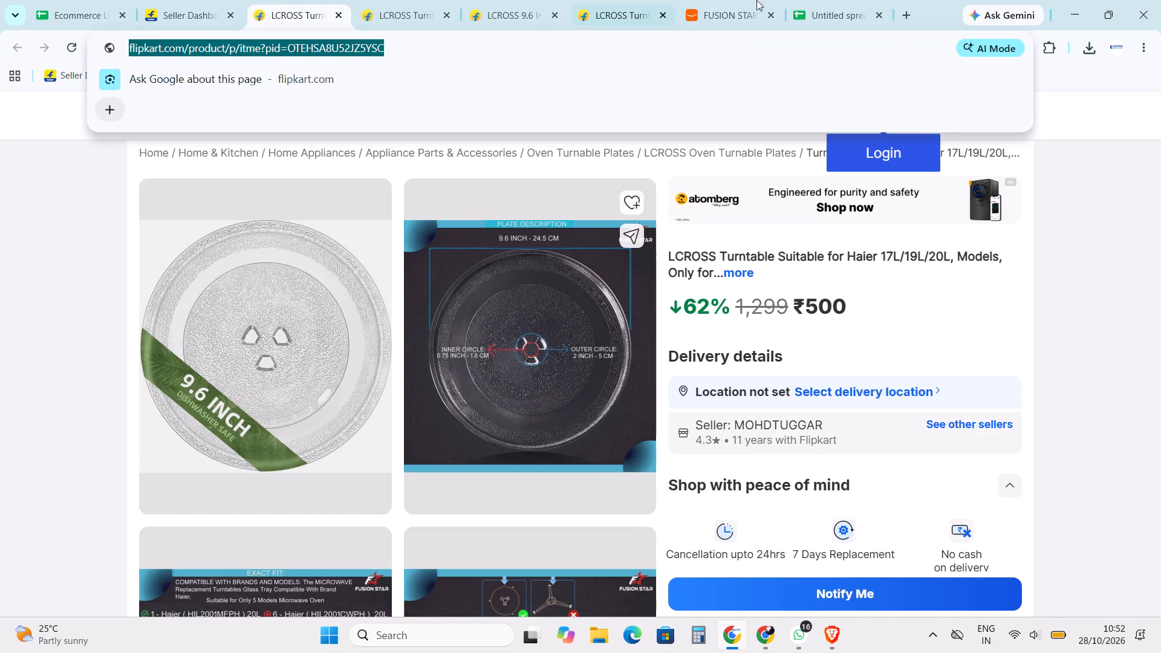
{"action": "left_click_drag", "start_coordinate": [850, 0], "coordinate": [842, 0]}
{"action": "key", "text": "ctrl+v"}
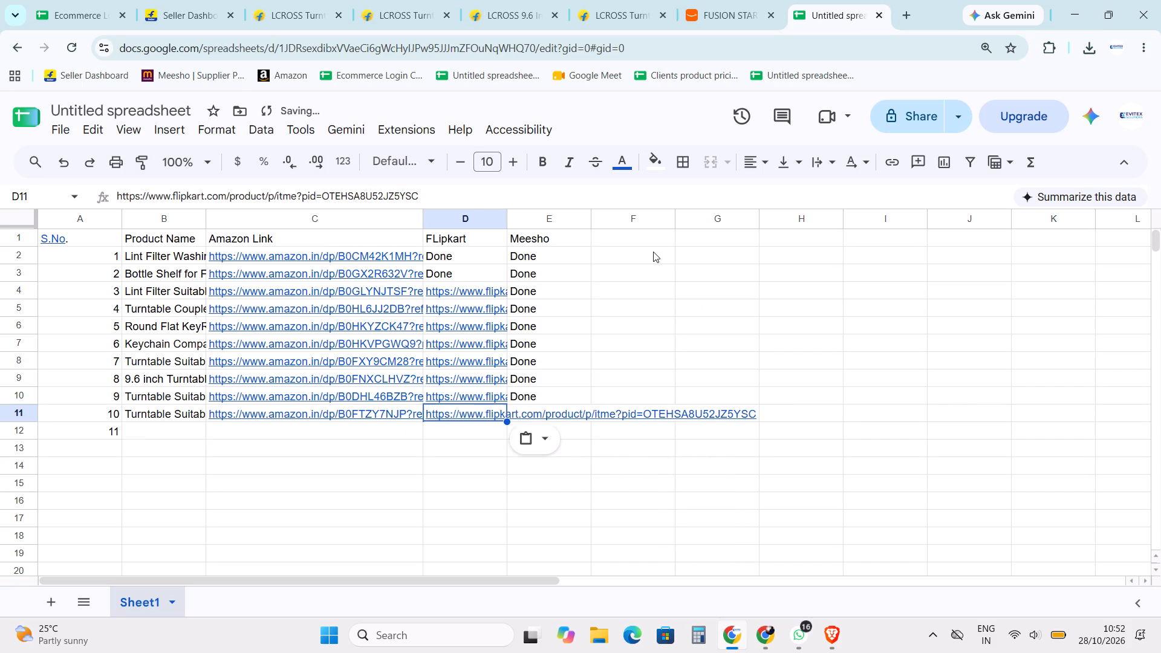
Fill product 10's Meesho cell with the Done entry from the row above.
{"action": "key", "text": "Right"}
{"action": "key", "text": "ctrl+d"}
Switch to the Meesho supplier panel window and open the oven catalog draft created 22 Oct '26 at 04:50 PM for editing.
{"action": "left_click", "coordinate": [766, 652]}
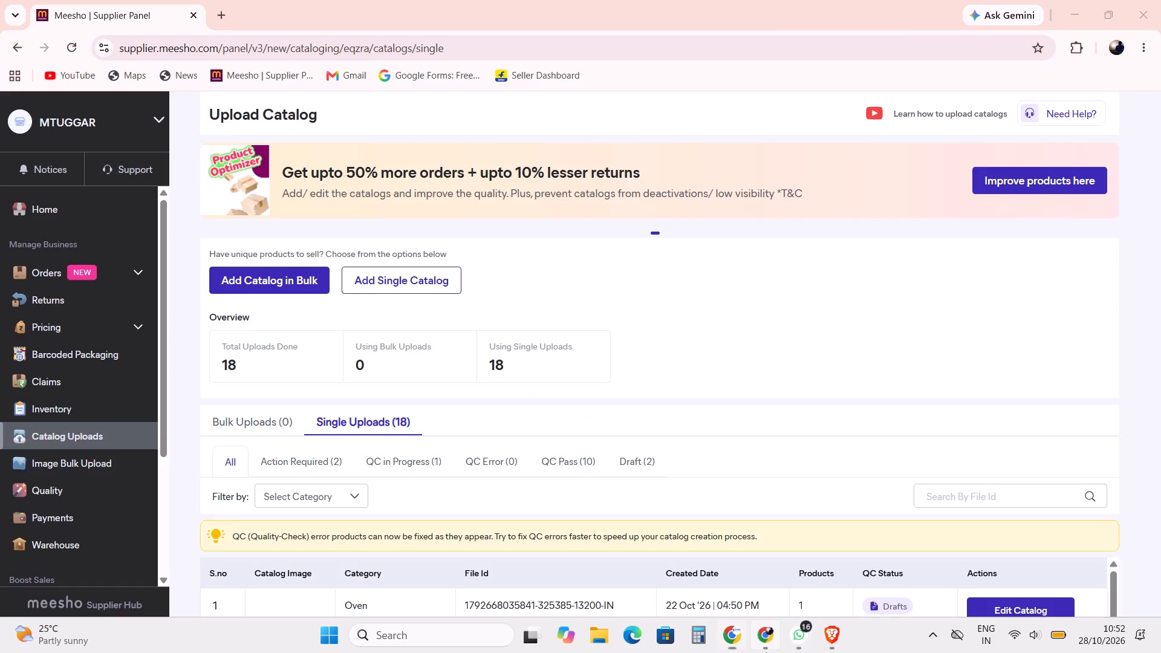
{"action": "left_click", "coordinate": [898, 143]}
{"action": "scroll", "coordinate": [897, 233], "scroll_direction": "down", "scroll_amount": 6}
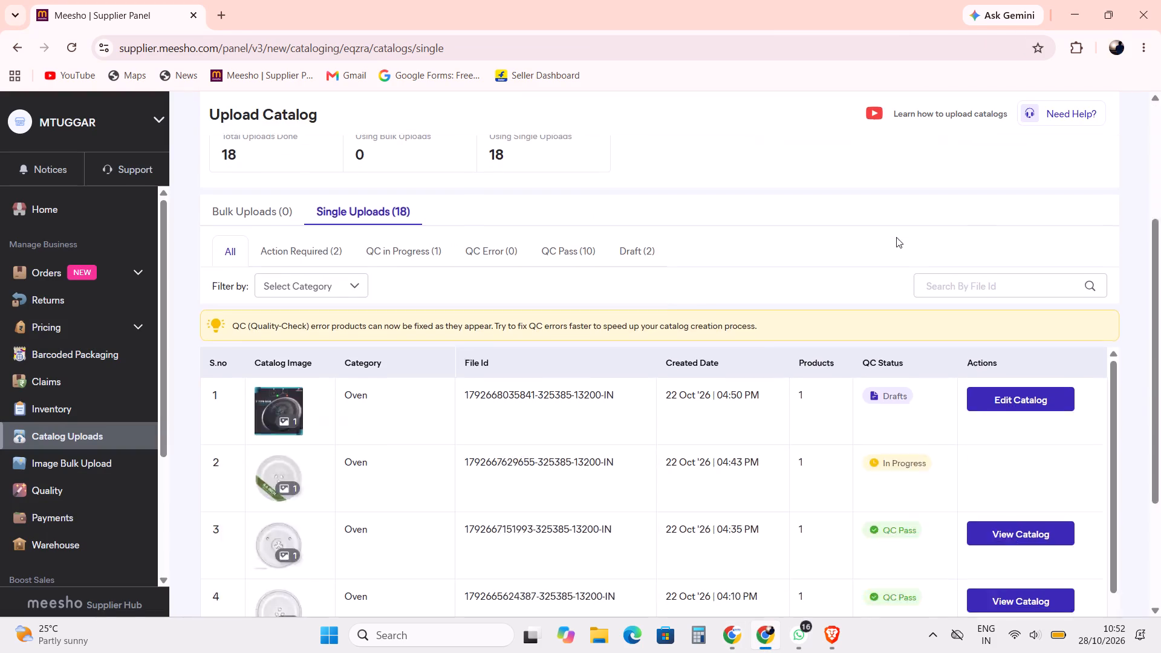
{"action": "scroll", "coordinate": [483, 369], "scroll_direction": "up", "scroll_amount": 1}
{"action": "left_click", "coordinate": [1018, 290]}
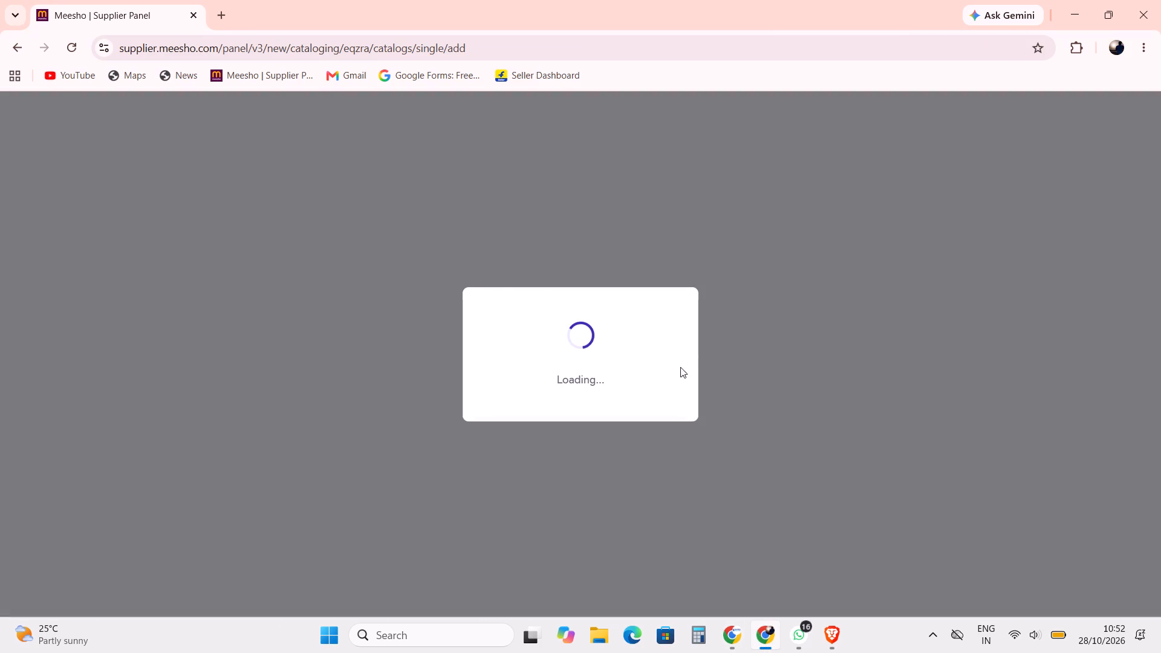
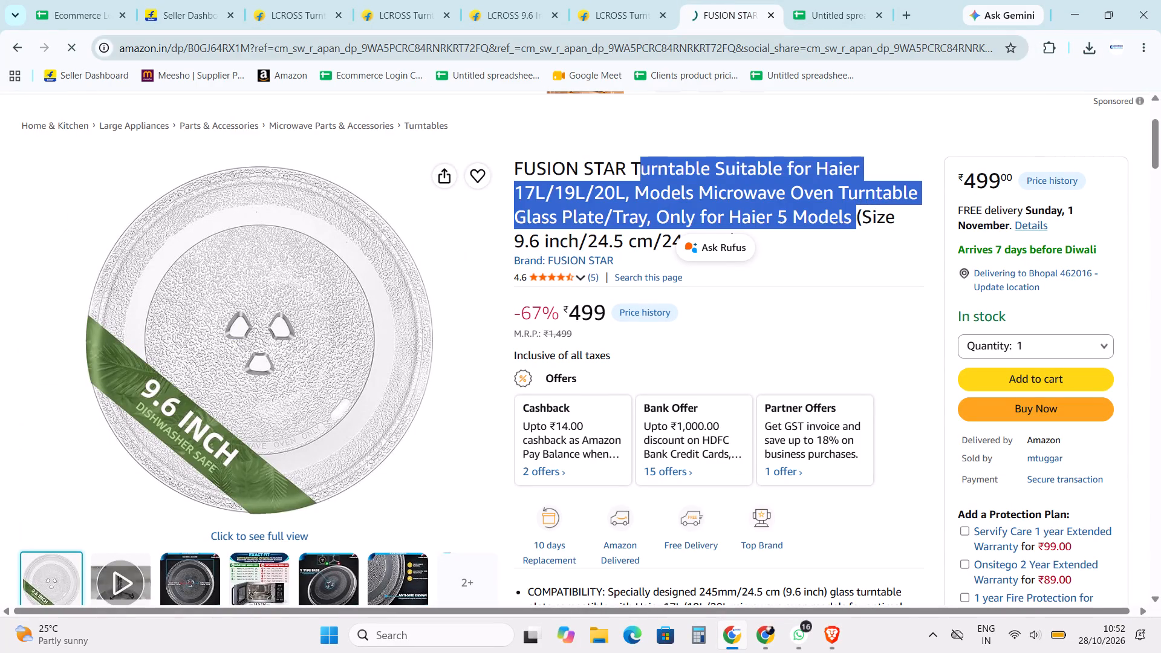
Close the four open LCROSS turntable product pages from Flipkart.
{"action": "left_click", "coordinate": [333, 0]}
{"action": "left_click", "coordinate": [343, 18]}
{"action": "left_click", "coordinate": [343, 18]}
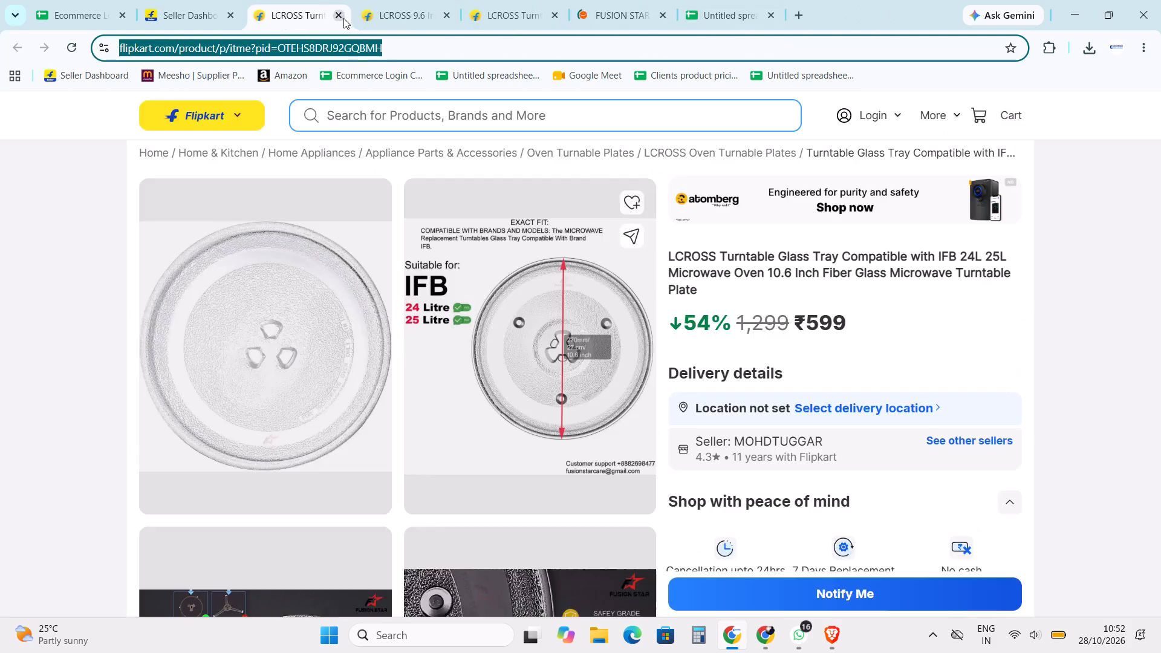
{"action": "left_click", "coordinate": [343, 18]}
{"action": "left_click", "coordinate": [343, 18]}
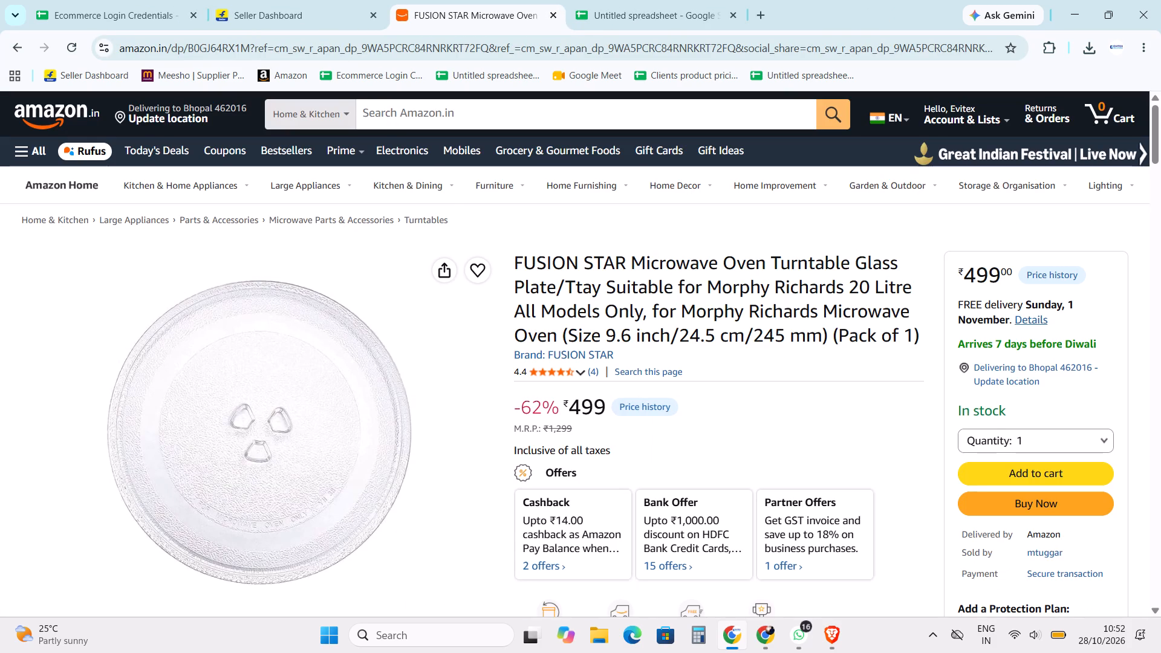
Copy the Morphy Richards turntable's Amazon page address into product 11's Amazon Link cell.
{"action": "left_click", "coordinate": [475, 48]}
{"action": "key", "text": "ctrl+c"}
{"action": "left_click", "coordinate": [628, 0]}
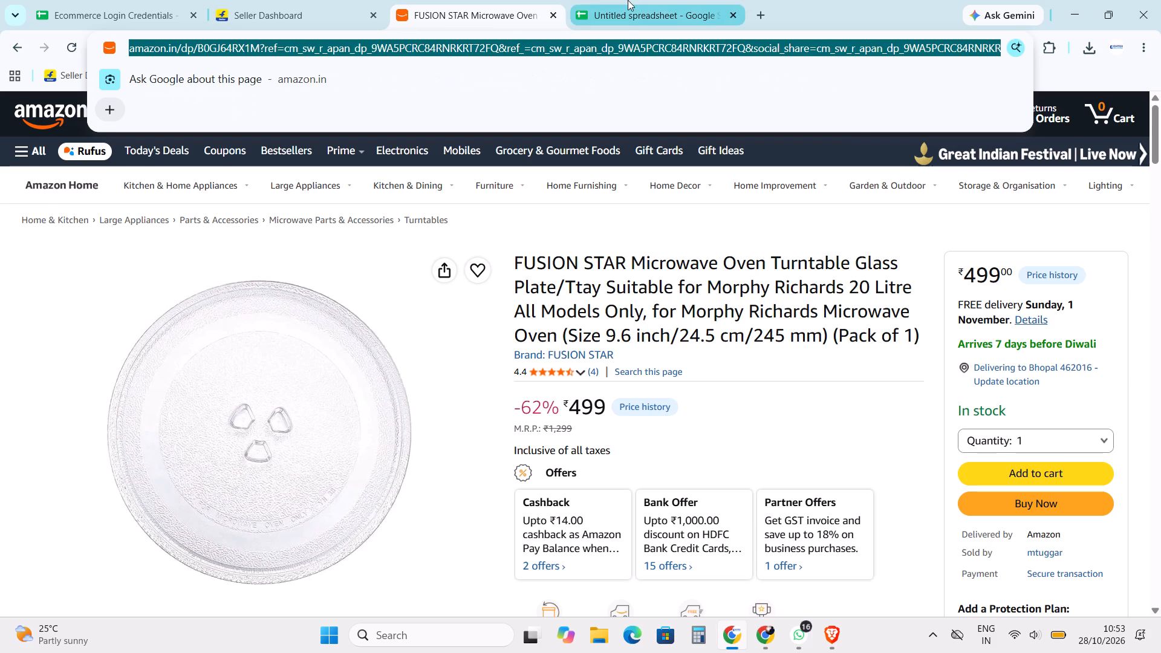
{"action": "key", "text": "Left"}
{"action": "key", "text": "Left"}
{"action": "key", "text": "Left"}
{"action": "key", "text": "Right"}
{"action": "key", "text": "Down"}
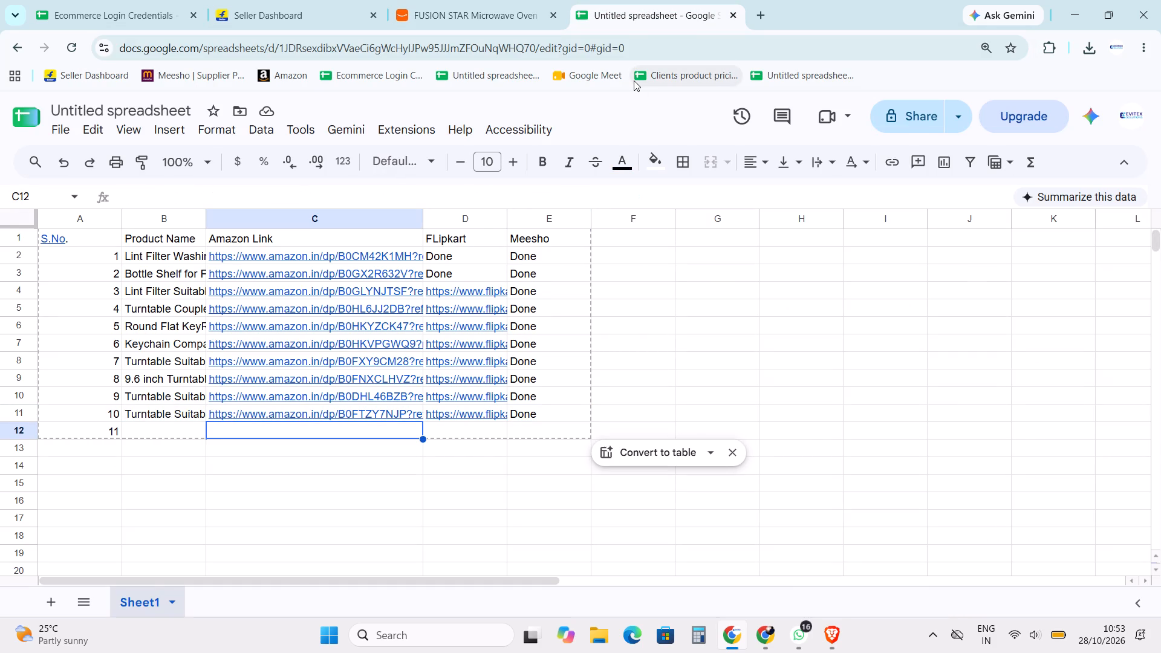
{"action": "key", "text": "ctrl+v"}
Copy "Microwave Oven Turntable Glass Plate/Ttay Suitable for Morphy Richards 20 Litre All Models Only, for Morphy Richards Microwave" into product 11's Product Name cell.
{"action": "key", "text": "Left"}
{"action": "key", "text": "Right"}
{"action": "key", "text": "Left"}
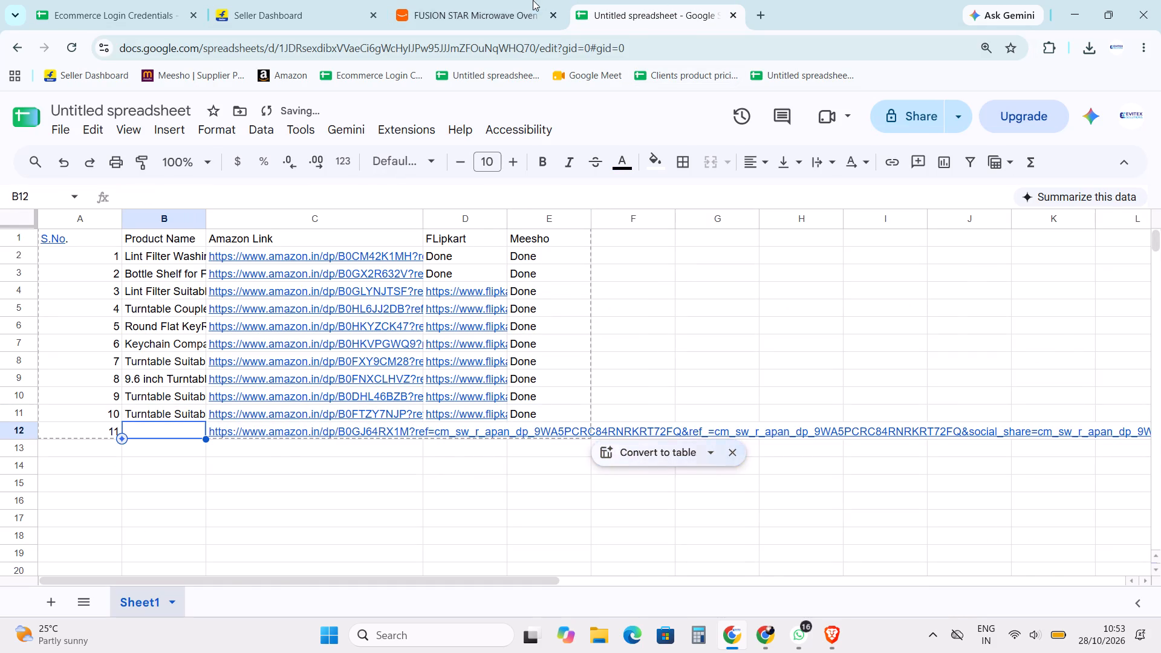
{"action": "left_click", "coordinate": [533, 0]}
{"action": "left_click_drag", "start_coordinate": [631, 263], "coordinate": [817, 308]}
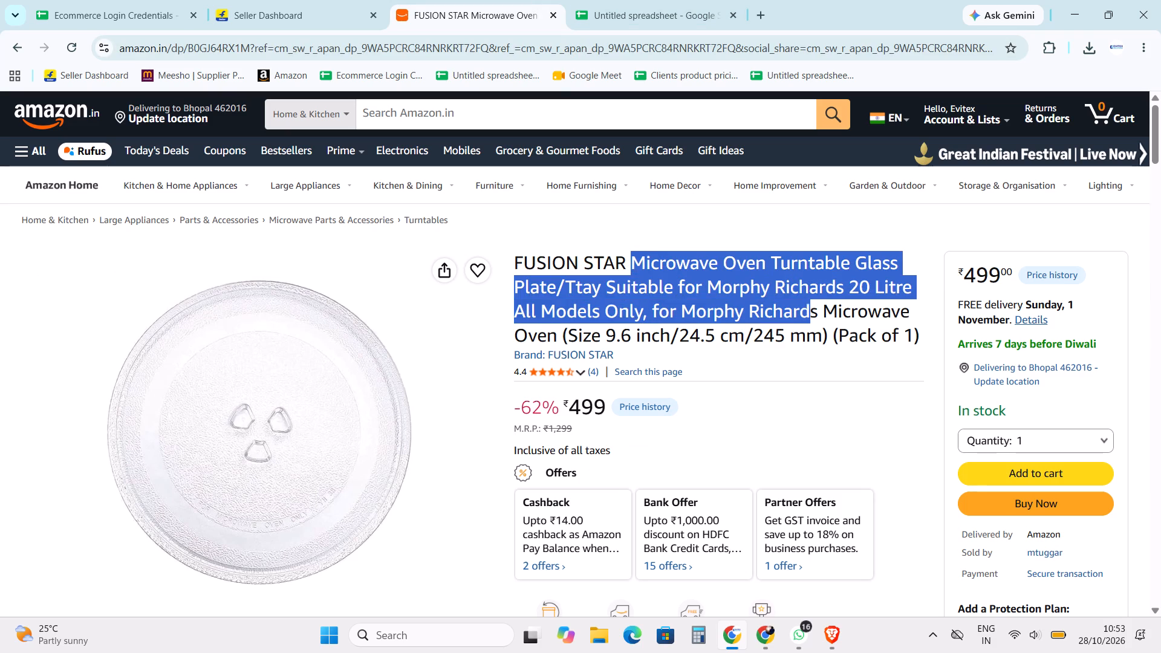
{"action": "left_click_drag", "start_coordinate": [817, 308], "coordinate": [910, 308]}
{"action": "key", "text": "ctrl+c"}
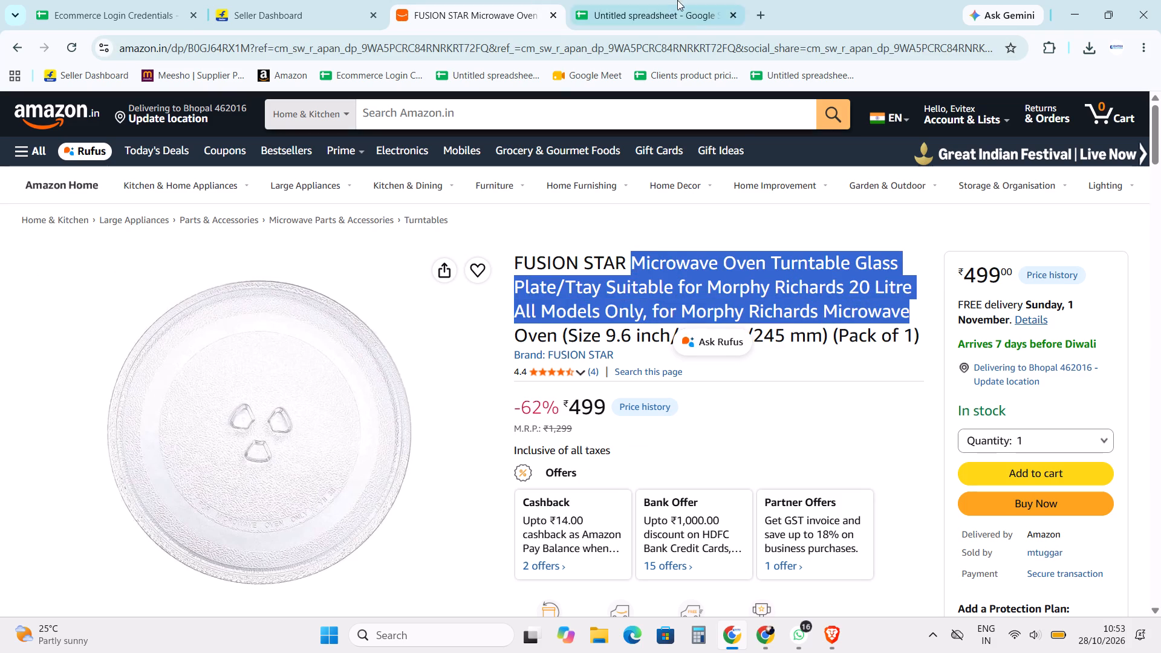
{"action": "left_click", "coordinate": [674, 0]}
{"action": "double_click", "coordinate": [178, 430]}
{"action": "key", "text": "ctrl+v"}
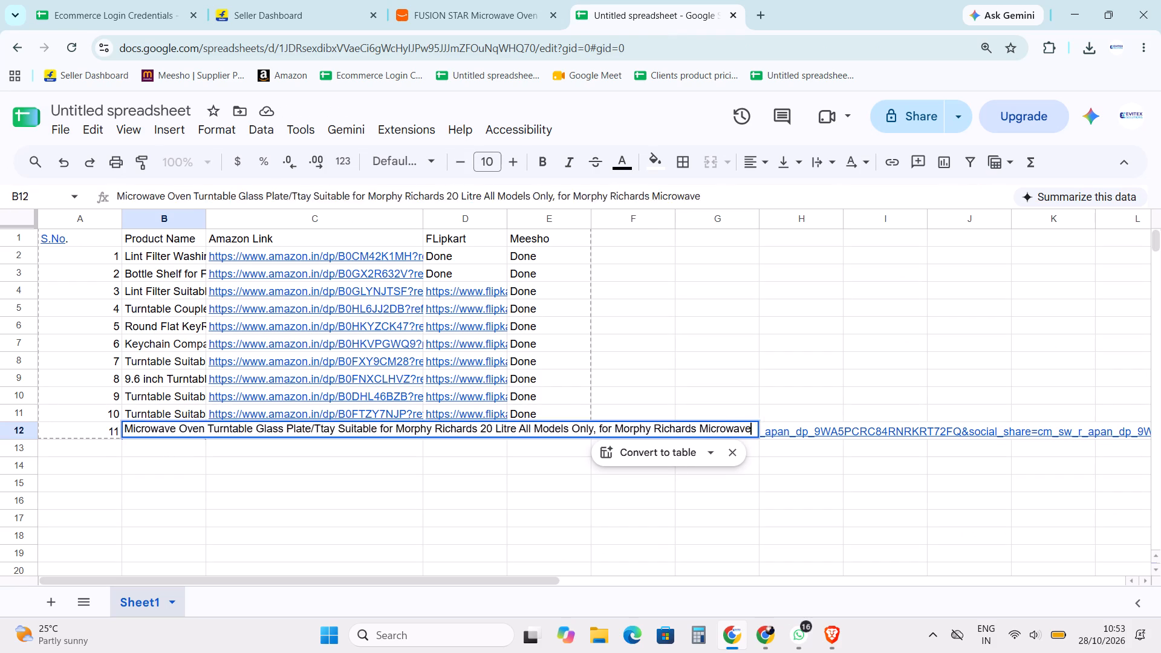
{"action": "key", "text": "Tab"}
Select product 11's Flipkart cell and look for the matching turntable in the Flipkart Seller Hub listings.
{"action": "key", "text": "Tab"}
{"action": "left_click", "coordinate": [274, 0]}
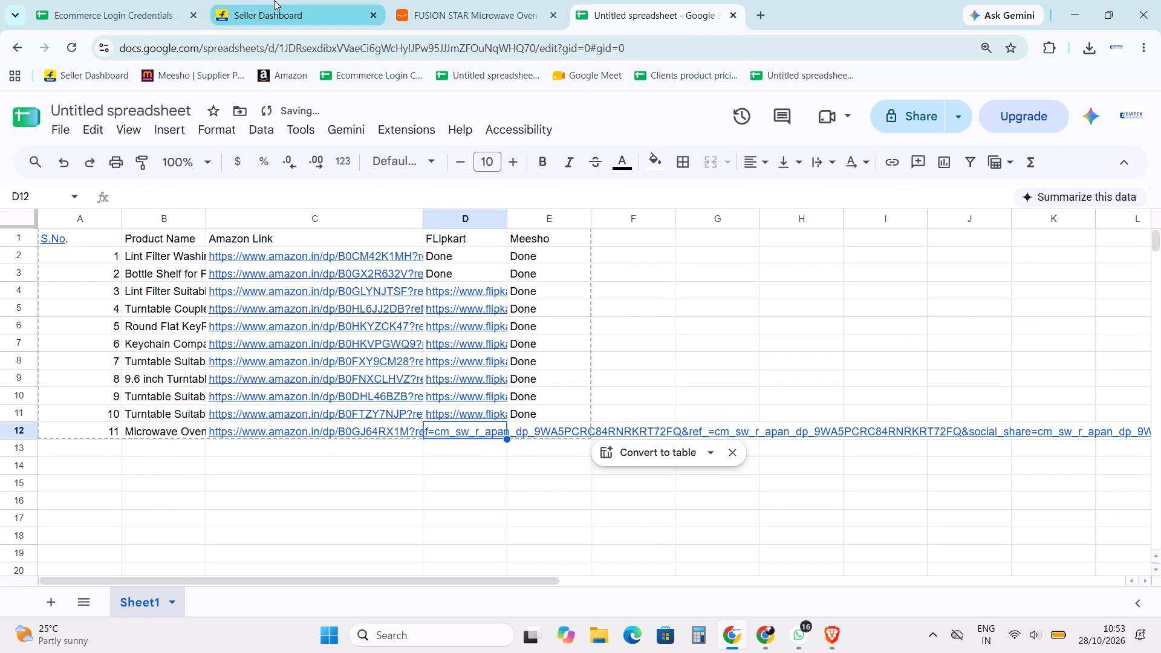
{"action": "scroll", "coordinate": [331, 310], "scroll_direction": "up", "scroll_amount": 2}
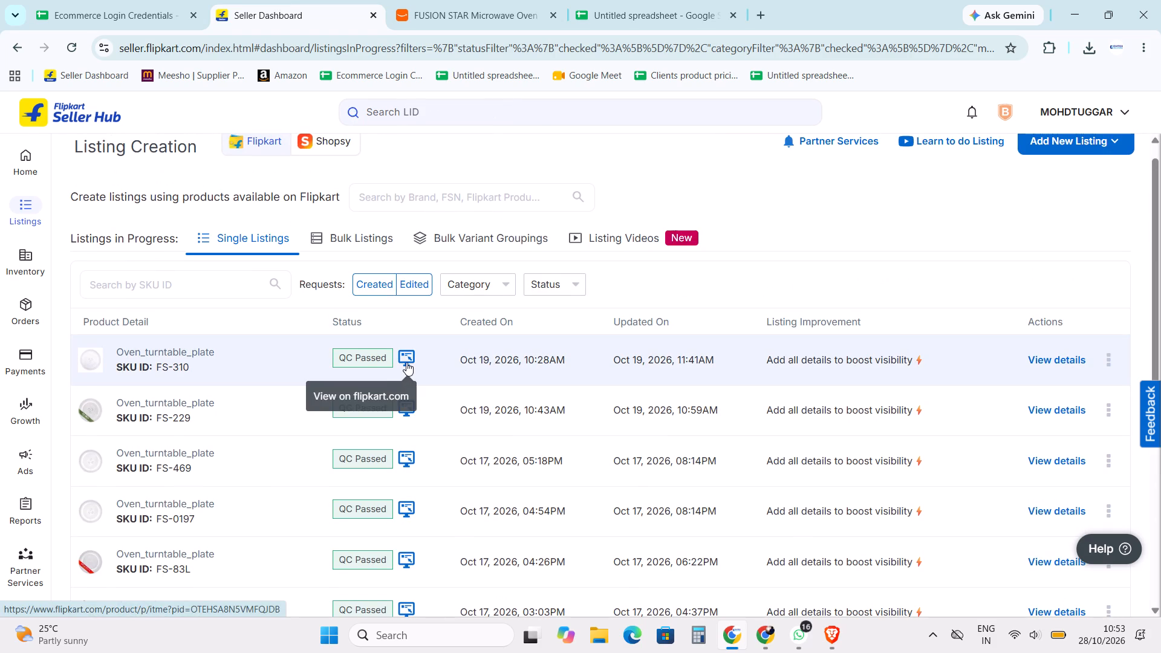
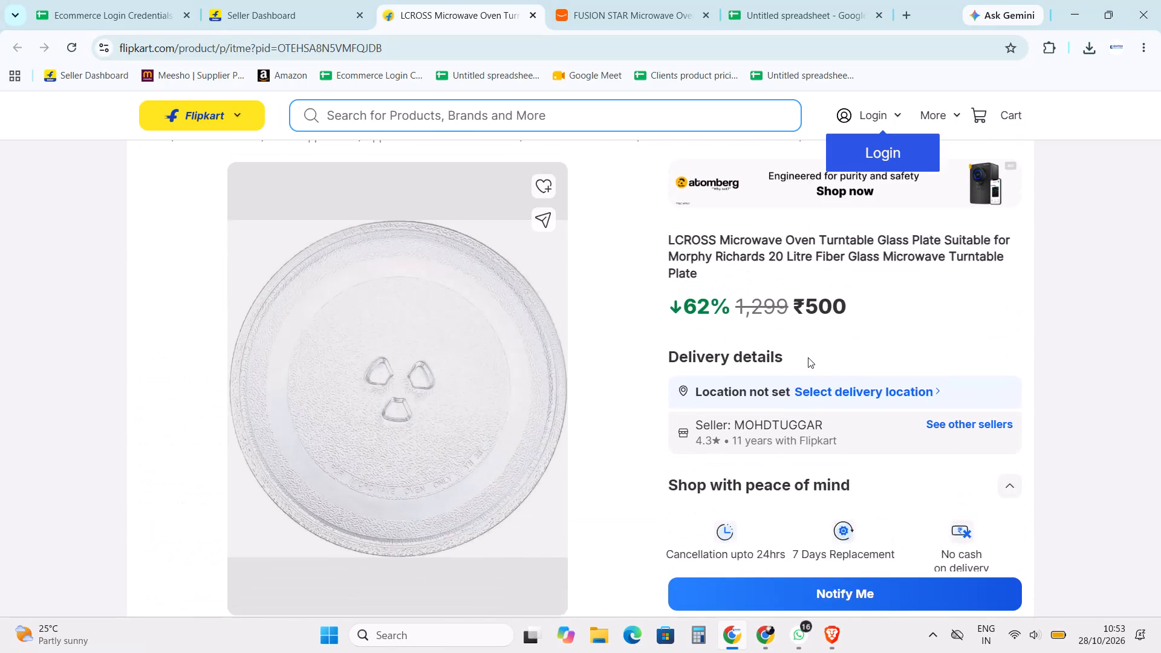
Copy the LCROSS Morphy Richards 20 Litre turntable's Flipkart page address into product 11's Flipkart cell.
{"action": "scroll", "coordinate": [808, 357], "scroll_direction": "up", "scroll_amount": 8}
{"action": "scroll", "coordinate": [720, 272], "scroll_direction": "down", "scroll_amount": 2}
{"action": "scroll", "coordinate": [614, 265], "scroll_direction": "up", "scroll_amount": 4}
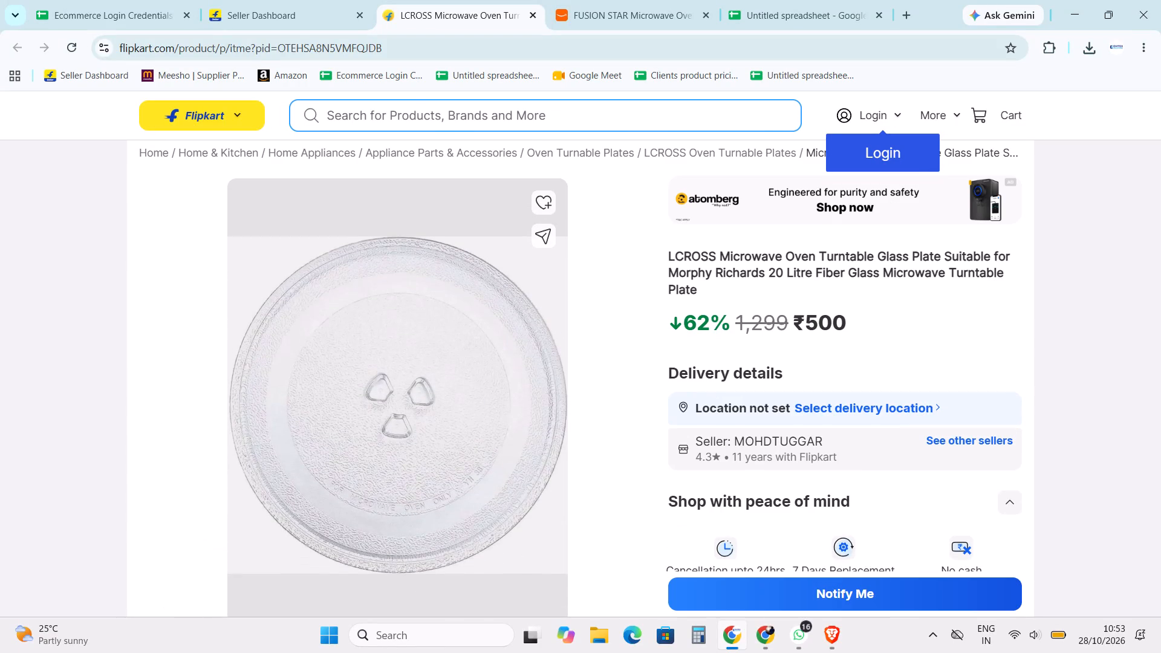
{"action": "left_click", "coordinate": [412, 43]}
{"action": "key", "text": "ctrl+c"}
{"action": "key", "text": "ctrl+c"}
{"action": "key", "text": "ctrl+c"}
{"action": "left_click", "coordinate": [759, 0]}
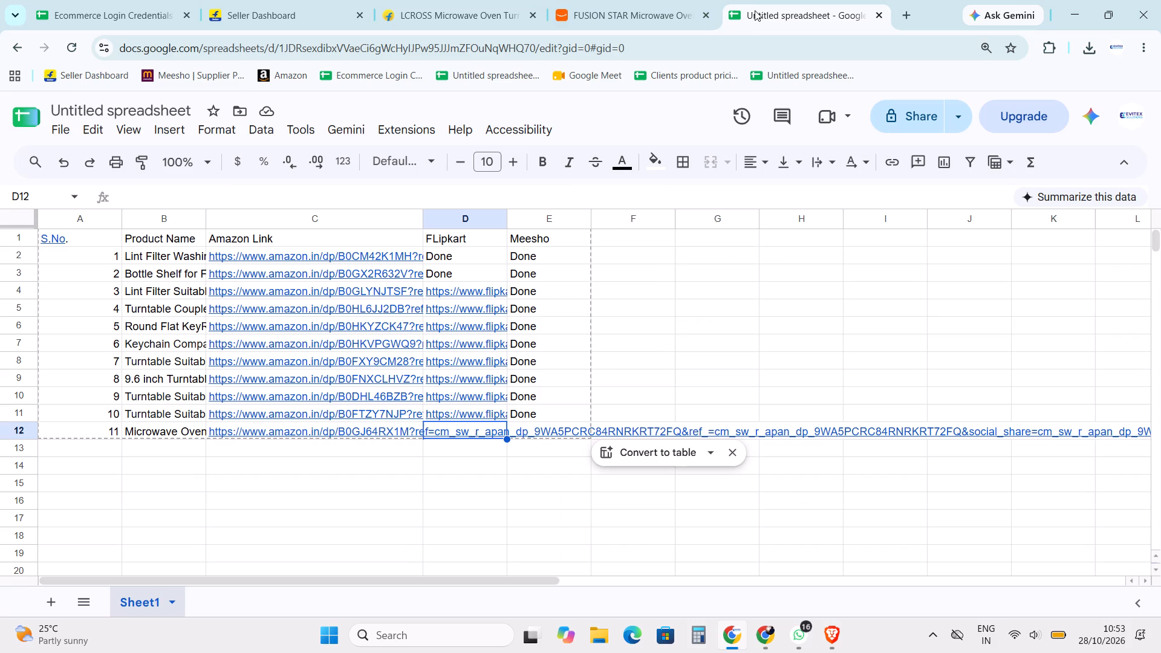
{"action": "key", "text": "ctrl+v"}
{"action": "key", "text": "Tab"}
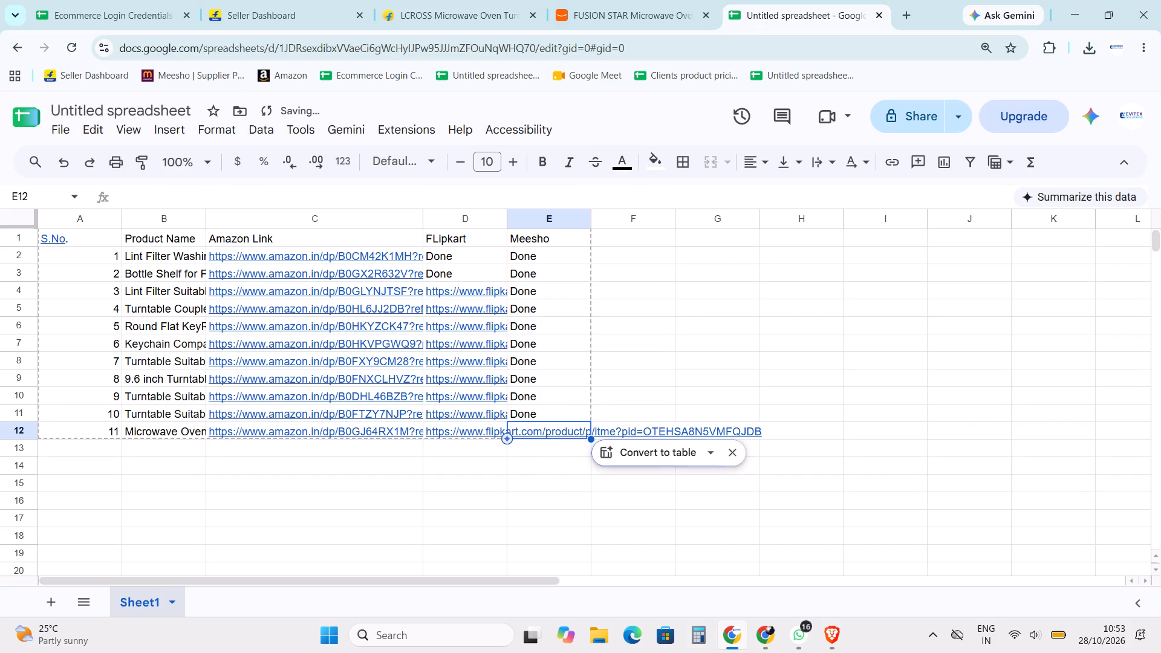
Check the open Meesho turntable draft's product details against product 11's name in the spreadsheet.
{"action": "key", "text": "alt+Tab"}
{"action": "key", "text": "alt+Tab"}
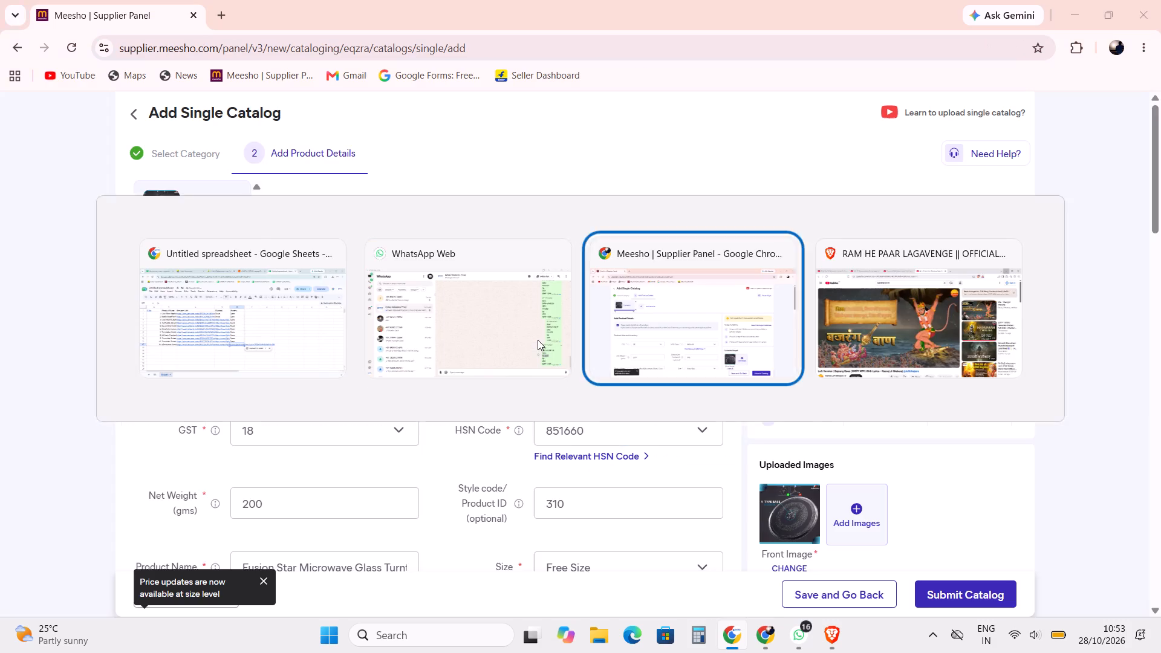
{"action": "scroll", "coordinate": [576, 386], "scroll_direction": "down", "scroll_amount": 3}
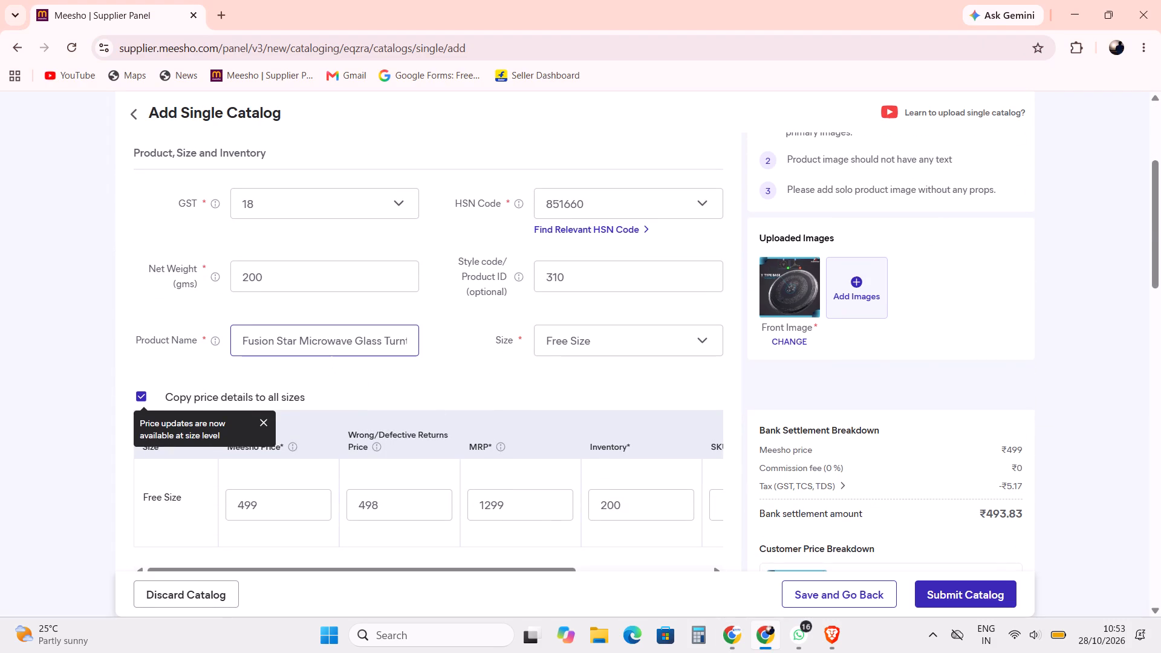
{"action": "key", "text": "alt+Tab"}
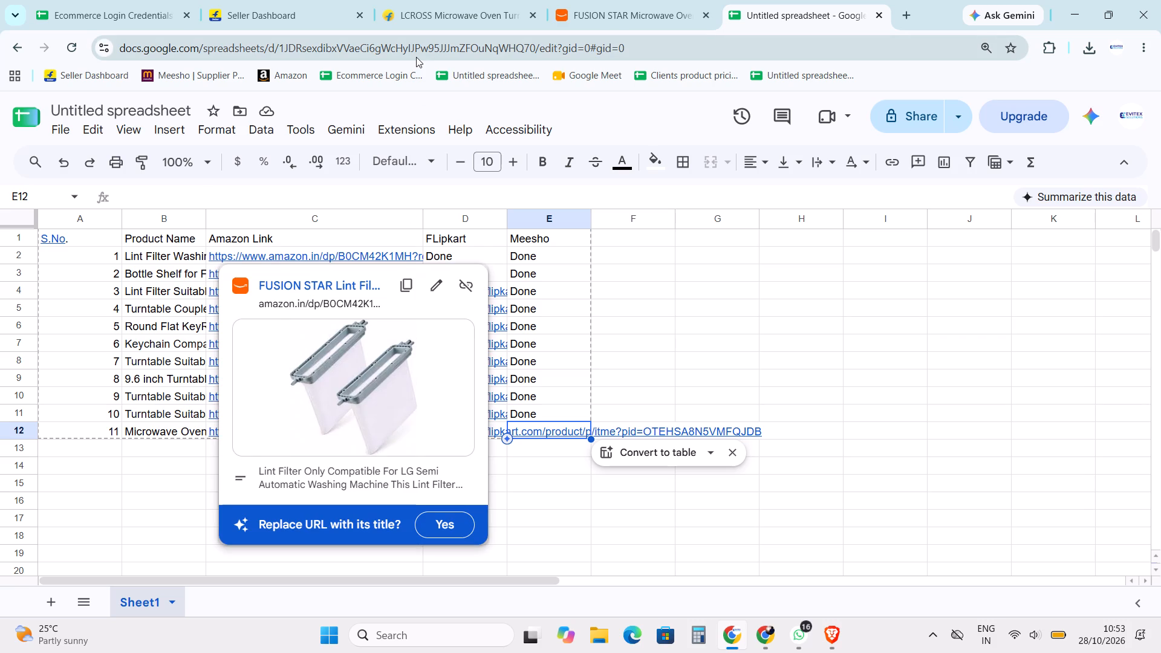
{"action": "key", "text": "Left"}
{"action": "key", "text": "Left"}
{"action": "key", "text": "Left"}
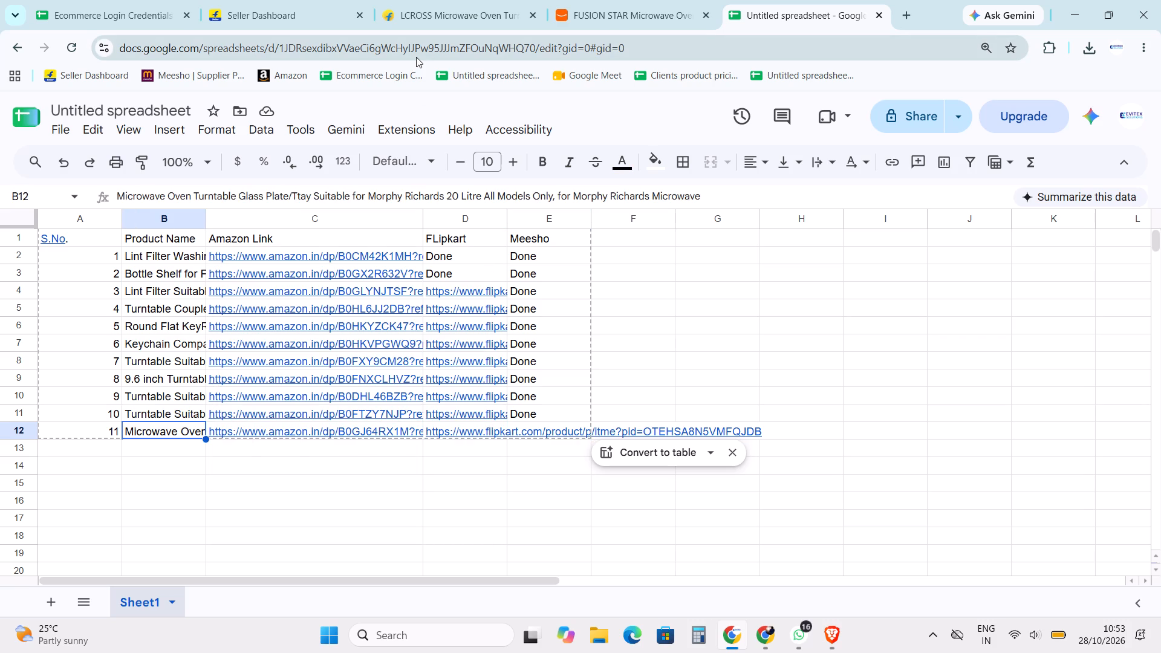
{"action": "key", "text": "alt+Tab"}
{"action": "key", "text": "alt+Tab"}
Save the plain main photo of the Morphy Richards glass turntable from its Amazon page to the Downloads folder.
{"action": "left_click", "coordinate": [676, 0]}
{"action": "scroll", "coordinate": [584, 349], "scroll_direction": "down", "scroll_amount": 2}
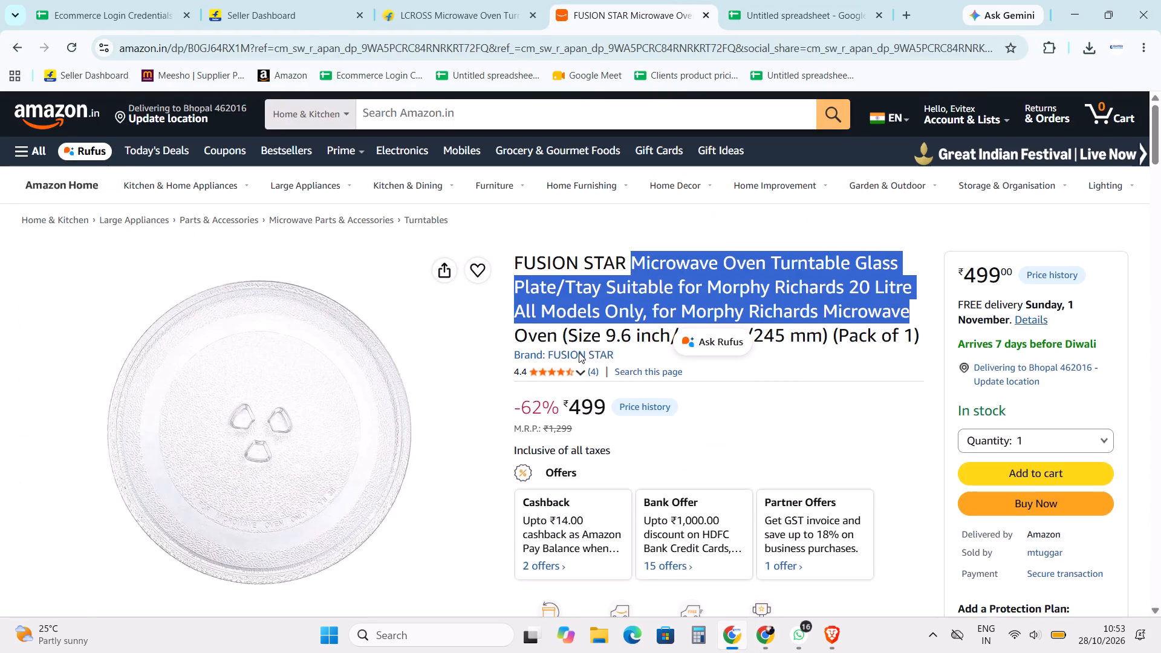
{"action": "scroll", "coordinate": [579, 352], "scroll_direction": "down", "scroll_amount": 7}
{"action": "scroll", "coordinate": [480, 434], "scroll_direction": "up", "scroll_amount": 3}
{"action": "key", "text": "alt+Tab"}
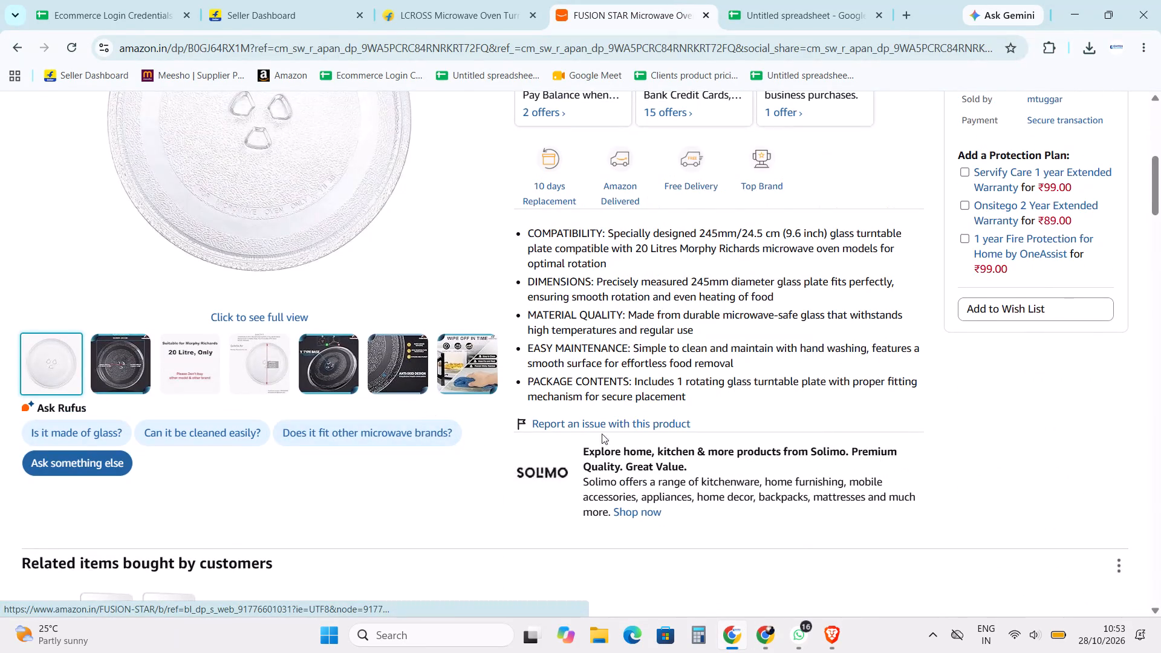
{"action": "key", "text": "alt+Tab"}
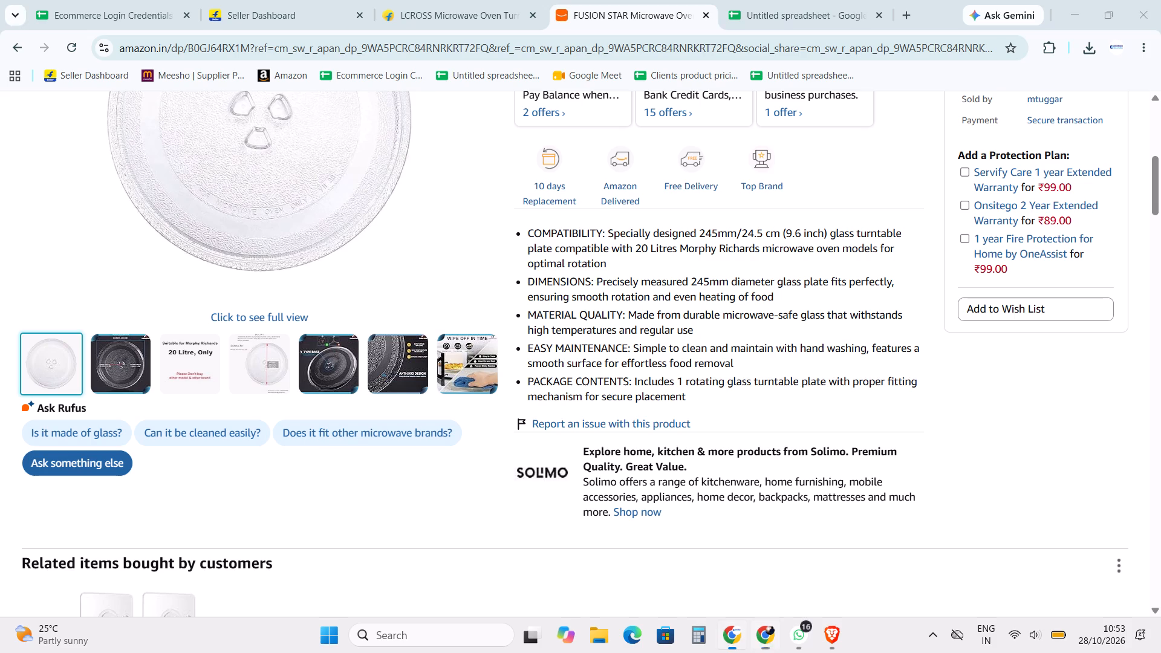
{"action": "left_click", "coordinate": [305, 175]}
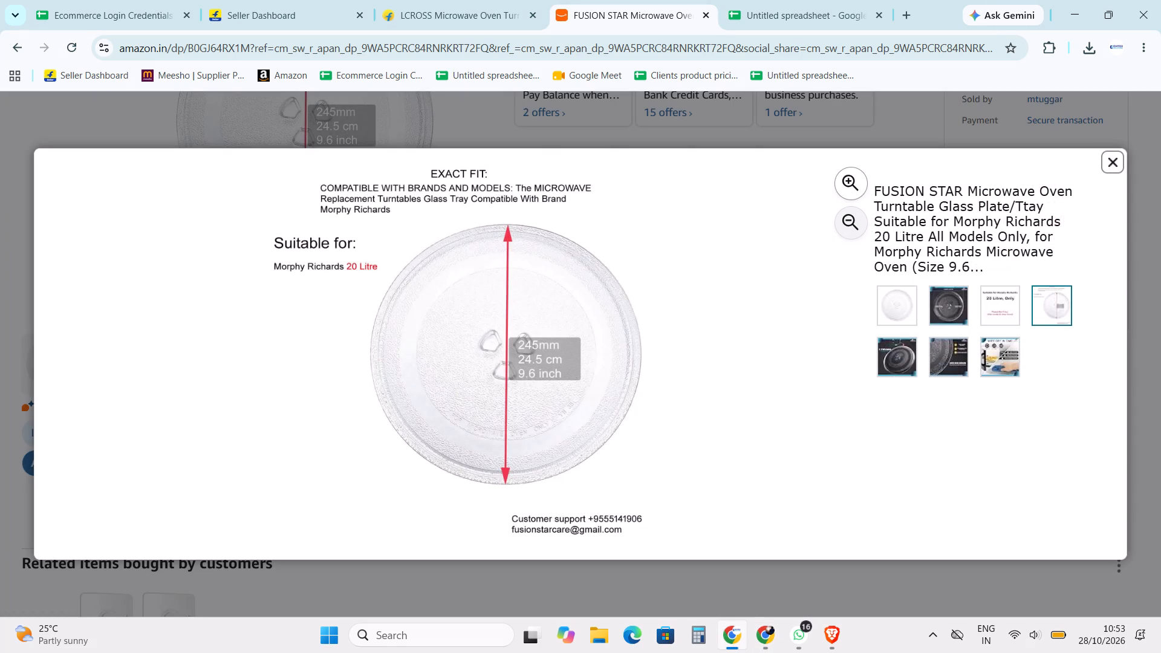
{"action": "left_click", "coordinate": [897, 309]}
{"action": "right_click", "coordinate": [514, 336]}
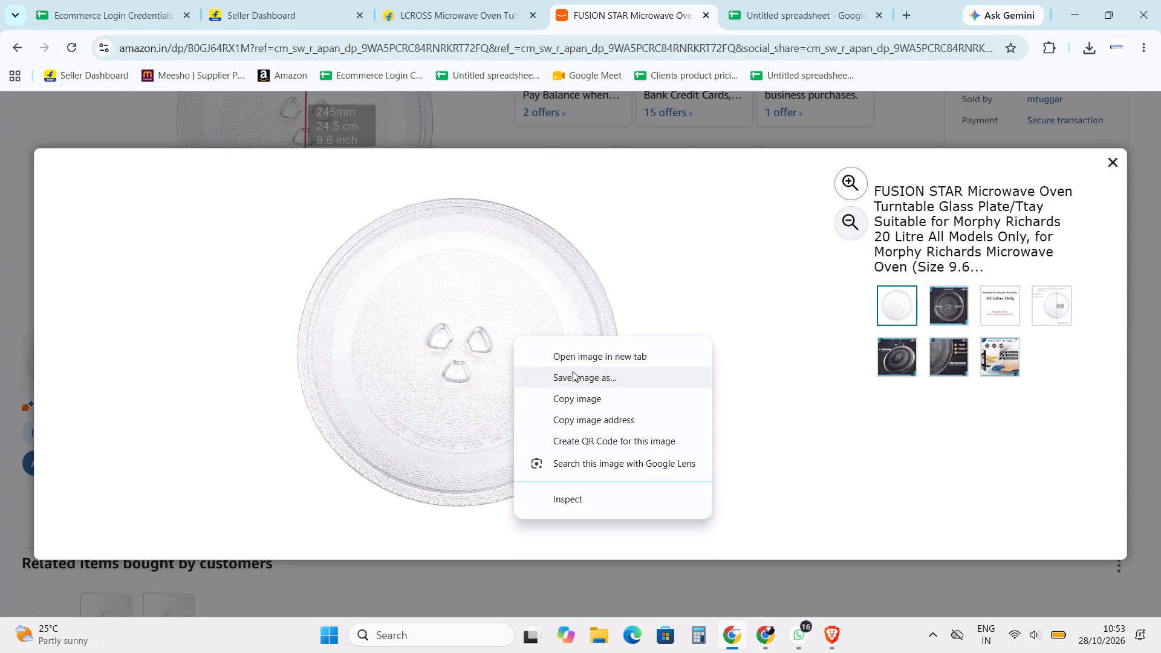
{"action": "left_click", "coordinate": [573, 371]}
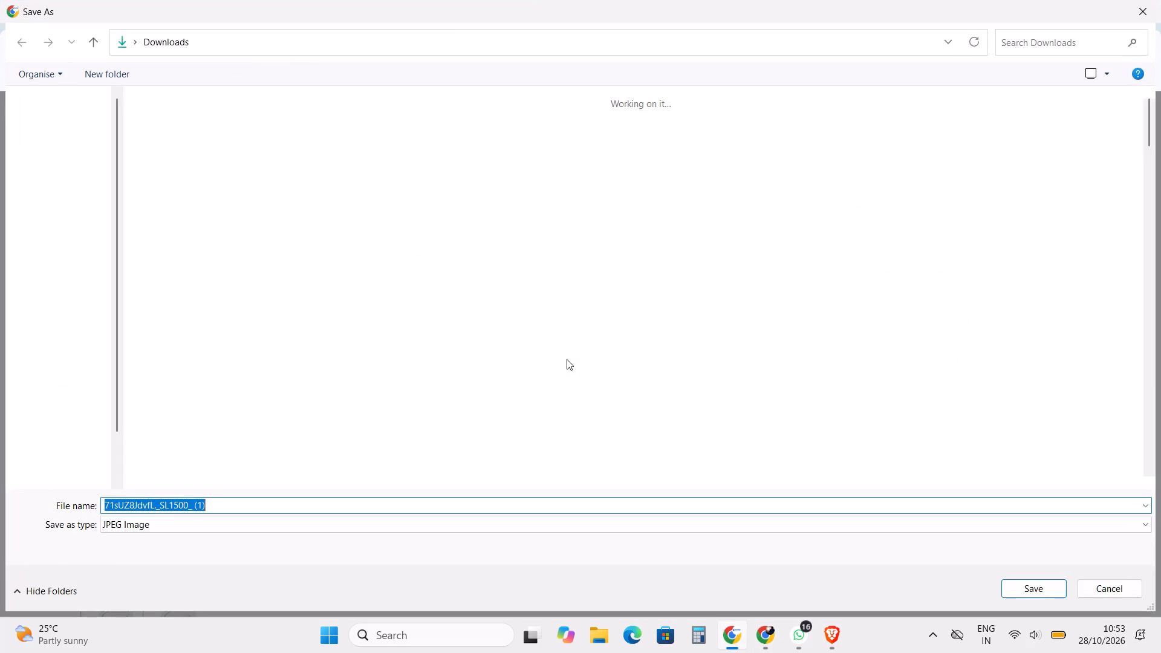
{"action": "key", "text": "Return"}
Replace the Meesho draft's front image with the downloaded turntable photo 71sUZ8JdvfL._SL1500_ (1).
{"action": "key", "text": "alt+Tab"}
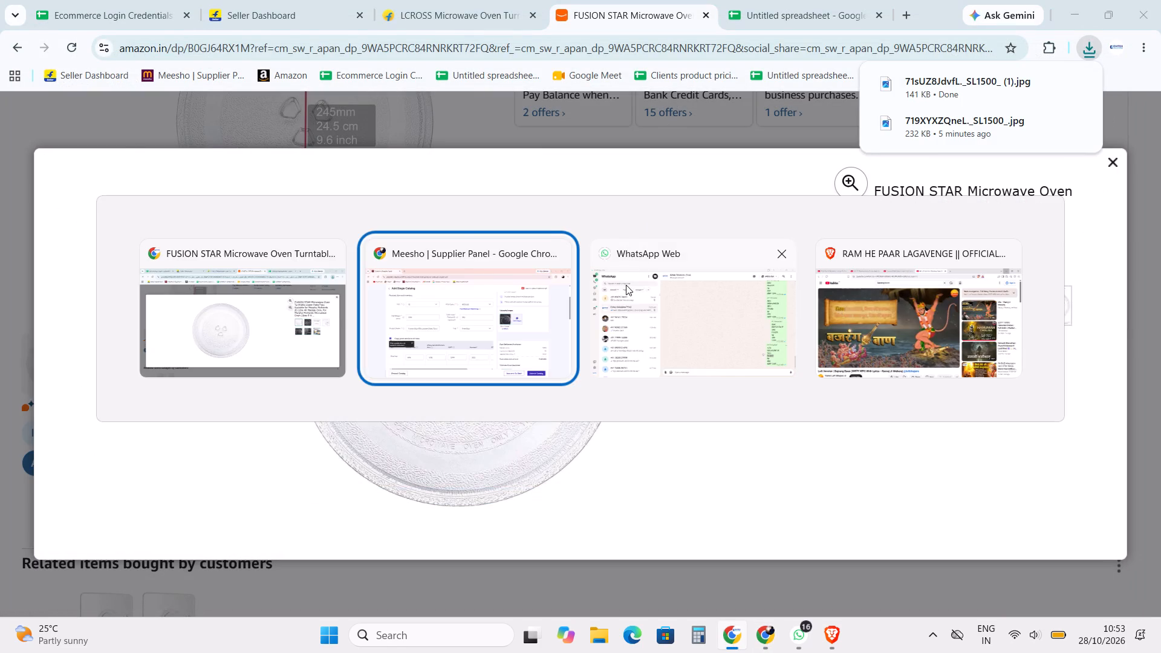
{"action": "left_click", "coordinate": [790, 345]}
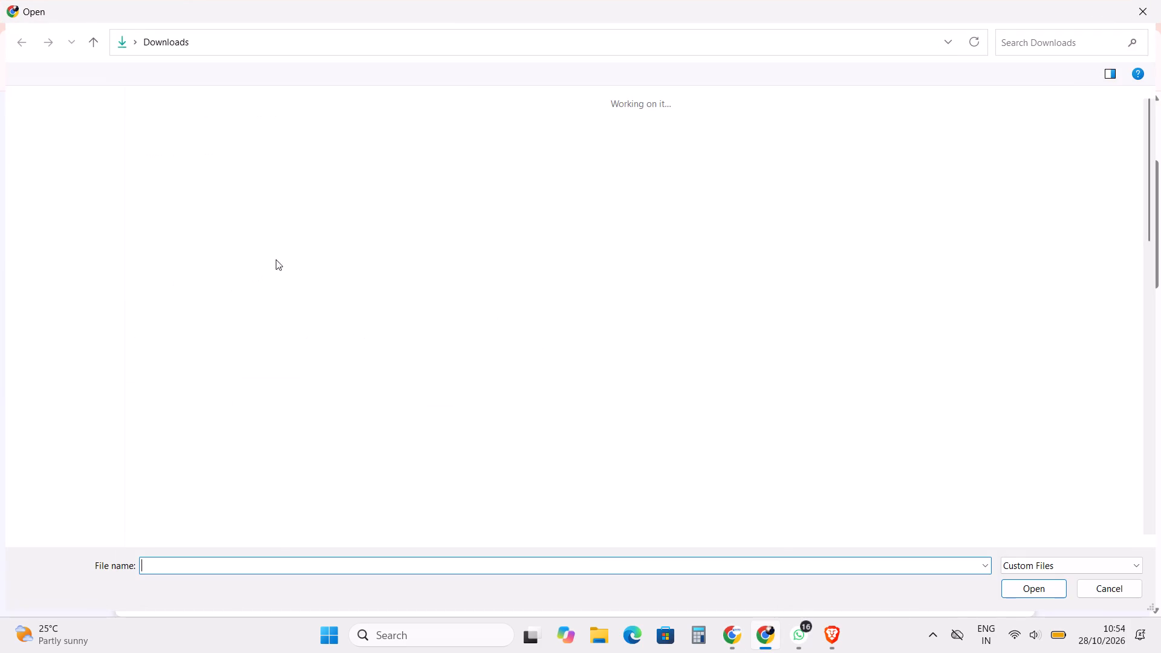
{"action": "left_click", "coordinate": [74, 215]}
{"action": "double_click", "coordinate": [218, 173]}
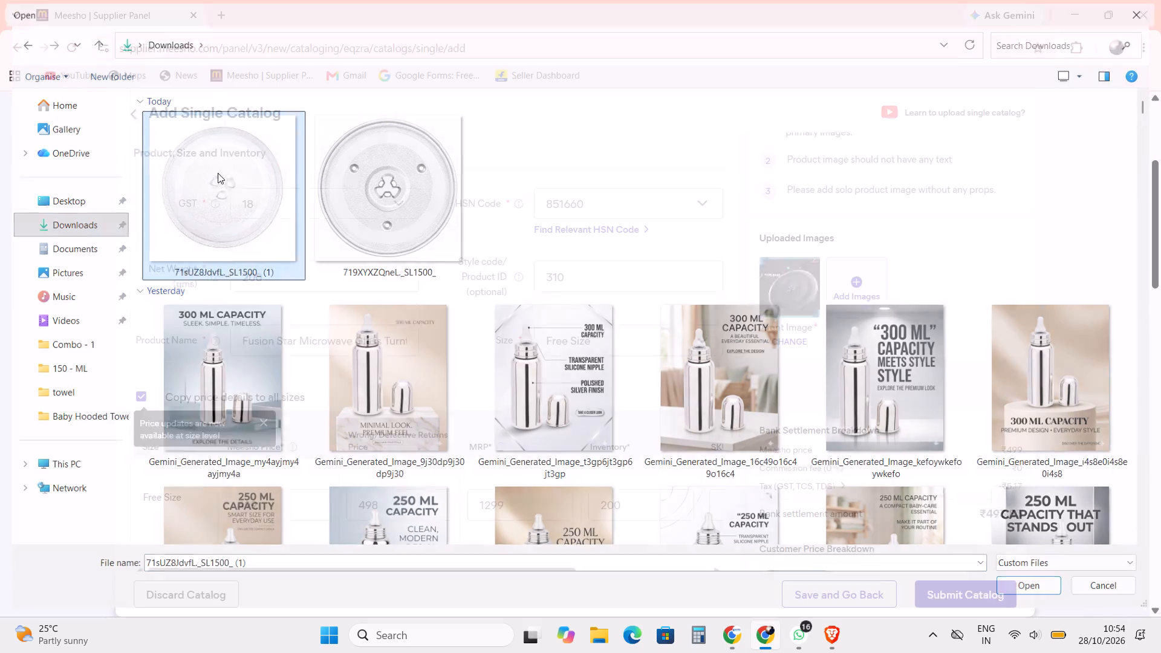
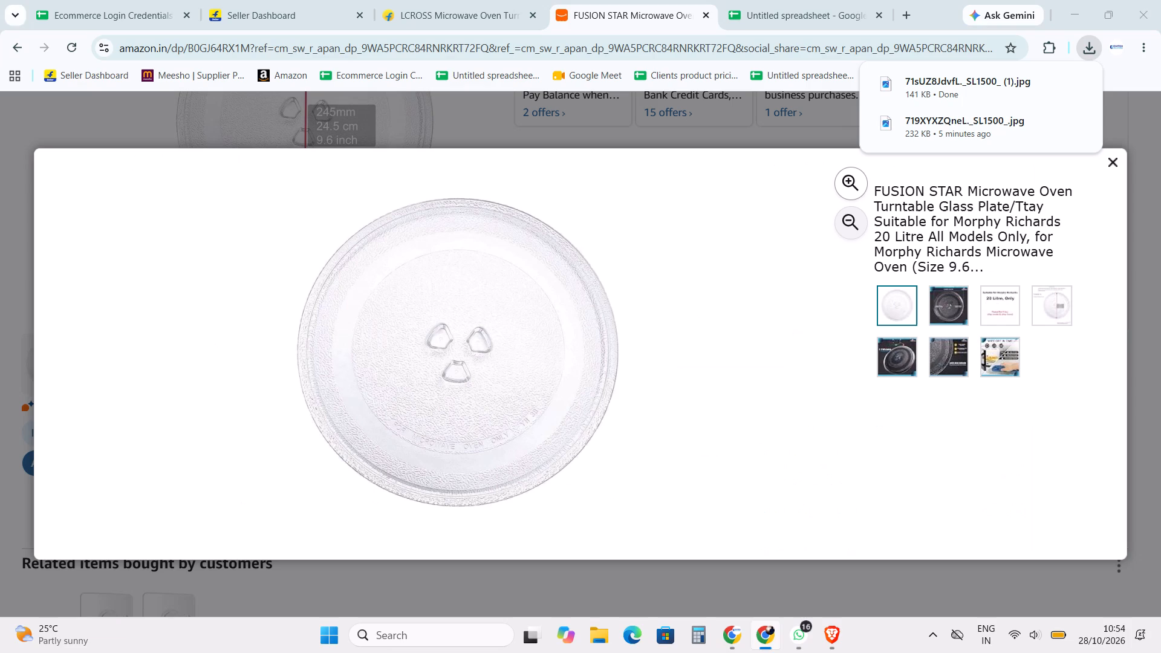
Copy the Amazon title without FUSION STAR, through "(Pack of 1)", into the Meesho draft's product name and prefix it with LCROSS.
{"action": "left_click_drag", "start_coordinate": [969, 188], "coordinate": [993, 217]}
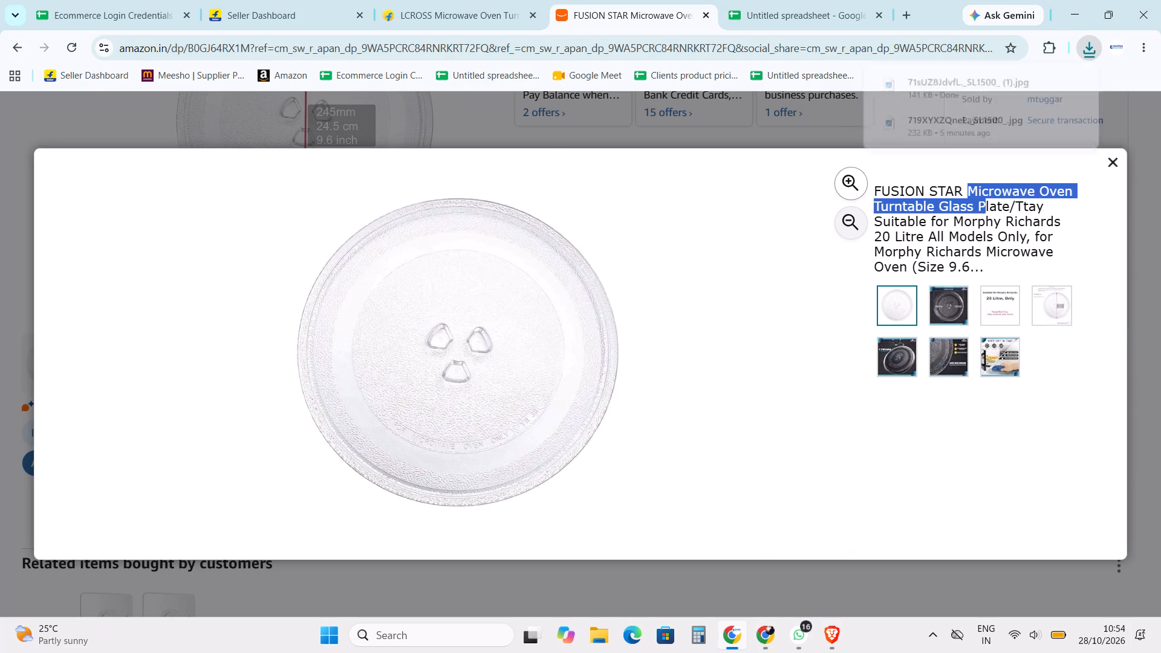
{"action": "left_click_drag", "start_coordinate": [993, 217], "coordinate": [1013, 266]}
{"action": "left_click", "coordinate": [1112, 157]}
{"action": "scroll", "coordinate": [1001, 241], "scroll_direction": "up", "scroll_amount": 7}
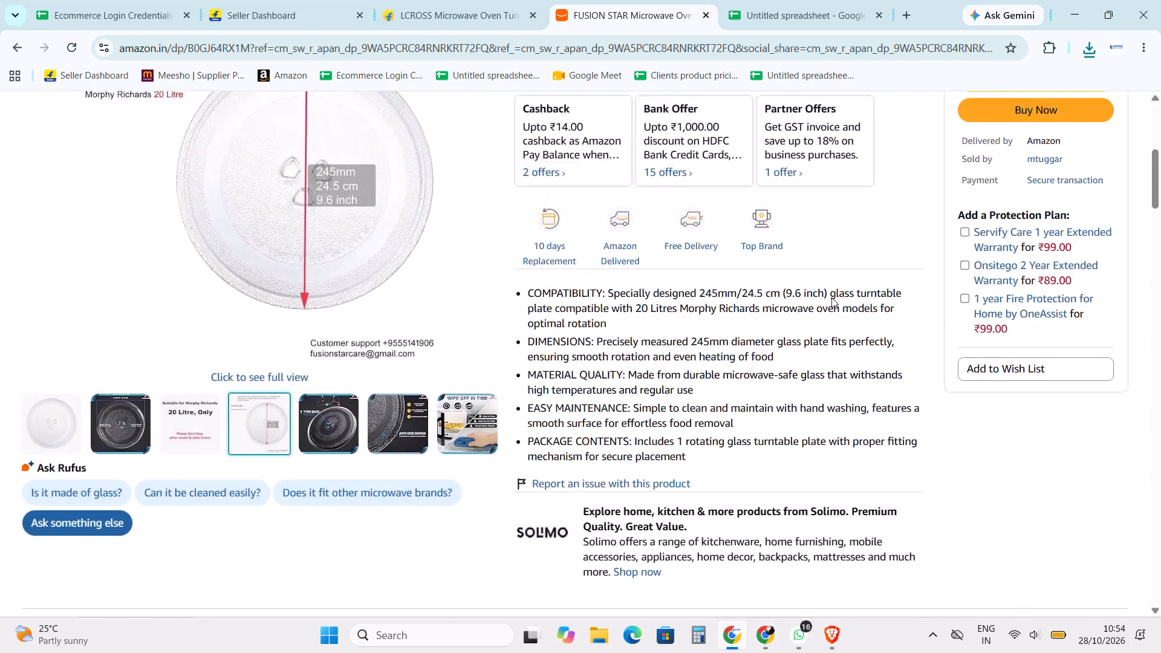
{"action": "scroll", "coordinate": [831, 297], "scroll_direction": "up", "scroll_amount": 4}
{"action": "left_click_drag", "start_coordinate": [636, 255], "coordinate": [891, 320]}
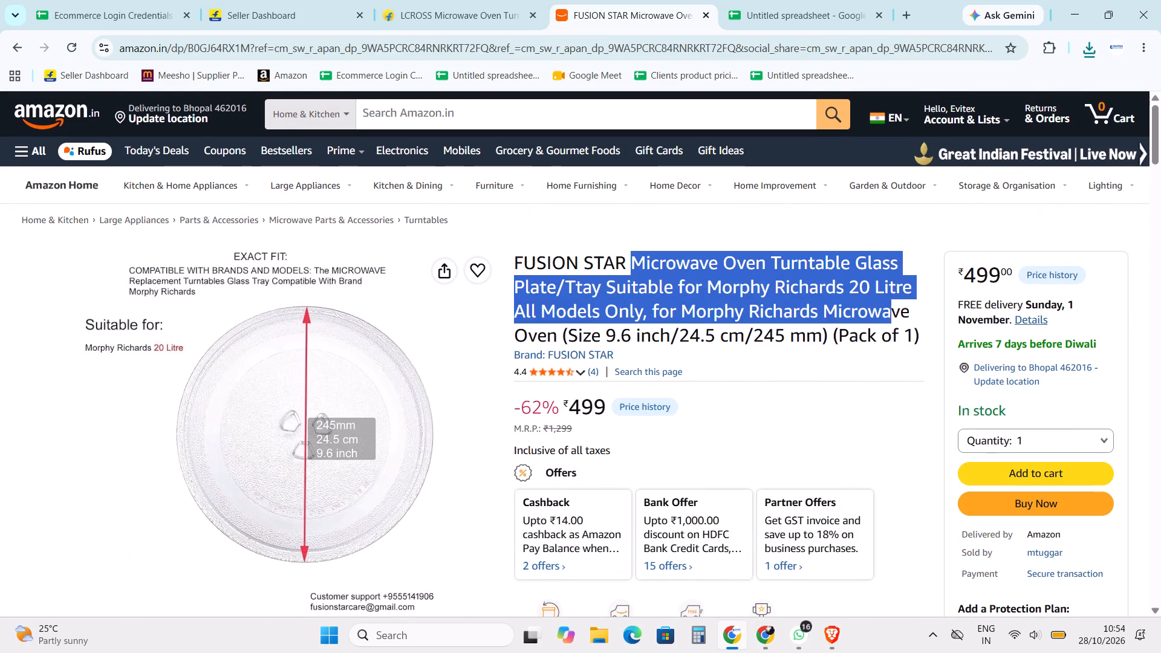
{"action": "left_click_drag", "start_coordinate": [891, 320], "coordinate": [934, 345]}
{"action": "key", "text": "ctrl+c"}
{"action": "key", "text": "alt+Tab"}
{"action": "key", "text": "ctrl+v"}
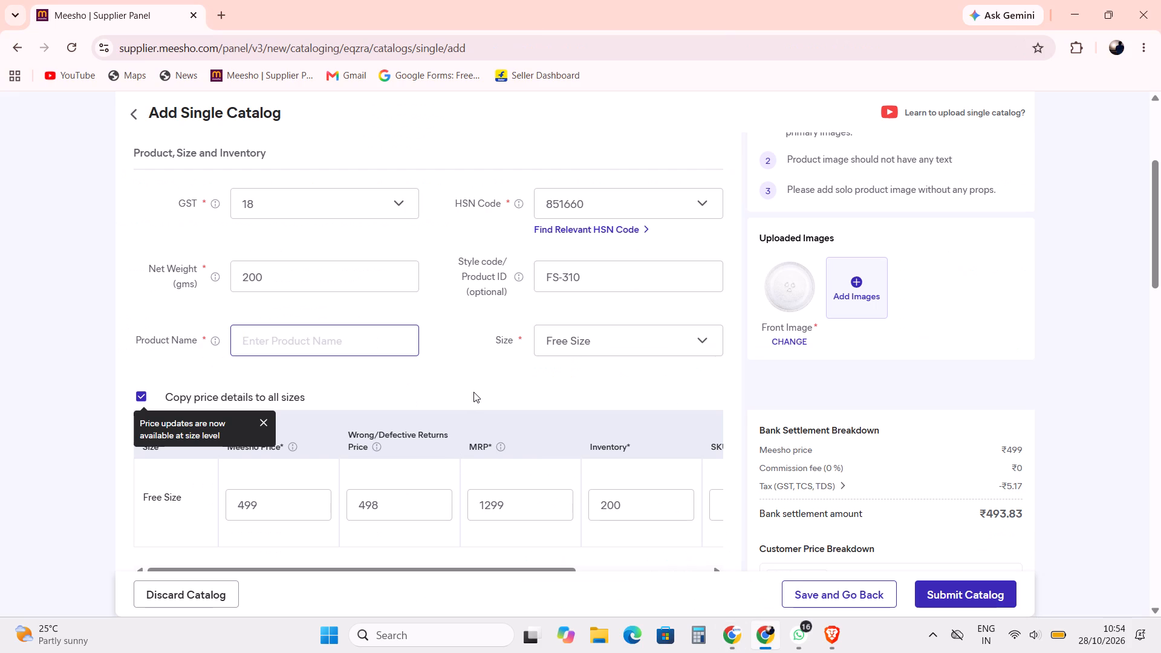
{"action": "key", "text": "ctrl+Left"}
{"action": "key", "text": "ctrl+Left"}
{"action": "key", "text": "ctrl+Left"}
{"action": "key", "text": "ctrl+Left"}
{"action": "key", "text": "ctrl+Left"}
{"action": "key", "text": "ctrl+Left"}
{"action": "key", "text": "ctrl+Left"}
{"action": "key", "text": "ctrl+Left"}
{"action": "key", "text": "ctrl+Left"}
{"action": "key", "text": "ctrl+Left"}
{"action": "key", "text": "ctrl+Left"}
{"action": "key", "text": "ctrl+Left"}
{"action": "key", "text": "ctrl+Left"}
{"action": "key", "text": "ctrl+Left"}
{"action": "key", "text": "ctrl+Left"}
{"action": "key", "text": "ctrl+Left"}
{"action": "key", "text": "ctrl+Left"}
{"action": "key", "text": "ctrl+Left"}
{"action": "key", "text": "ctrl+Left"}
{"action": "key", "text": "ctrl+Left"}
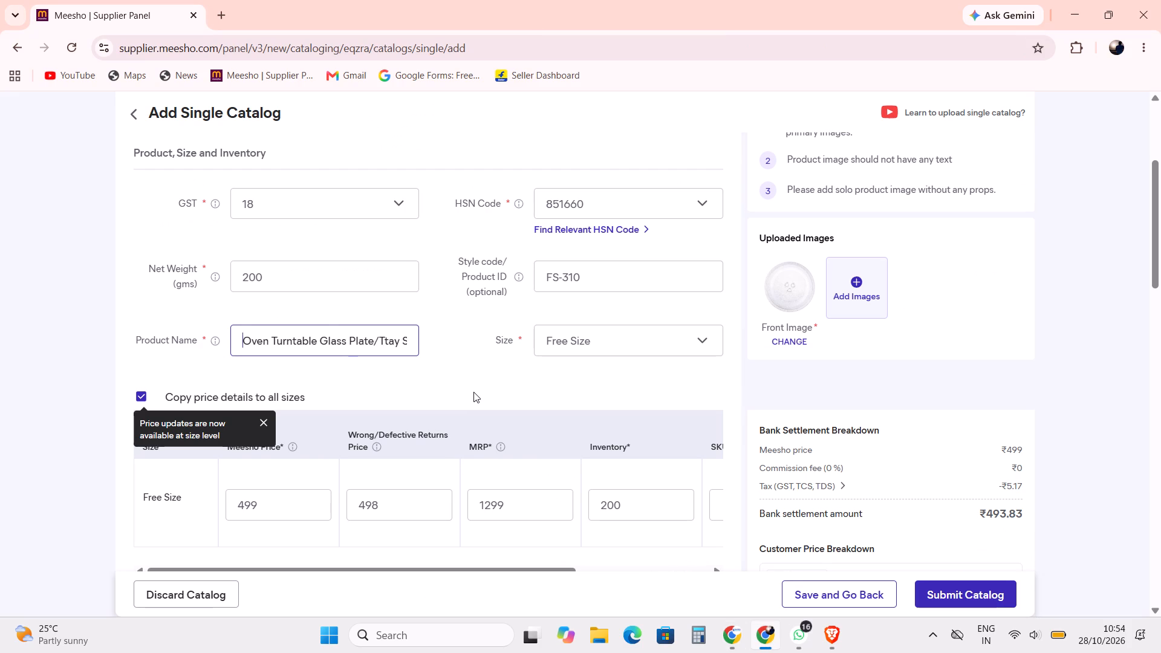
{"action": "type", "text": "LCROSS"}
{"action": "key", "text": "space"}
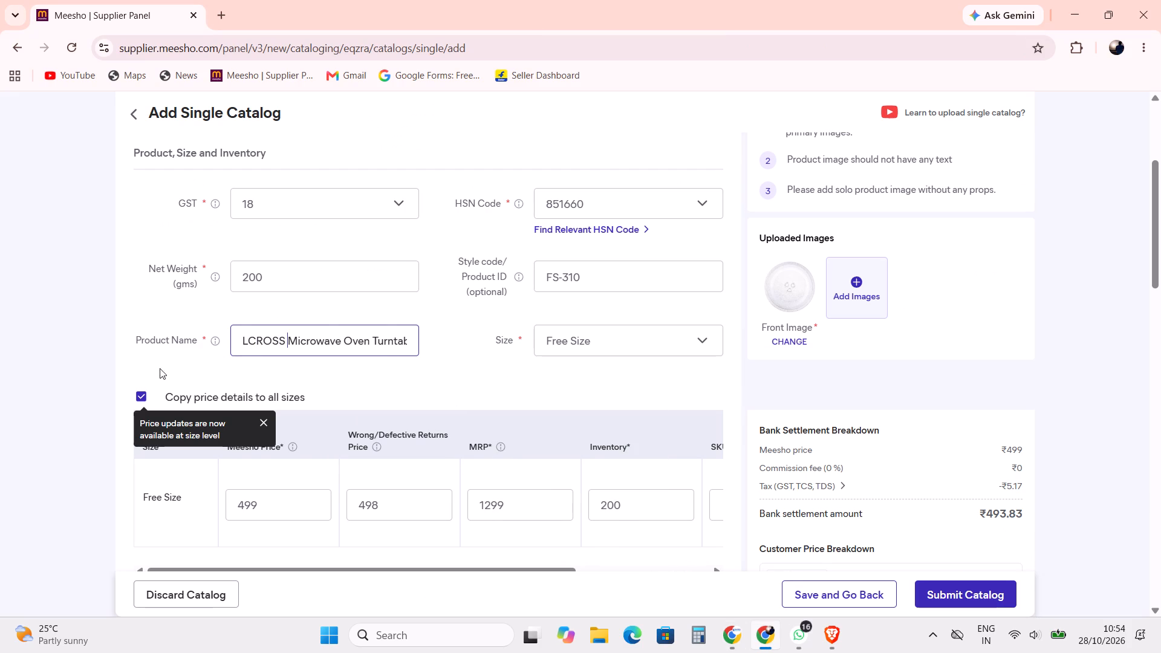
{"action": "left_click", "coordinate": [53, 340]}
Set the draft's Meesho price to 440 and its wrong/defective returns price to 439.
{"action": "scroll", "coordinate": [206, 362], "scroll_direction": "down", "scroll_amount": 2}
{"action": "double_click", "coordinate": [250, 352]}
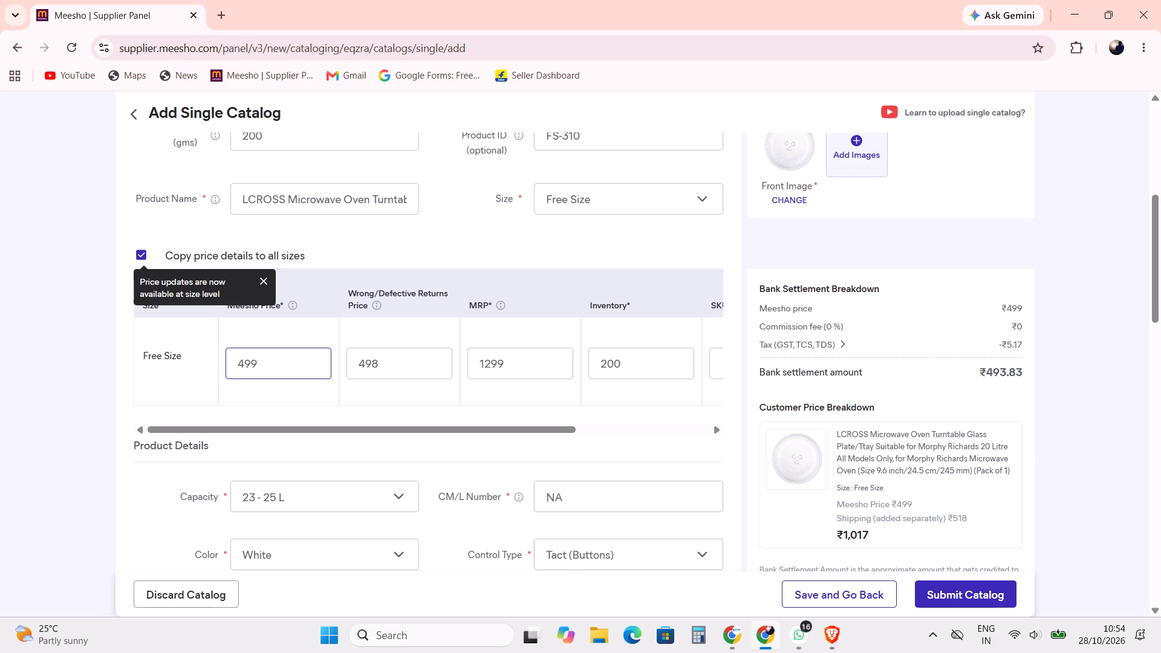
{"action": "type", "text": "440"}
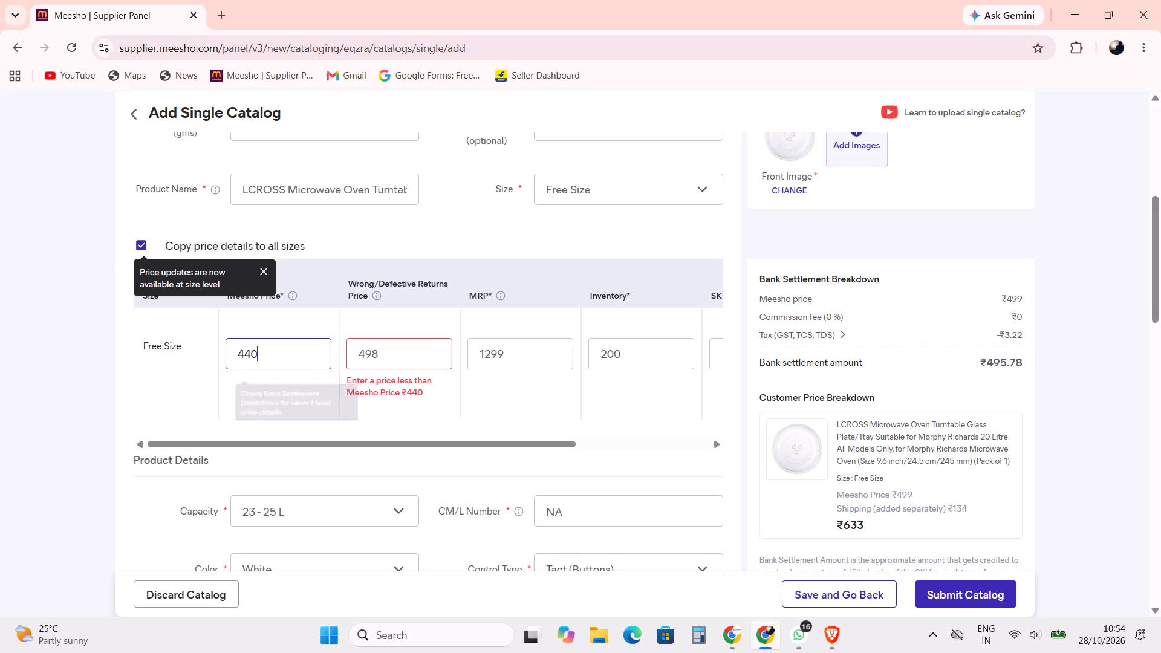
{"action": "double_click", "coordinate": [365, 352]}
{"action": "type", "text": "439"}
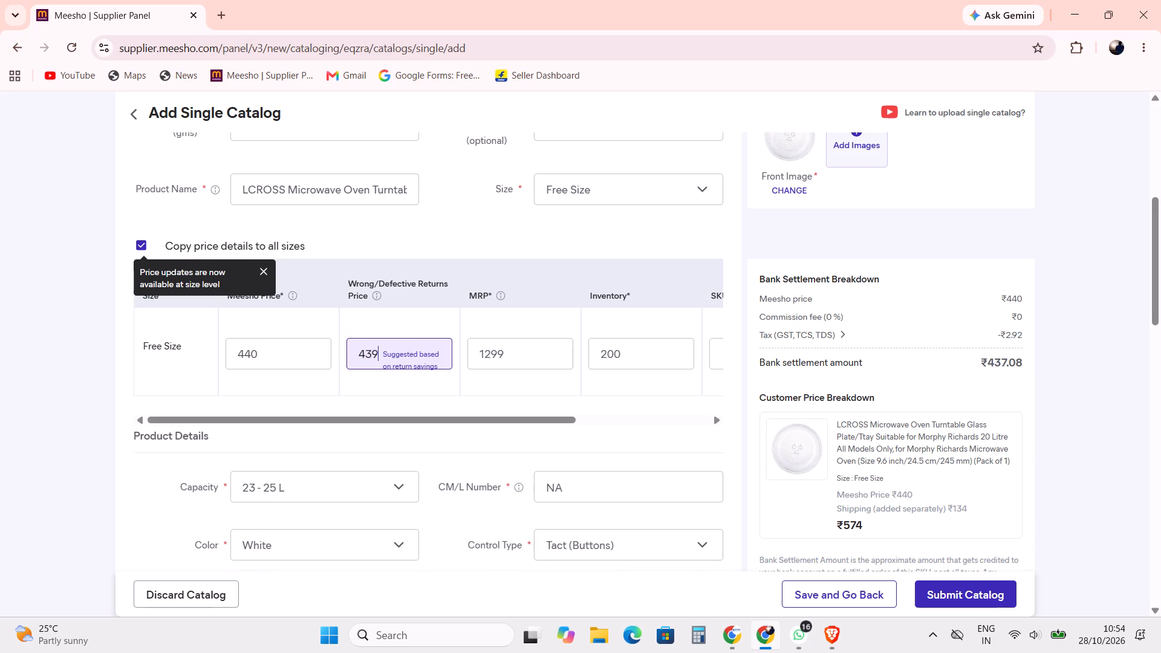
{"action": "left_click", "coordinate": [73, 395]}
Change the product weight in the Meesho draft's product details to 0.2.
{"action": "scroll", "coordinate": [84, 391], "scroll_direction": "down", "scroll_amount": 3}
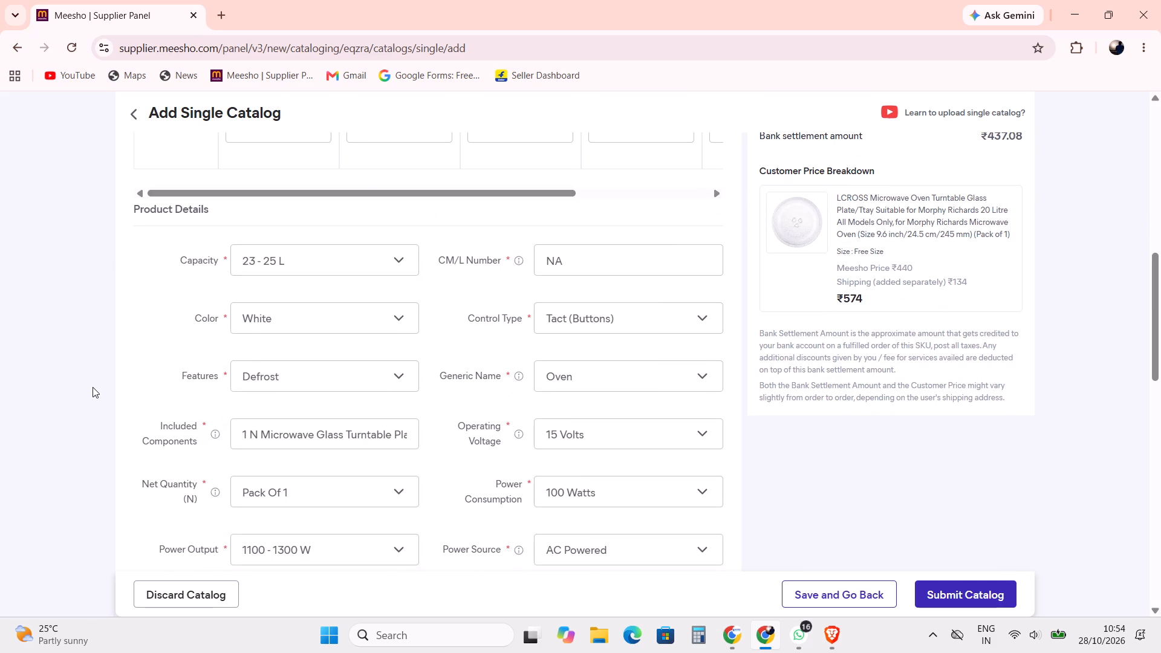
{"action": "scroll", "coordinate": [281, 396], "scroll_direction": "down", "scroll_amount": 4}
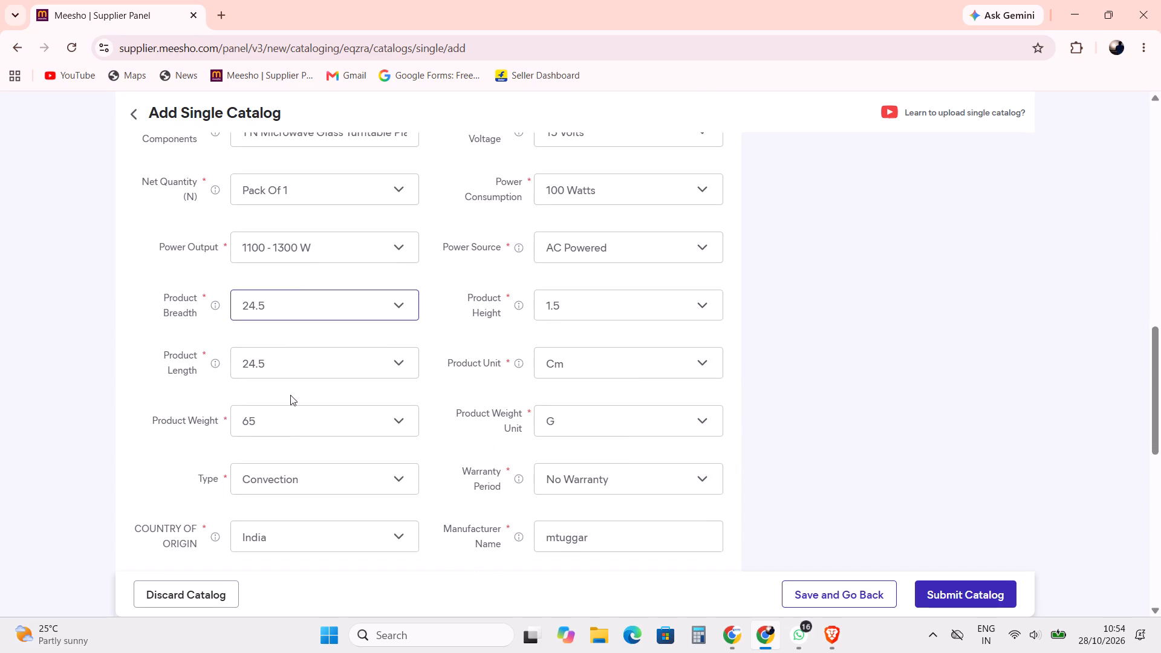
{"action": "left_click", "coordinate": [291, 412]}
{"action": "left_click", "coordinate": [72, 444]}
{"action": "left_click", "coordinate": [298, 409]}
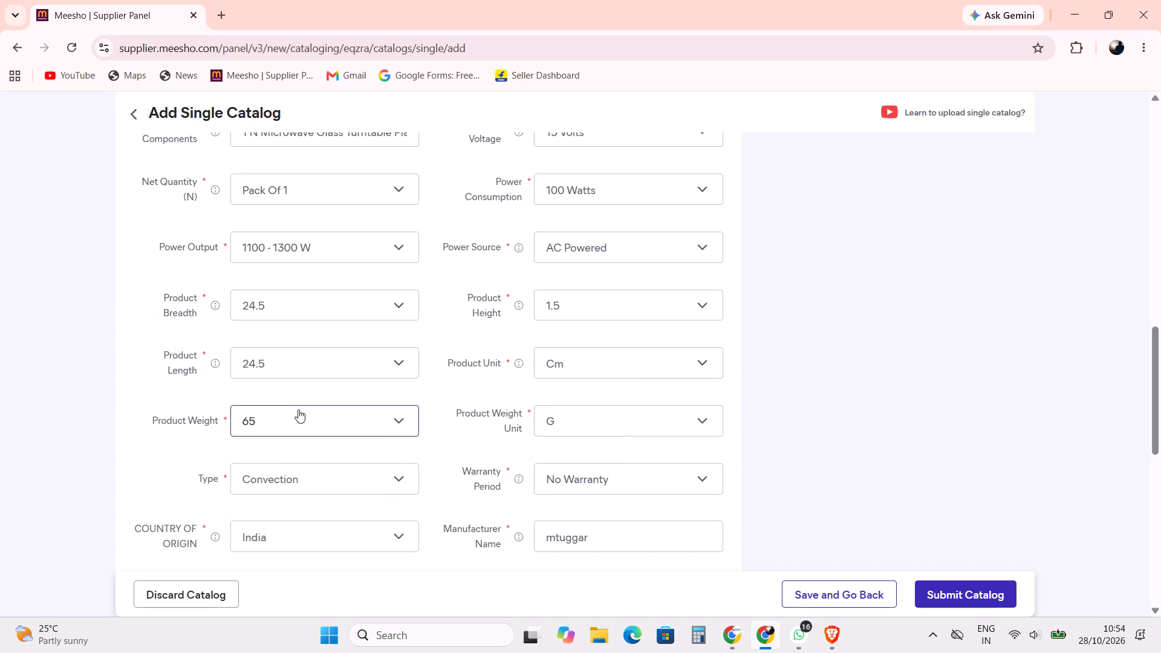
{"action": "left_click", "coordinate": [264, 516]}
{"action": "left_click", "coordinate": [79, 377]}
Review the remaining draft details and submit the Meesho turntable catalog, acknowledging that all its products are not branded or illegal to sell.
{"action": "scroll", "coordinate": [389, 340], "scroll_direction": "down", "scroll_amount": 5}
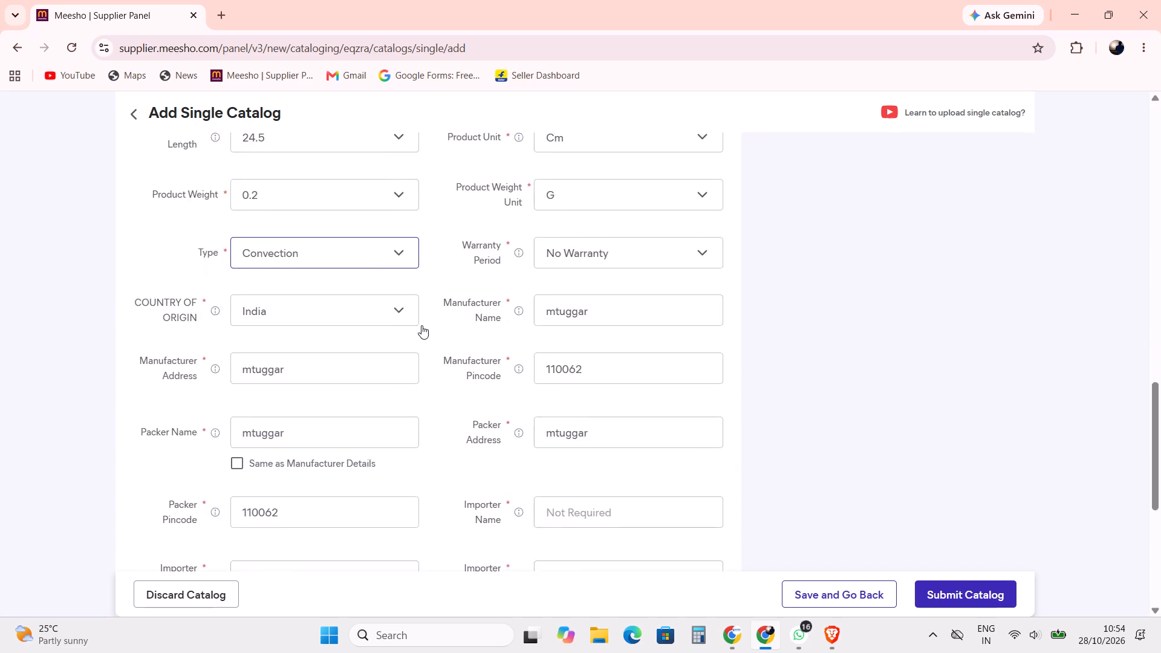
{"action": "scroll", "coordinate": [421, 325], "scroll_direction": "down", "scroll_amount": 20}
{"action": "scroll", "coordinate": [421, 325], "scroll_direction": "down", "scroll_amount": 7}
{"action": "left_click", "coordinate": [865, 464]}
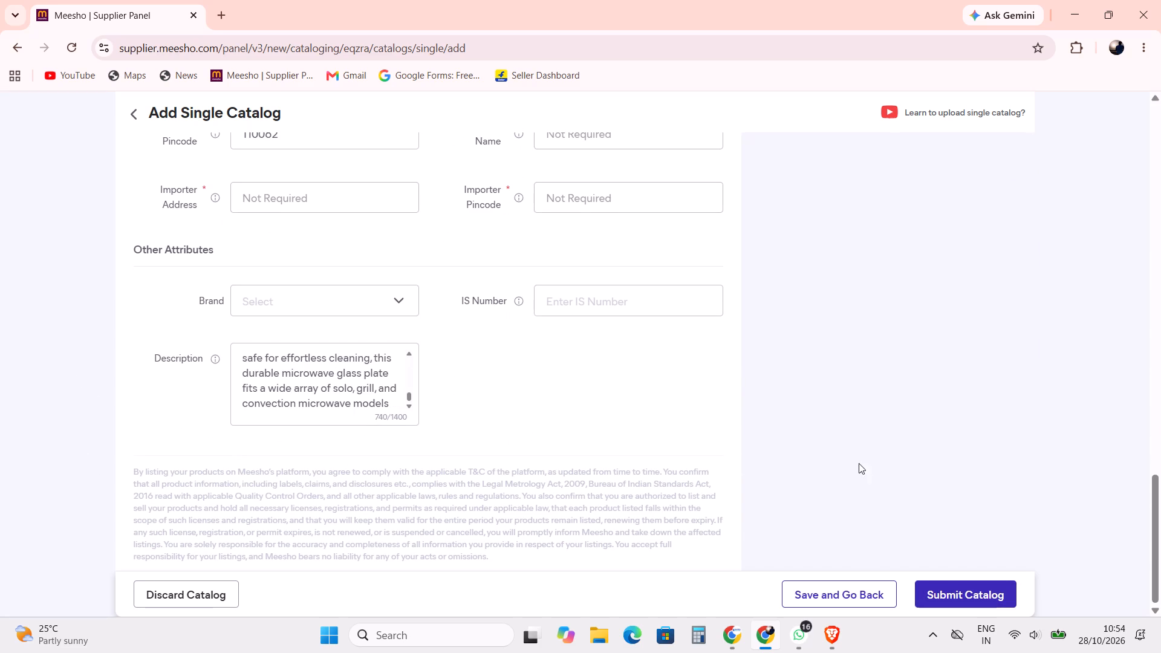
{"action": "scroll", "coordinate": [793, 466], "scroll_direction": "up", "scroll_amount": 11}
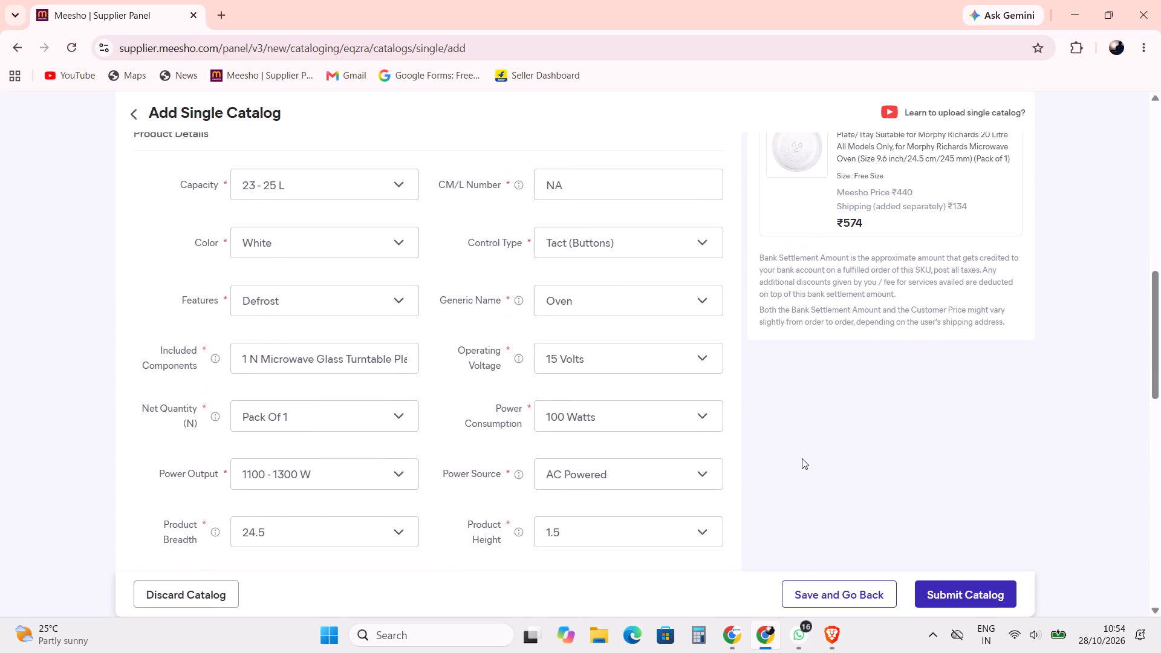
{"action": "scroll", "coordinate": [802, 458], "scroll_direction": "up", "scroll_amount": 18}
{"action": "scroll", "coordinate": [808, 457], "scroll_direction": "down", "scroll_amount": 5}
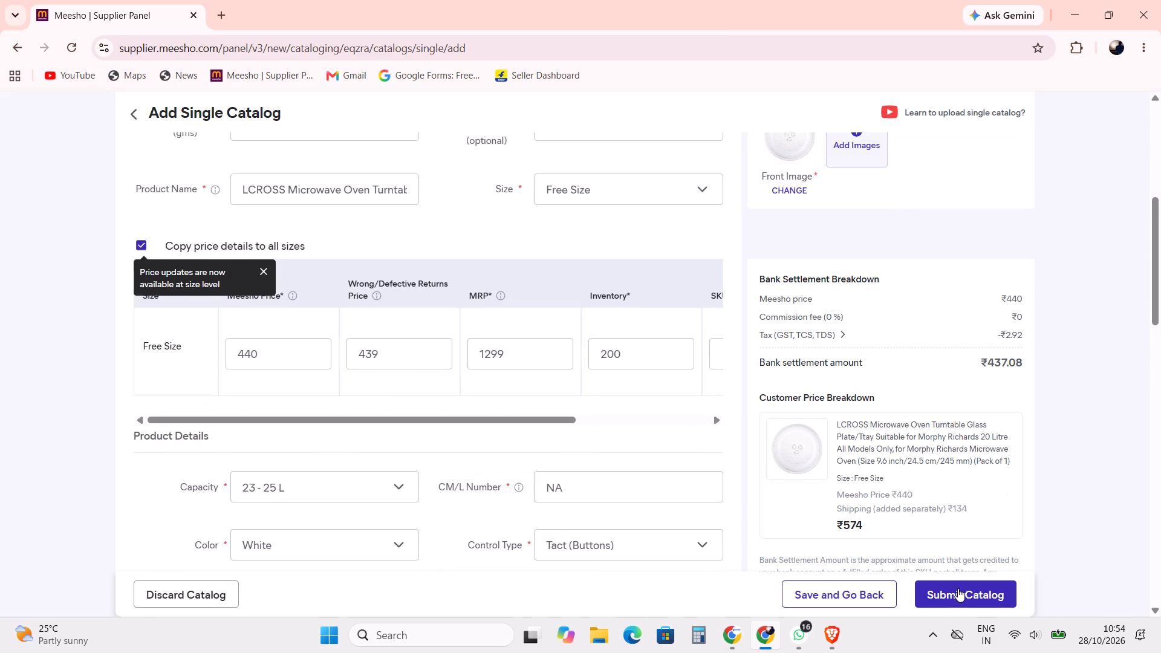
{"action": "left_click", "coordinate": [958, 588]}
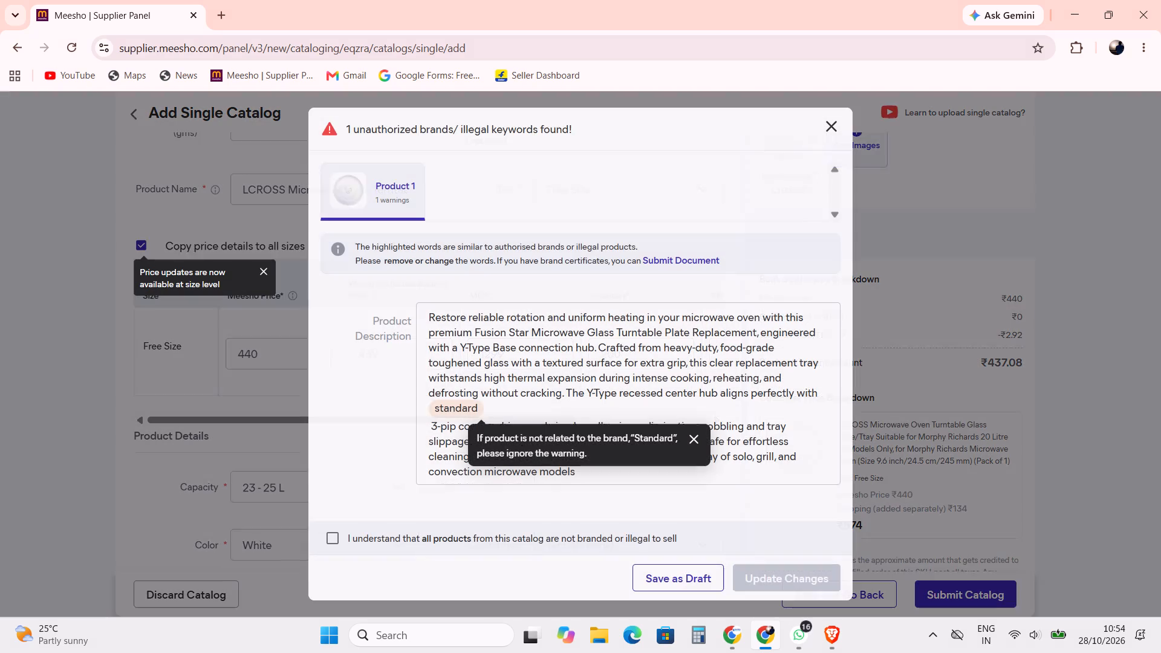
{"action": "left_click", "coordinate": [330, 538]}
{"action": "left_click", "coordinate": [333, 538]}
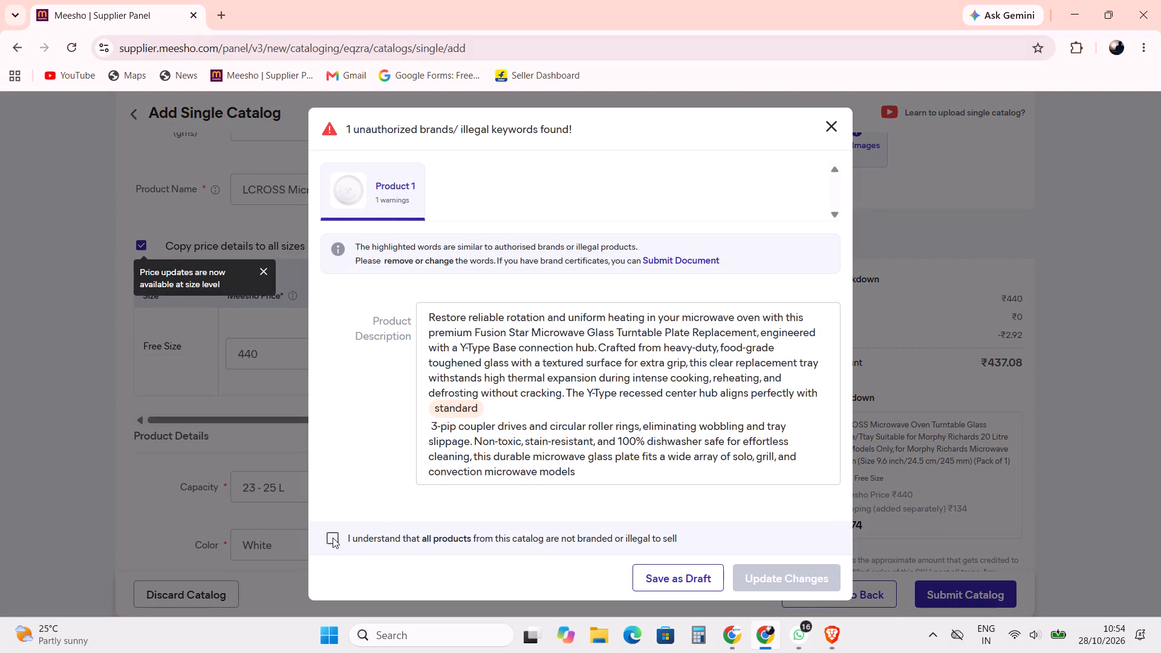
{"action": "left_click", "coordinate": [770, 573]}
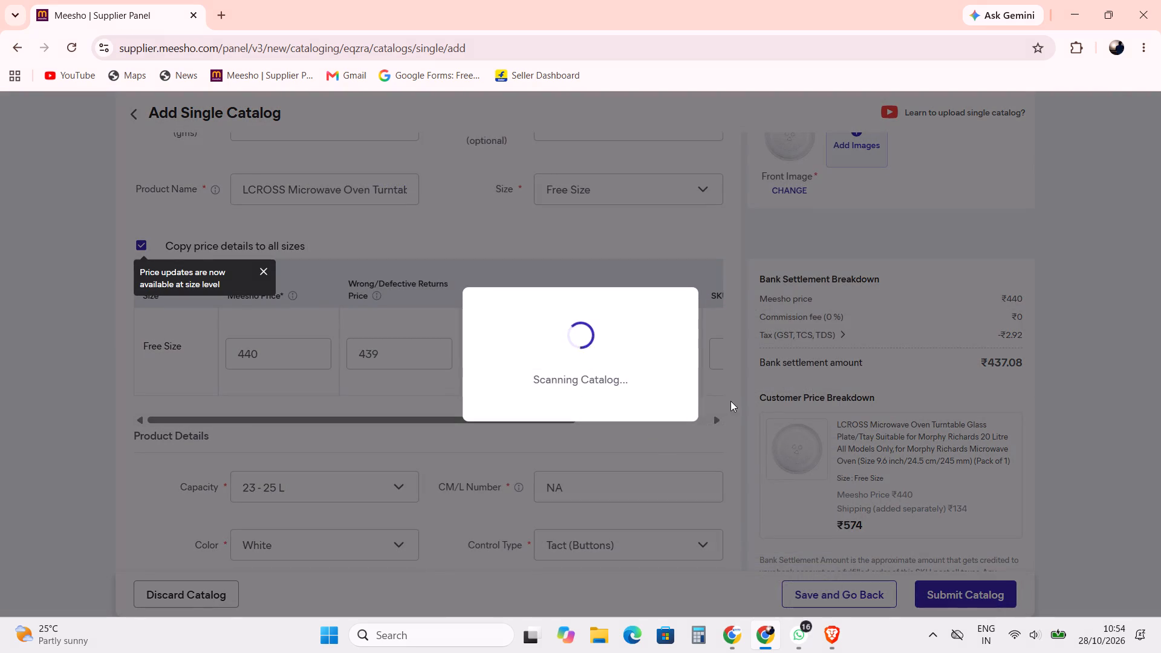
{"action": "left_click", "coordinate": [703, 387]}
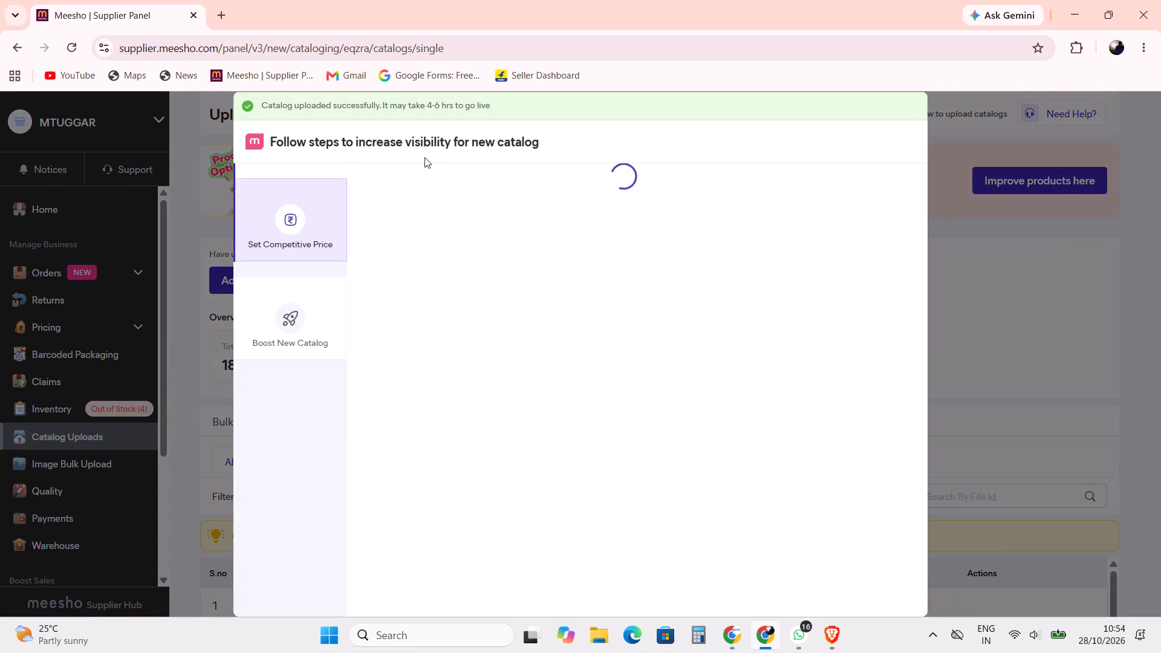
Switch to the tracker spreadsheet and go to product 11's Meesho cell to record its status.
{"action": "key", "text": "alt+Tab"}
{"action": "left_click", "coordinate": [790, 0]}
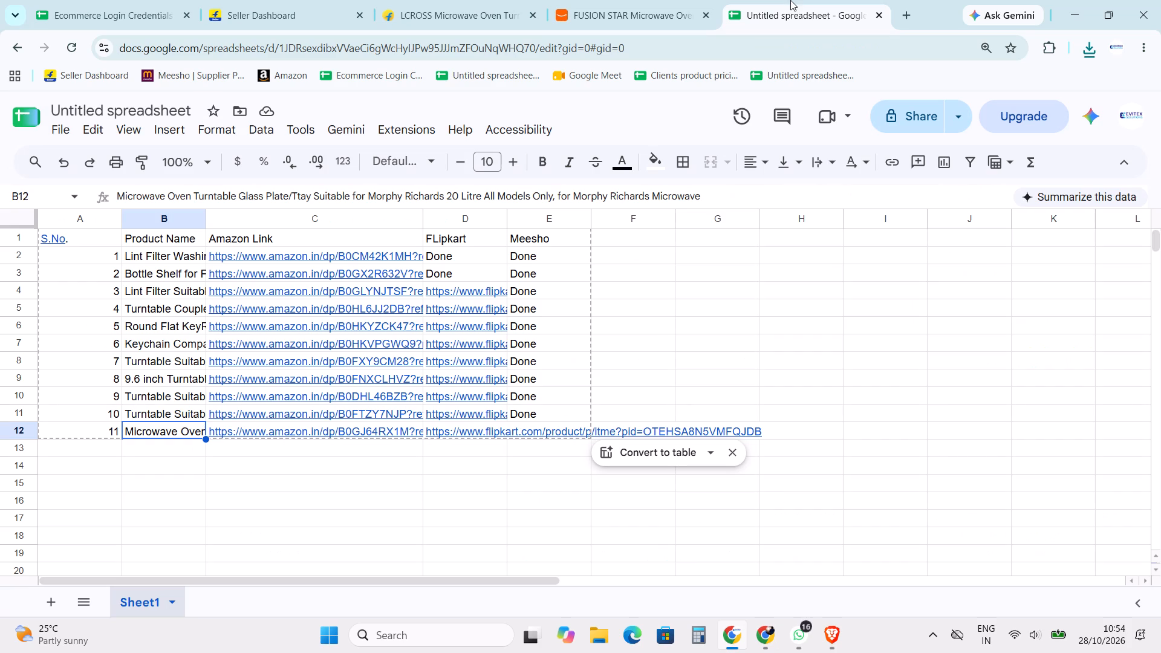
{"action": "key", "text": "Right"}
{"action": "key", "text": "Right"}
{"action": "key", "text": "Right"}
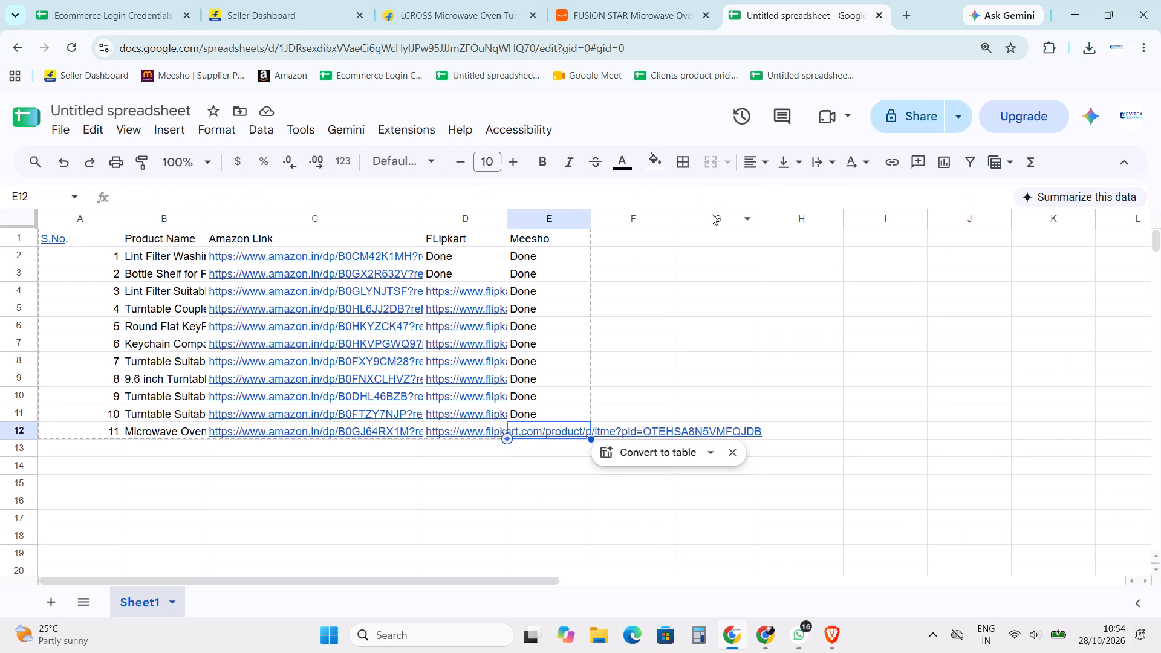
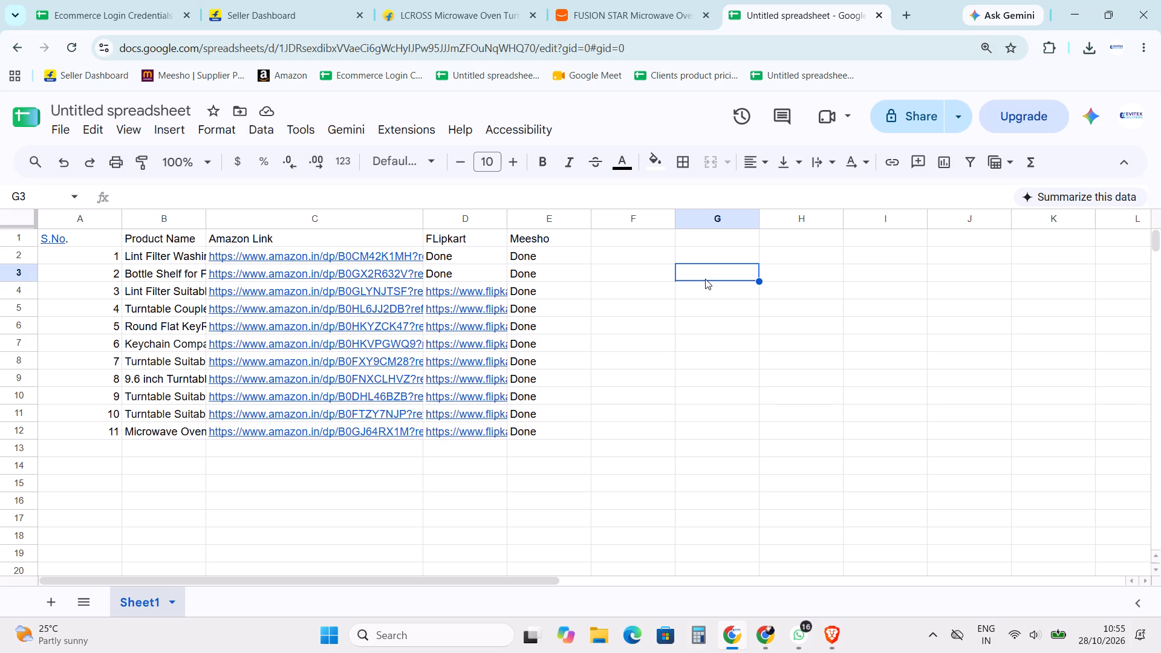
Switch to the Meesho supplier panel, dismiss the ad campaign offer and review the uploaded catalogs' QC statuses.
{"action": "left_click", "coordinate": [770, 638]}
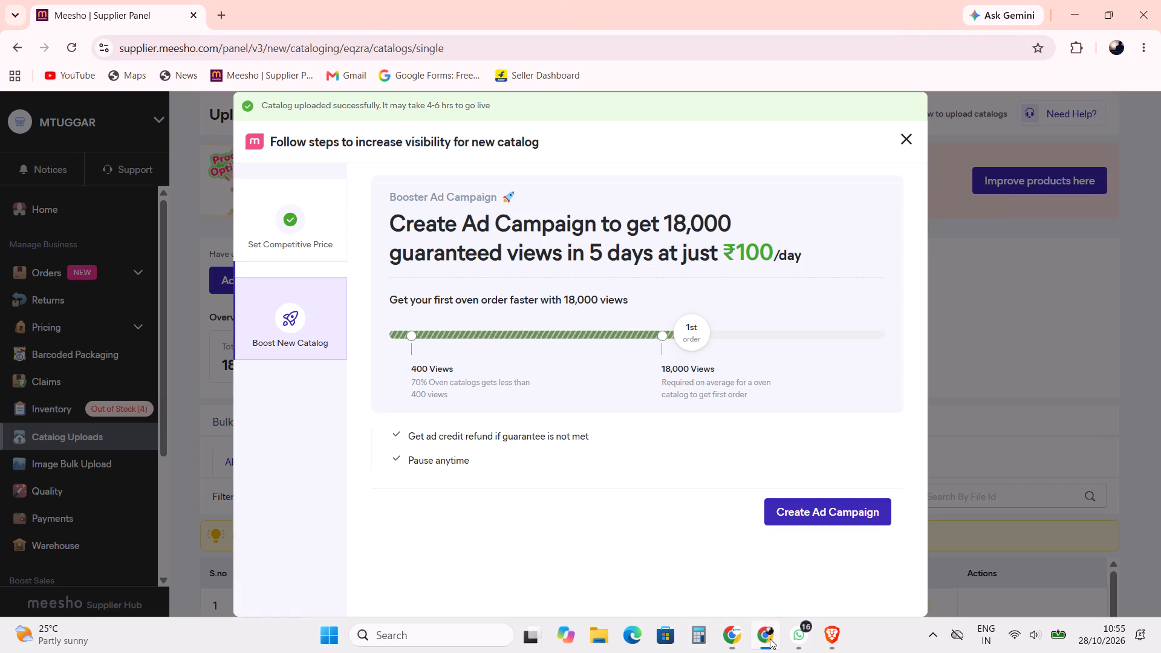
{"action": "left_click", "coordinate": [906, 136]}
{"action": "scroll", "coordinate": [577, 334], "scroll_direction": "down", "scroll_amount": 7}
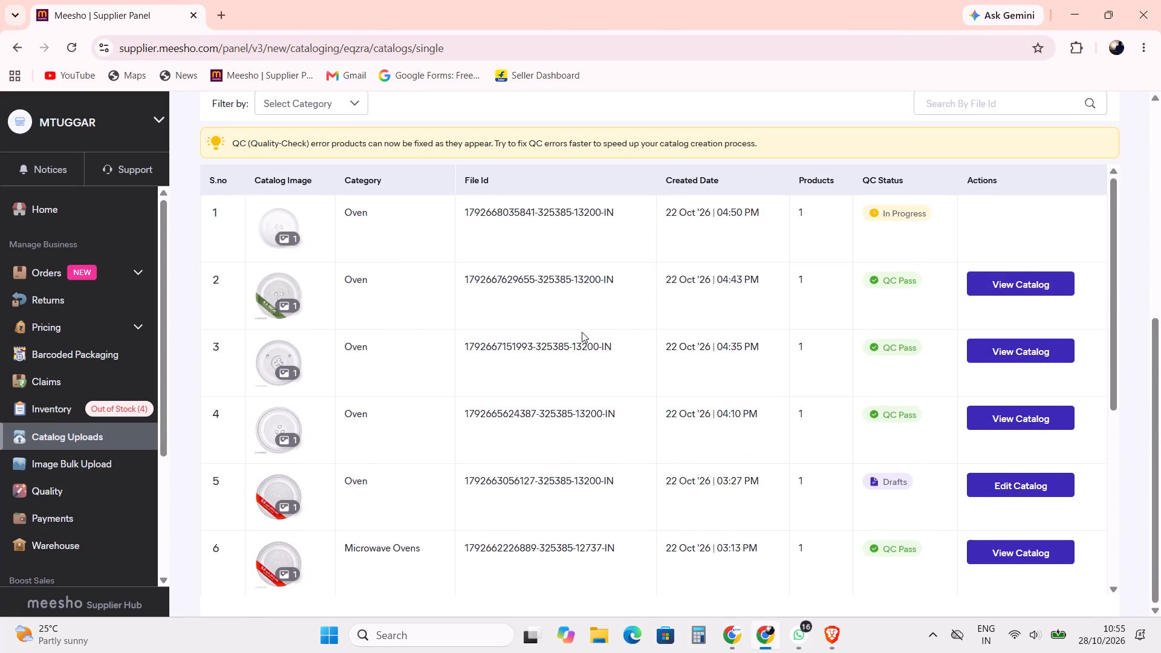
{"action": "scroll", "coordinate": [567, 432], "scroll_direction": "down", "scroll_amount": 4}
Open the Meesho inventory, reload it and look through the active all-stock catalogs.
{"action": "left_click", "coordinate": [113, 411]}
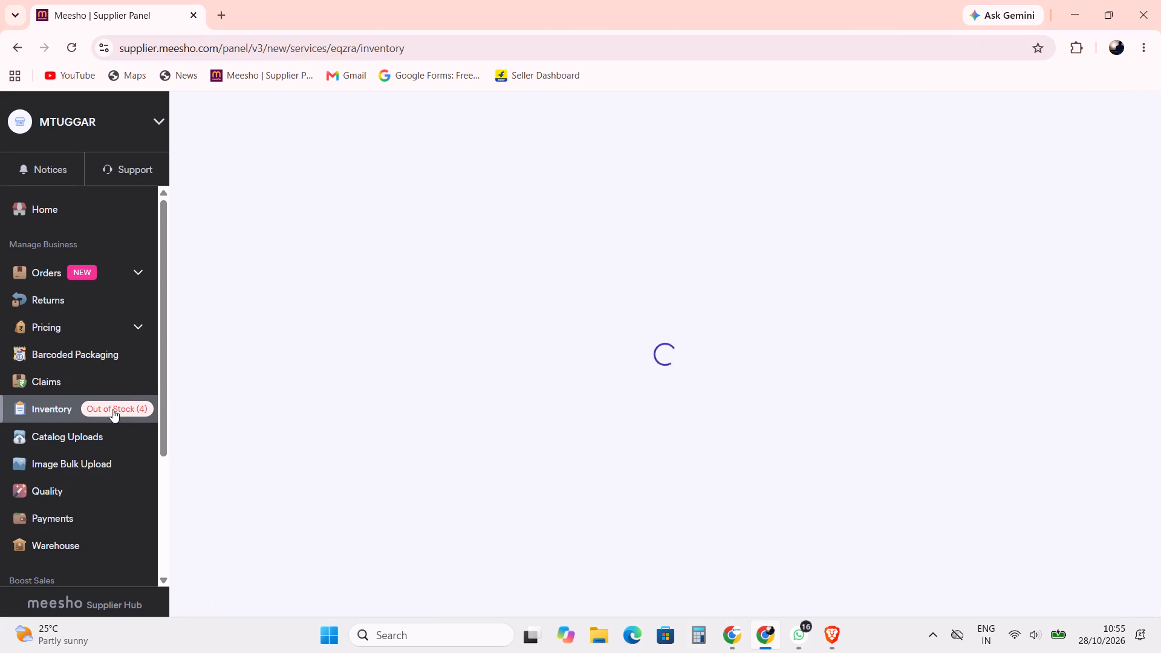
{"action": "scroll", "coordinate": [547, 316], "scroll_direction": "down", "scroll_amount": 3}
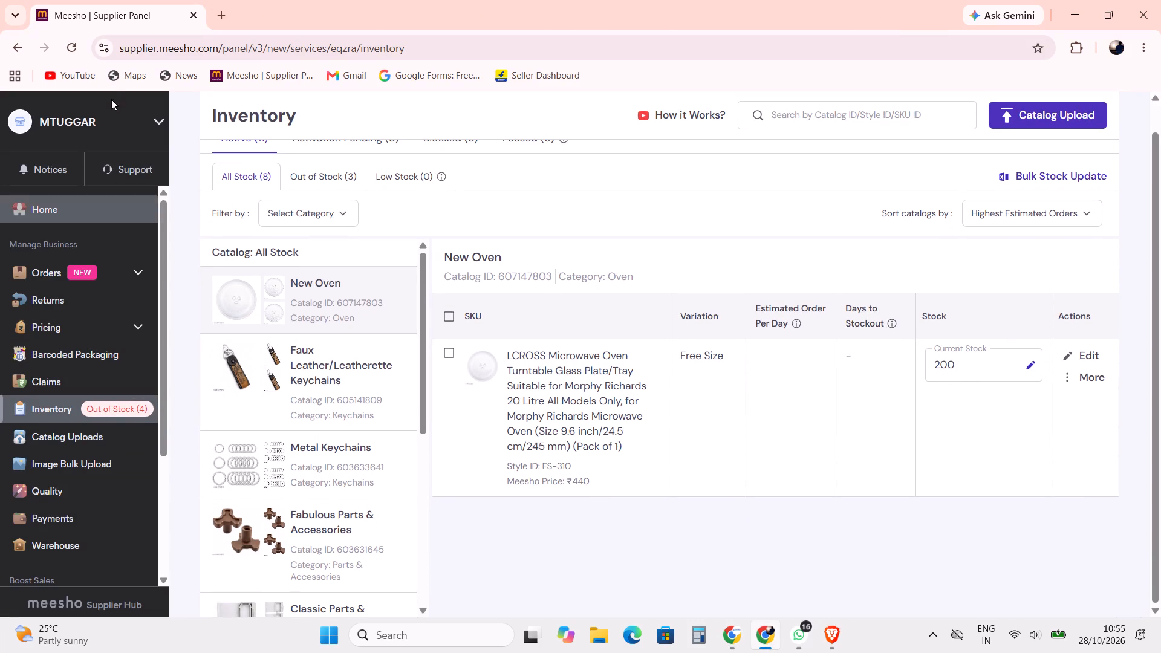
{"action": "left_click", "coordinate": [77, 54]}
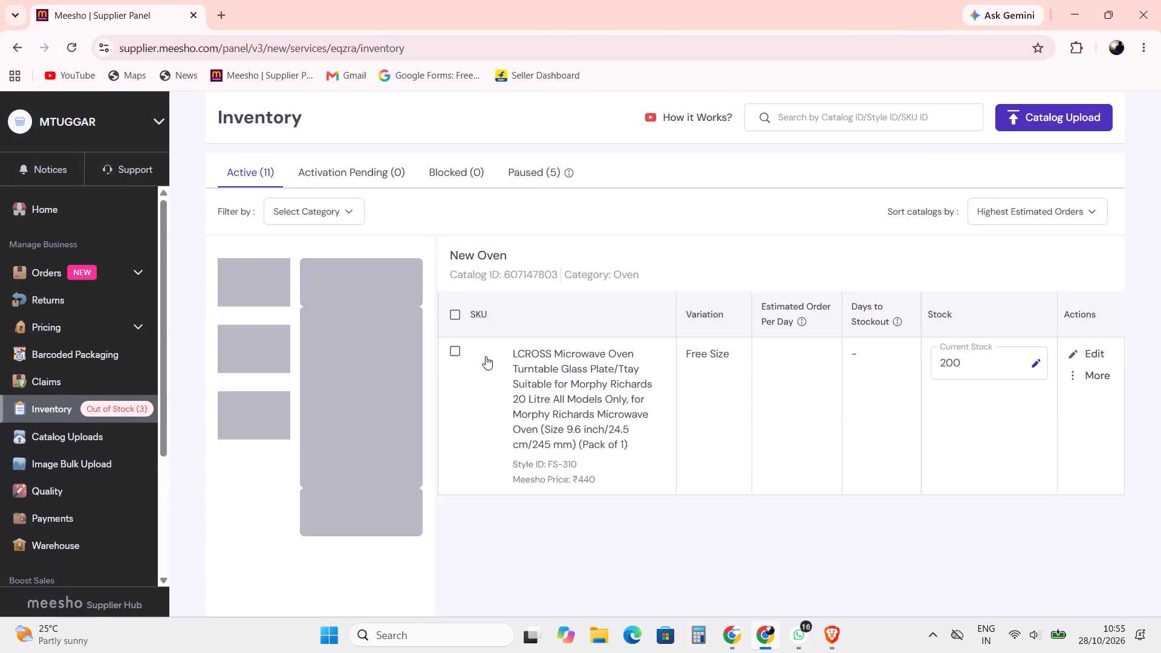
{"action": "scroll", "coordinate": [467, 279], "scroll_direction": "down", "scroll_amount": 3}
{"action": "scroll", "coordinate": [283, 377], "scroll_direction": "down", "scroll_amount": 6}
{"action": "scroll", "coordinate": [302, 378], "scroll_direction": "up", "scroll_amount": 10}
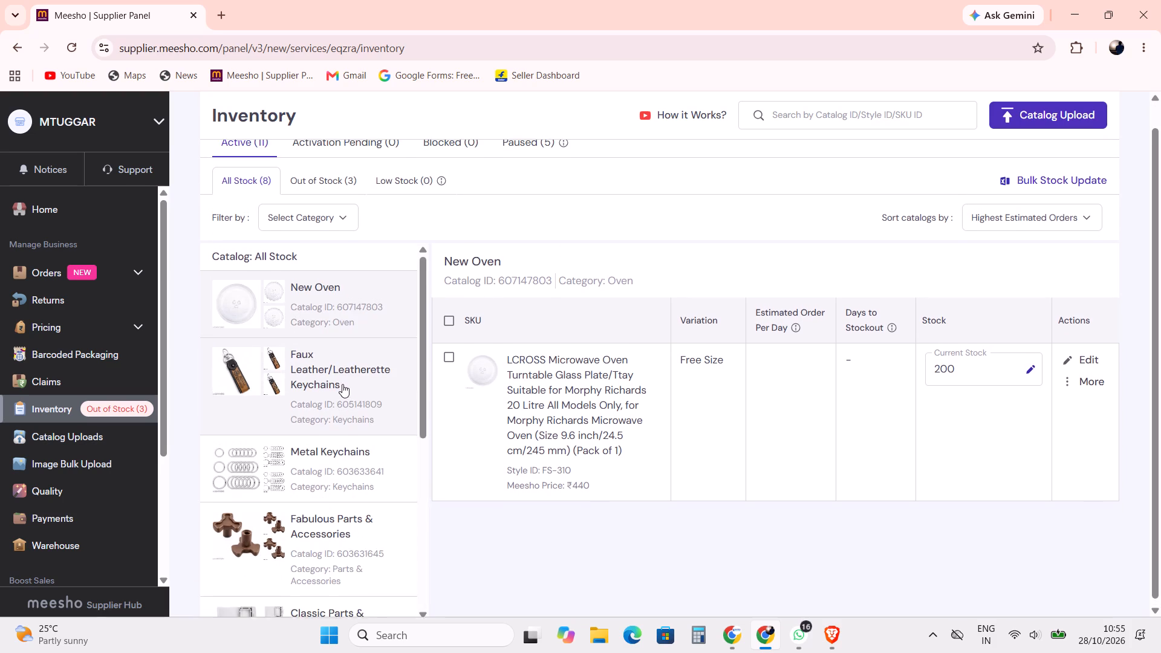
{"action": "scroll", "coordinate": [342, 384], "scroll_direction": "up", "scroll_amount": 6}
Examine the out-of-stock Classy Oven, Trendy Oven and Classic Microwave Ovens catalogs, and reload the inventory.
{"action": "left_click", "coordinate": [354, 200]}
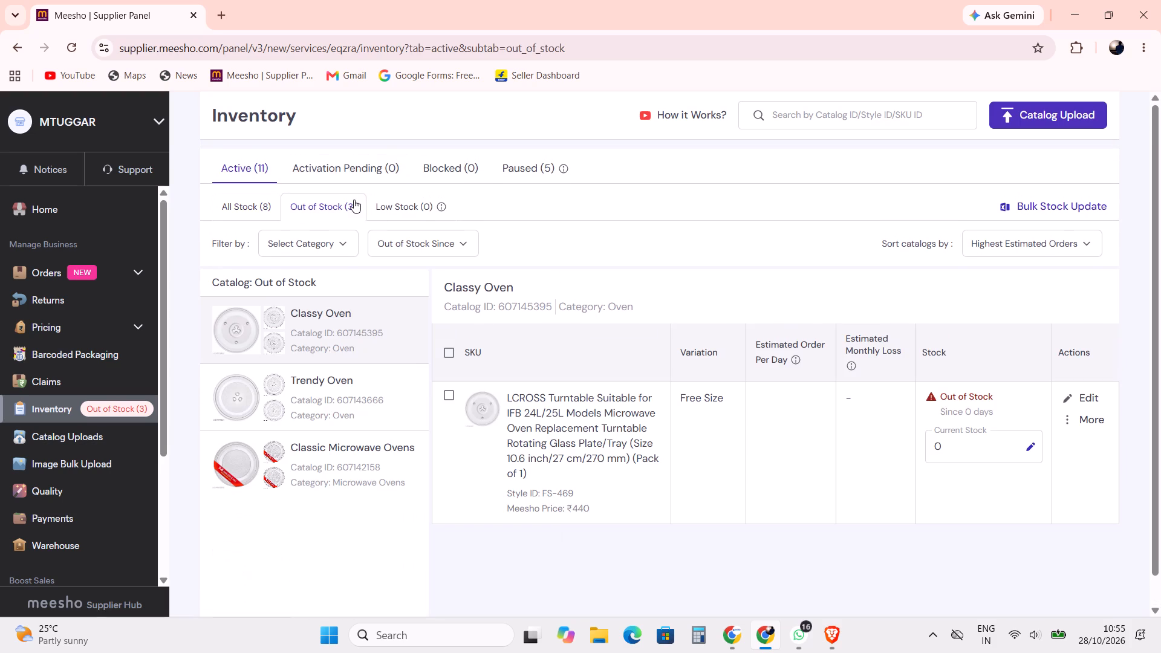
{"action": "left_click", "coordinate": [383, 453]}
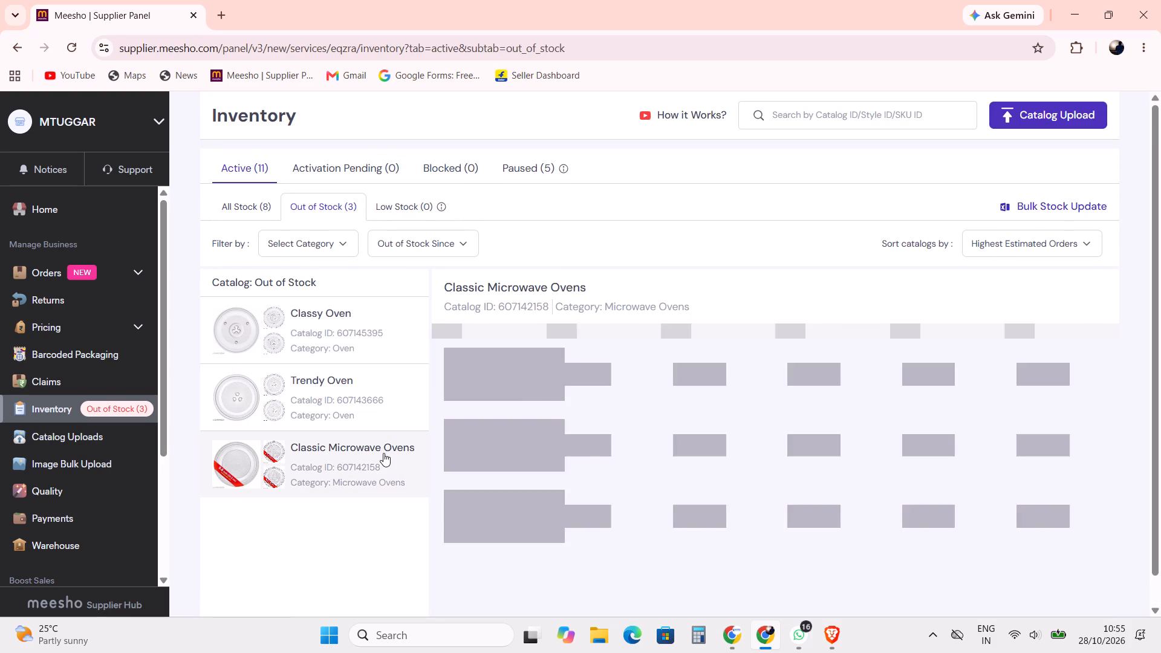
{"action": "left_click", "coordinate": [373, 418]}
{"action": "left_click", "coordinate": [360, 332]}
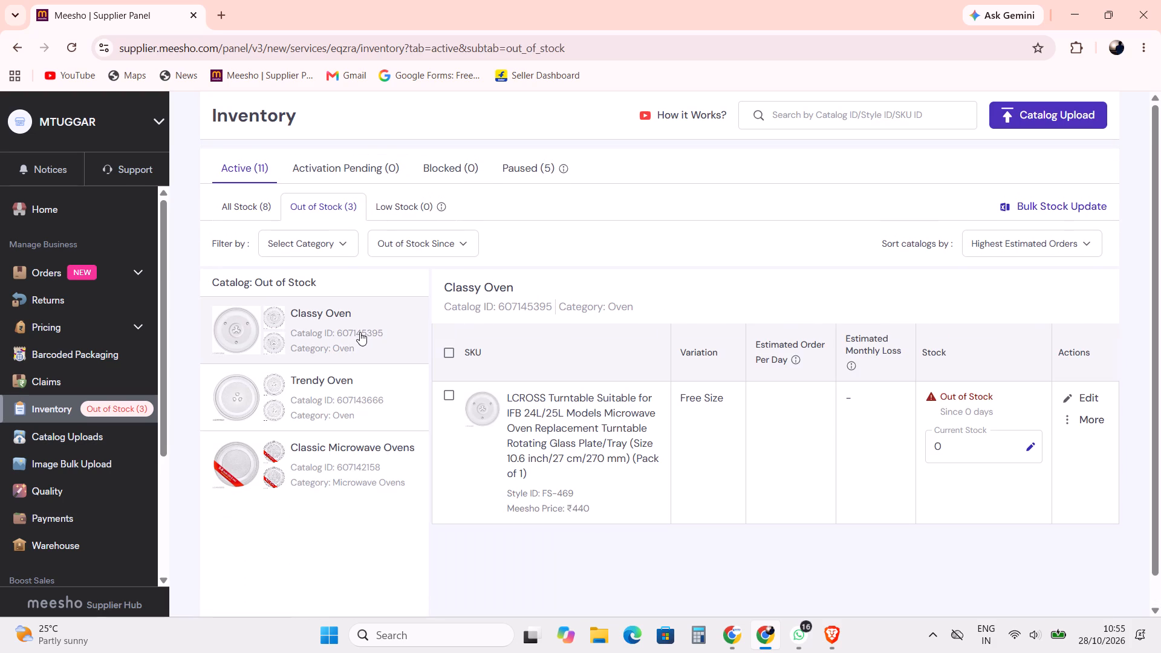
{"action": "scroll", "coordinate": [370, 339], "scroll_direction": "up", "scroll_amount": 7}
{"action": "left_click", "coordinate": [371, 385]}
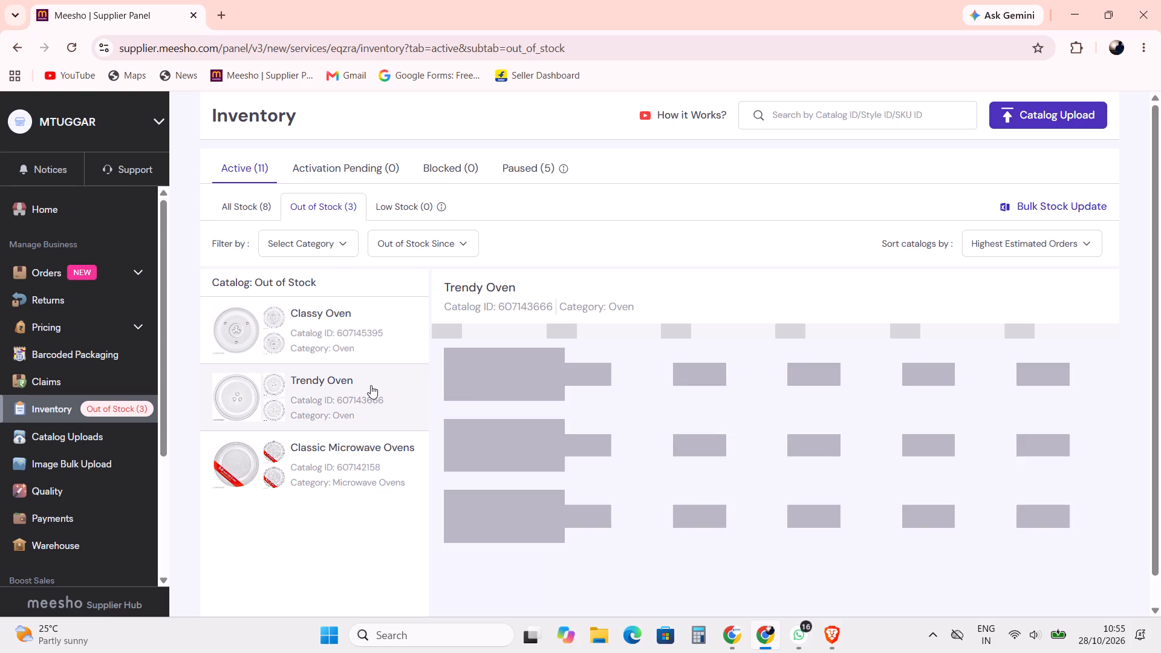
{"action": "left_click", "coordinate": [371, 463]}
{"action": "left_click", "coordinate": [73, 47]}
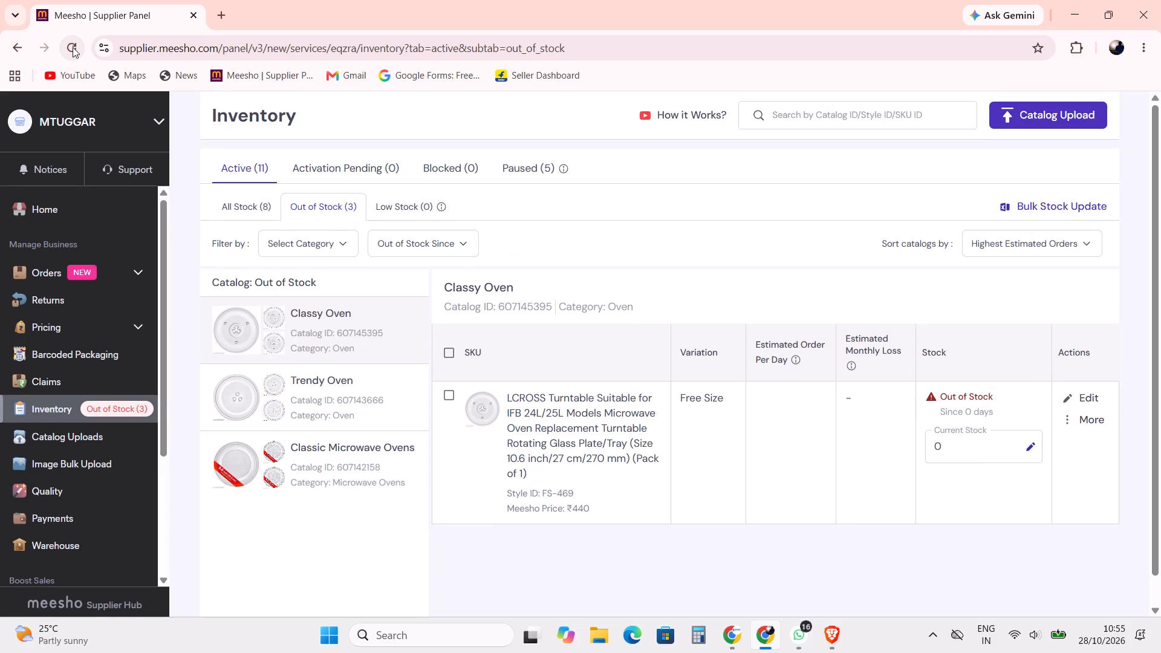
Compare the paused and active inventory catalogs, reloading the list, to check which turntable listings are live.
{"action": "left_click", "coordinate": [524, 177]}
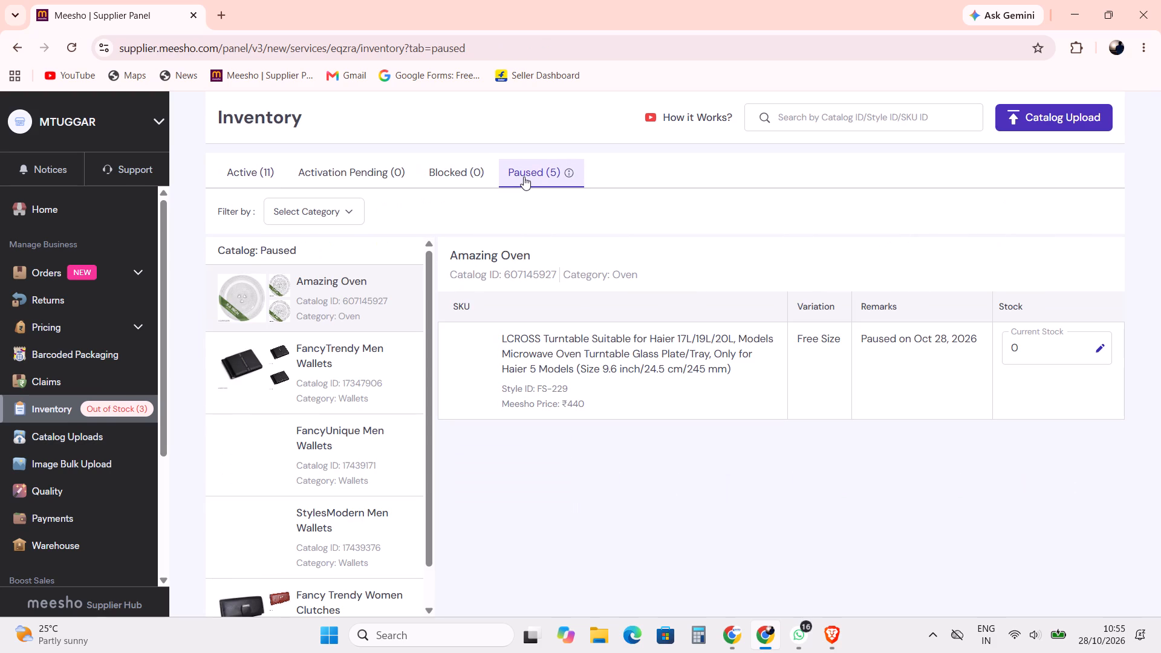
{"action": "left_click", "coordinate": [262, 177]}
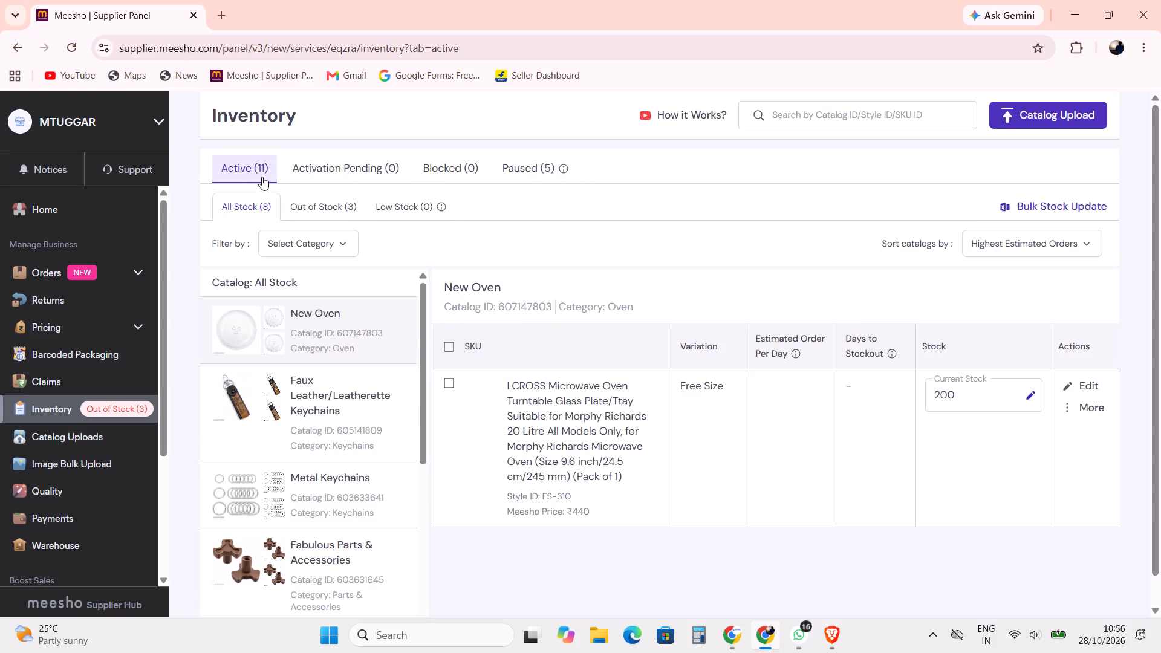
{"action": "scroll", "coordinate": [330, 372], "scroll_direction": "down", "scroll_amount": 2}
{"action": "scroll", "coordinate": [328, 371], "scroll_direction": "up", "scroll_amount": 12}
{"action": "left_click", "coordinate": [80, 48]}
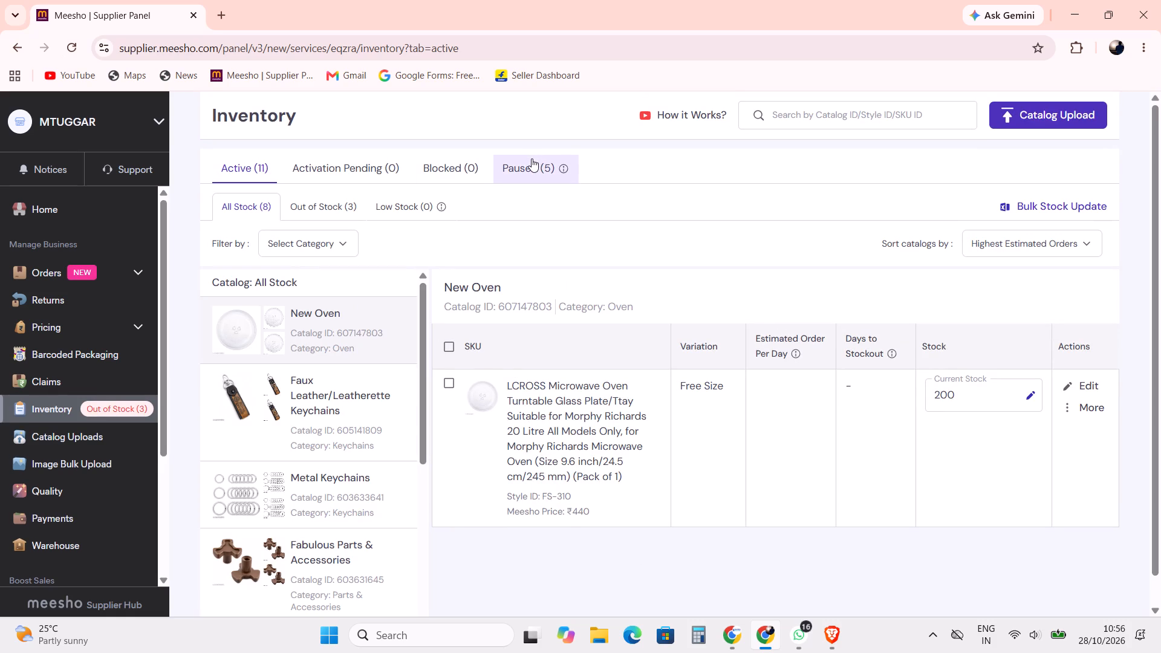
{"action": "left_click", "coordinate": [532, 158]}
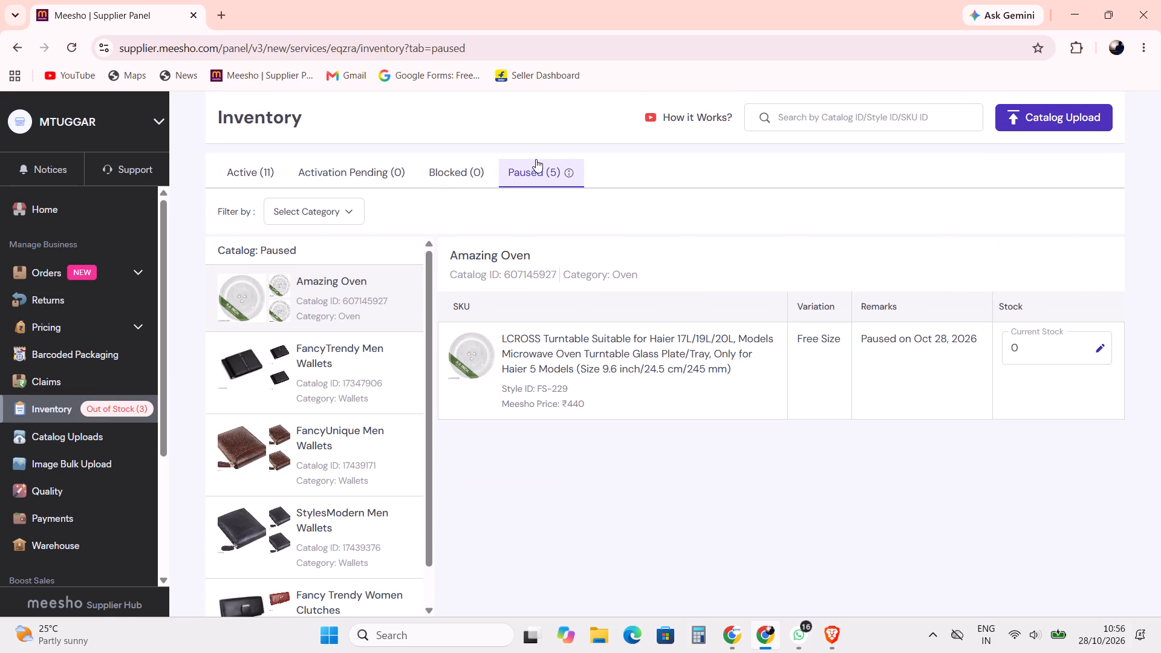
{"action": "left_click", "coordinate": [931, 337]}
{"action": "left_click", "coordinate": [241, 162]}
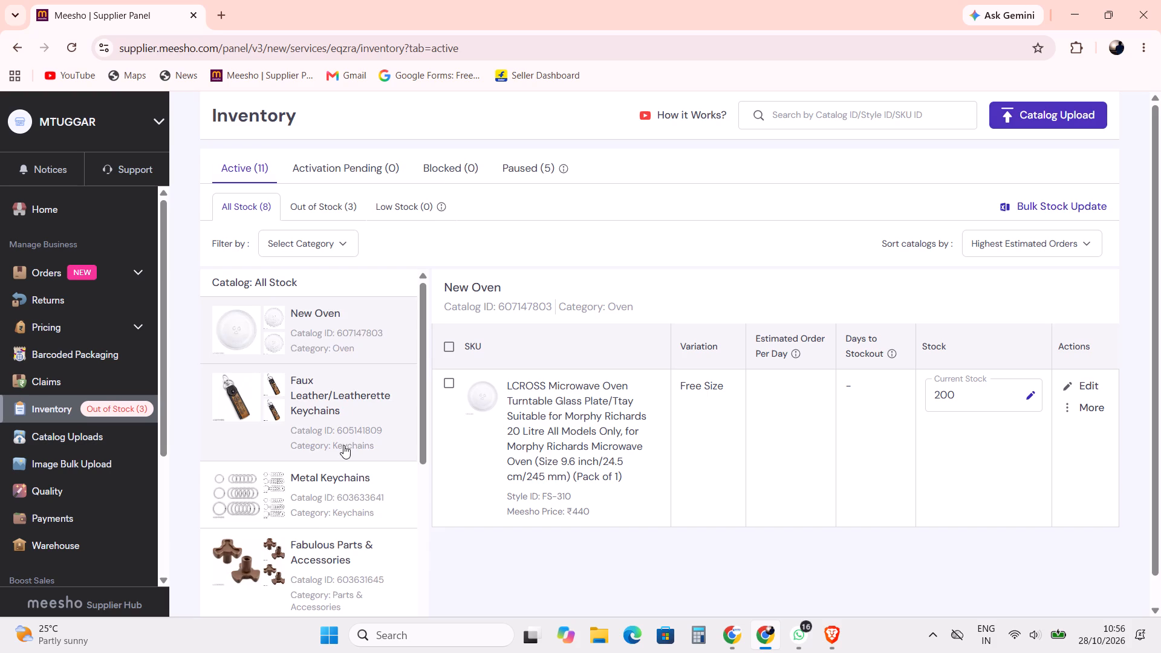
{"action": "scroll", "coordinate": [343, 439], "scroll_direction": "down", "scroll_amount": 12}
{"action": "scroll", "coordinate": [341, 426], "scroll_direction": "up", "scroll_amount": 15}
Check the Meesho pending orders and look through the ready-to-ship orders.
{"action": "left_click", "coordinate": [80, 261]}
{"action": "scroll", "coordinate": [445, 249], "scroll_direction": "down", "scroll_amount": 3}
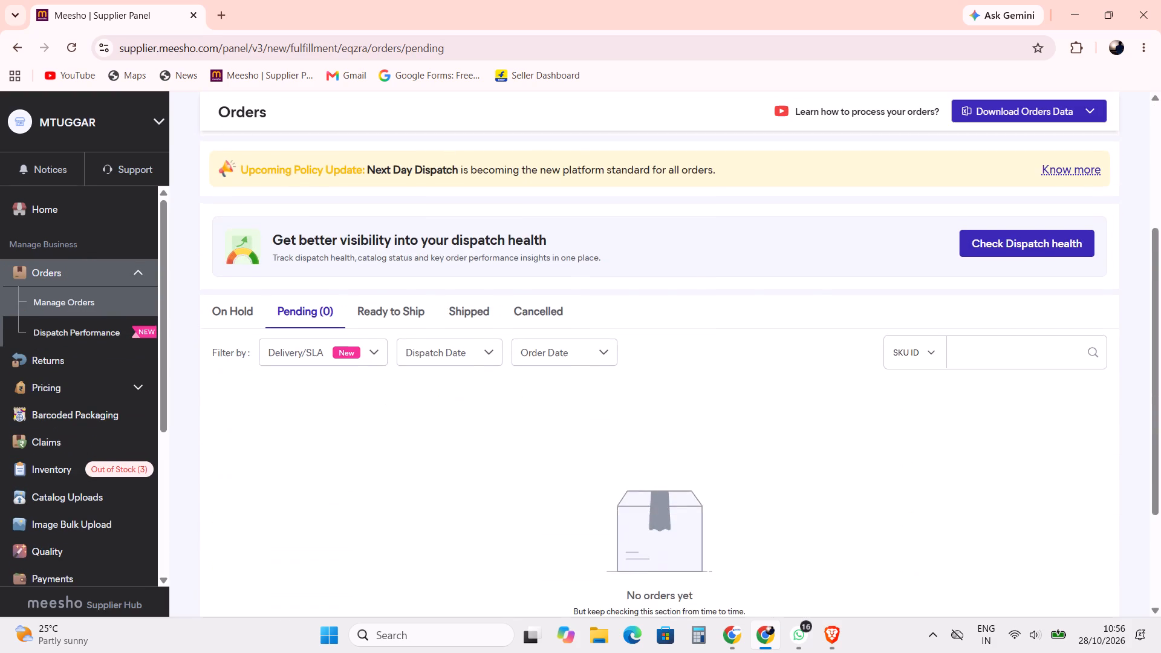
{"action": "scroll", "coordinate": [447, 247], "scroll_direction": "down", "scroll_amount": 1}
{"action": "left_click", "coordinate": [395, 222]}
{"action": "scroll", "coordinate": [634, 230], "scroll_direction": "down", "scroll_amount": 8}
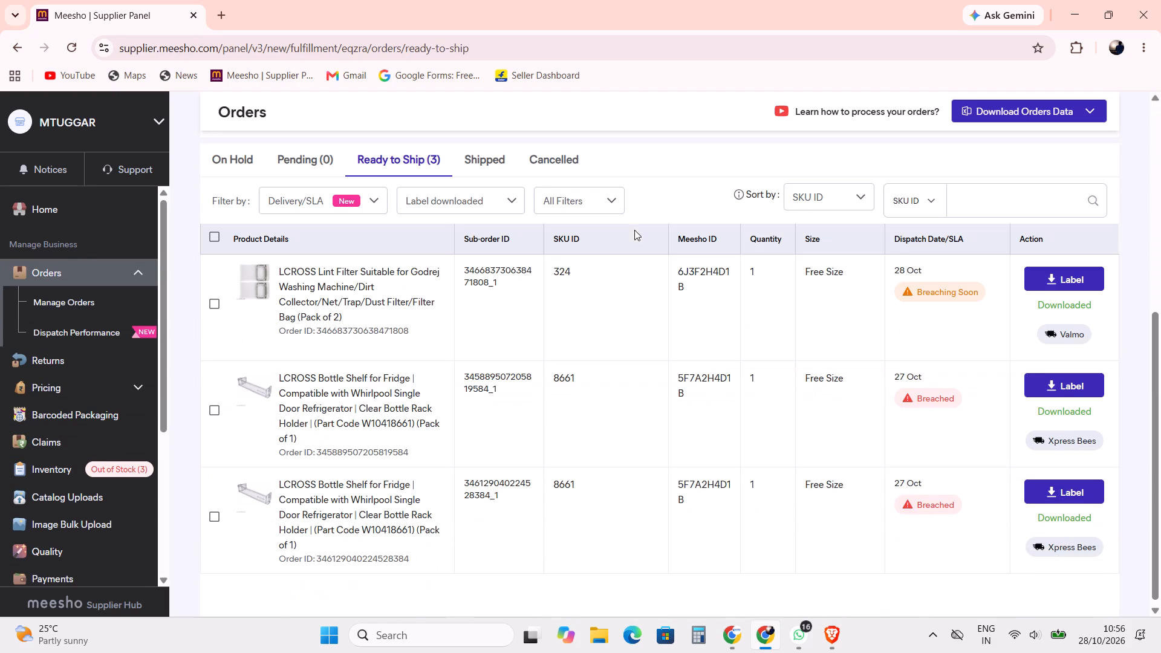
{"action": "scroll", "coordinate": [428, 374], "scroll_direction": "down", "scroll_amount": 13}
Check Meesho return tracking for in-transit and out-for-delivery returns, including the return reason of the LG lint filter.
{"action": "left_click", "coordinate": [68, 278]}
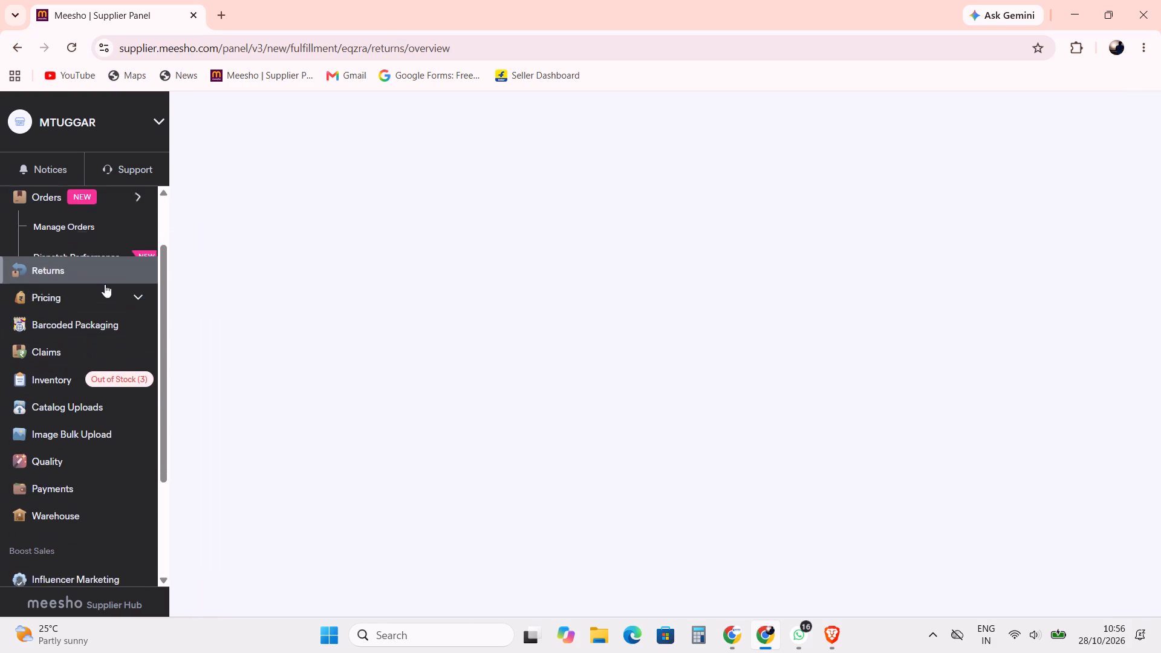
{"action": "left_click", "coordinate": [350, 167]}
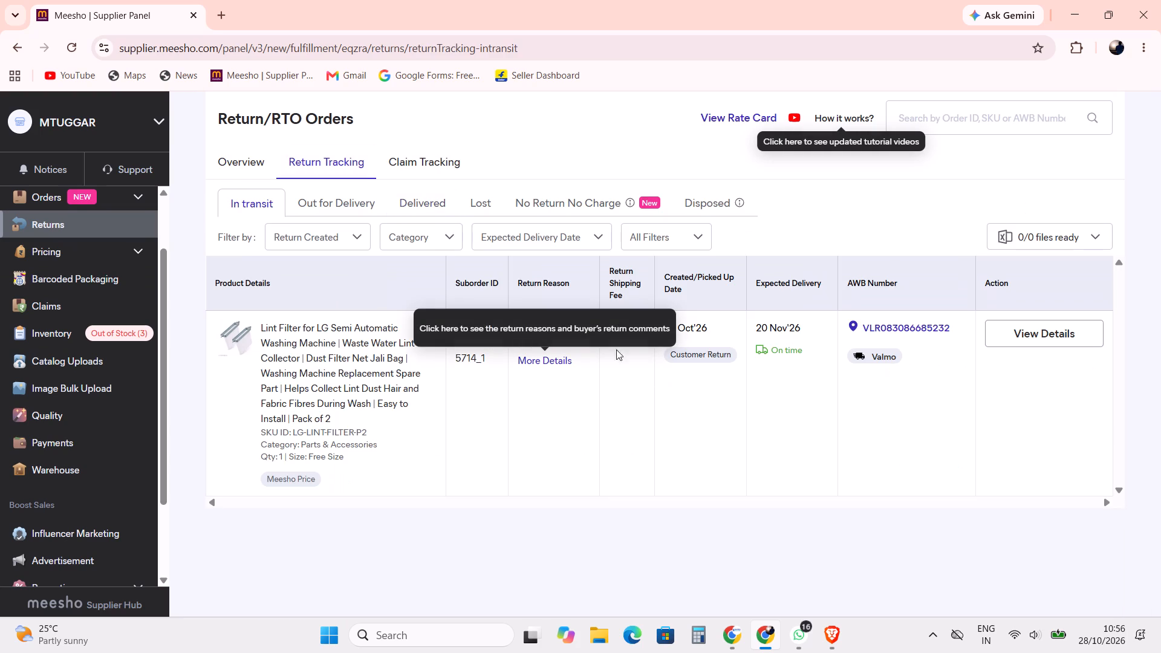
{"action": "left_click", "coordinate": [634, 540]}
{"action": "left_click", "coordinate": [543, 360]}
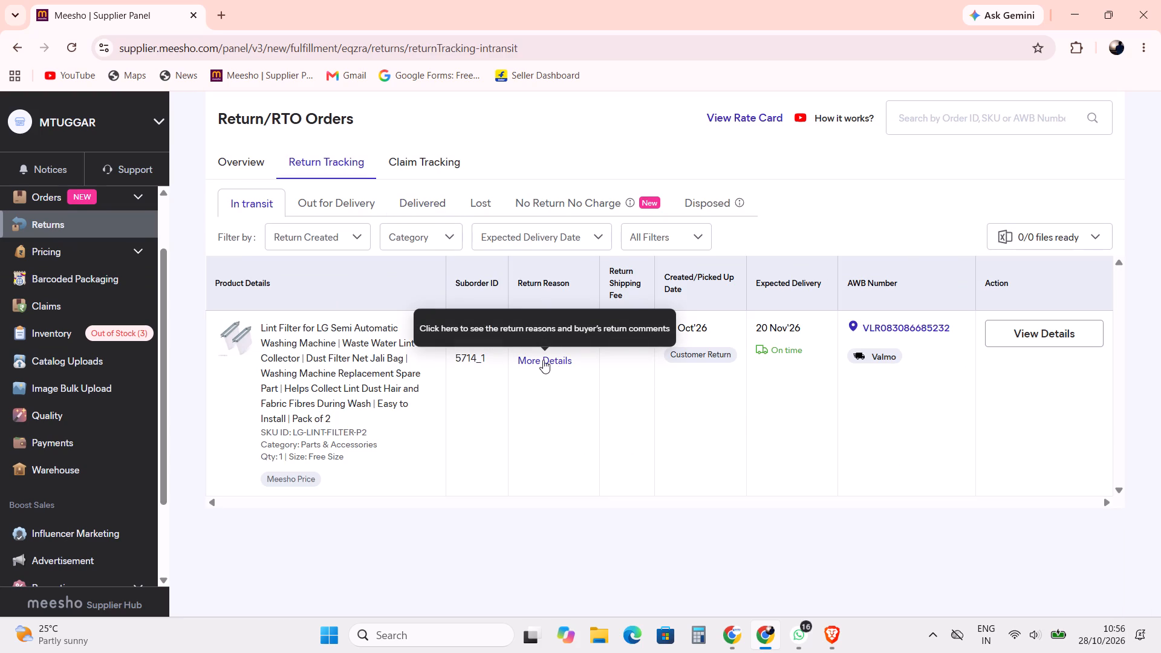
{"action": "left_click", "coordinate": [543, 360]}
{"action": "left_click", "coordinate": [549, 360]}
{"action": "left_click", "coordinate": [548, 360]}
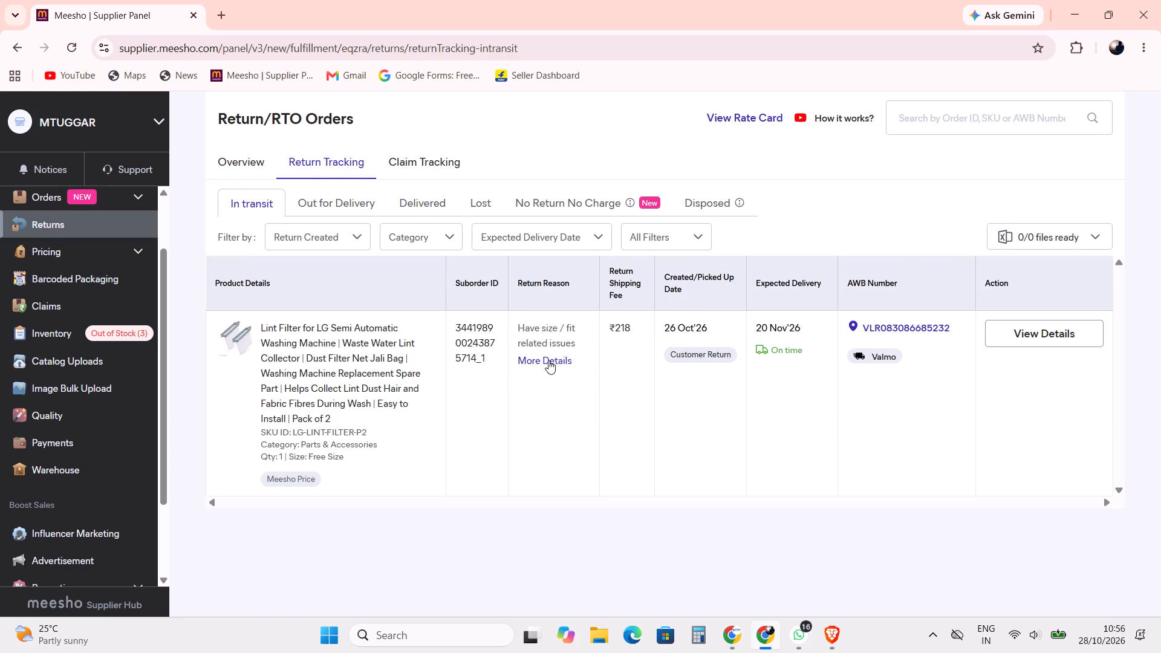
{"action": "left_click", "coordinate": [368, 200]}
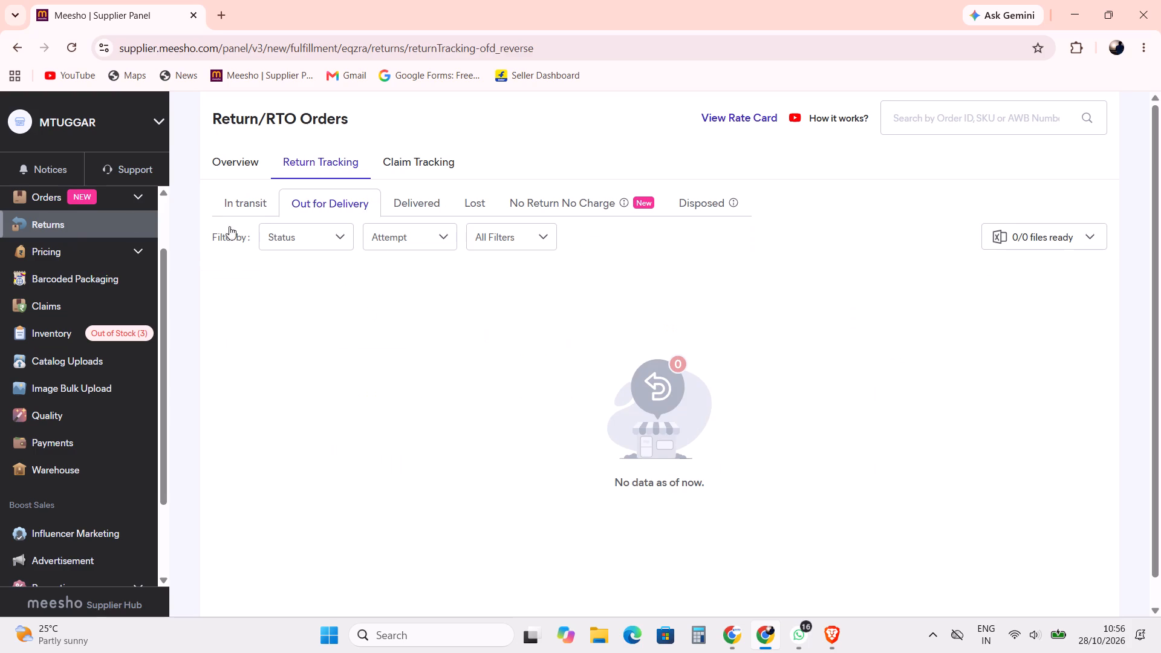
Go back to the Meesho orders and recheck the pending list.
{"action": "scroll", "coordinate": [80, 245], "scroll_direction": "up", "scroll_amount": 2}
{"action": "left_click", "coordinate": [91, 274]}
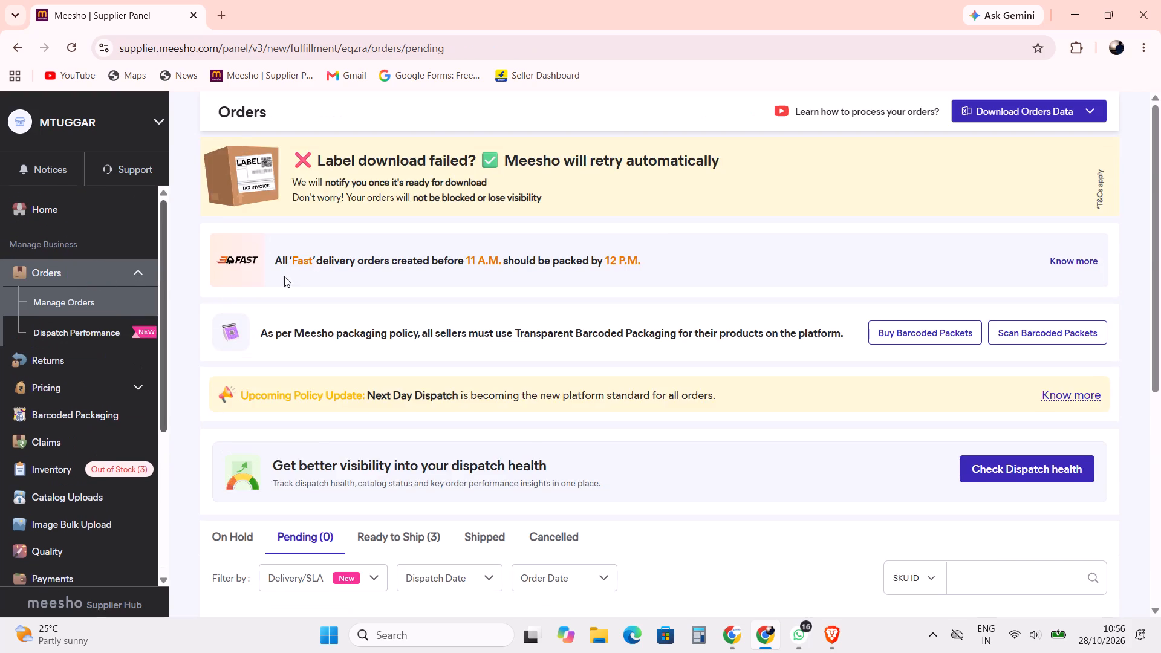
{"action": "scroll", "coordinate": [377, 239], "scroll_direction": "down", "scroll_amount": 7}
{"action": "scroll", "coordinate": [36, 435], "scroll_direction": "down", "scroll_amount": 12}
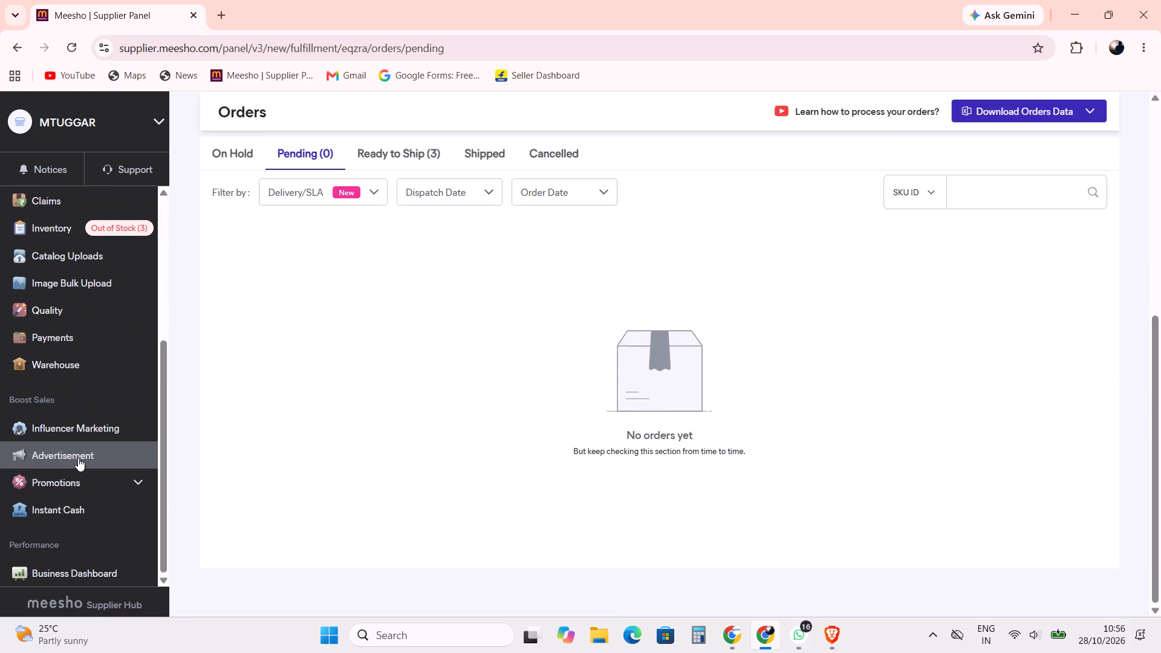
Open the Business Dashboard for the last 30 days and examine the product performance list.
{"action": "scroll", "coordinate": [111, 538], "scroll_direction": "down", "scroll_amount": 4}
{"action": "left_click", "coordinate": [127, 582]}
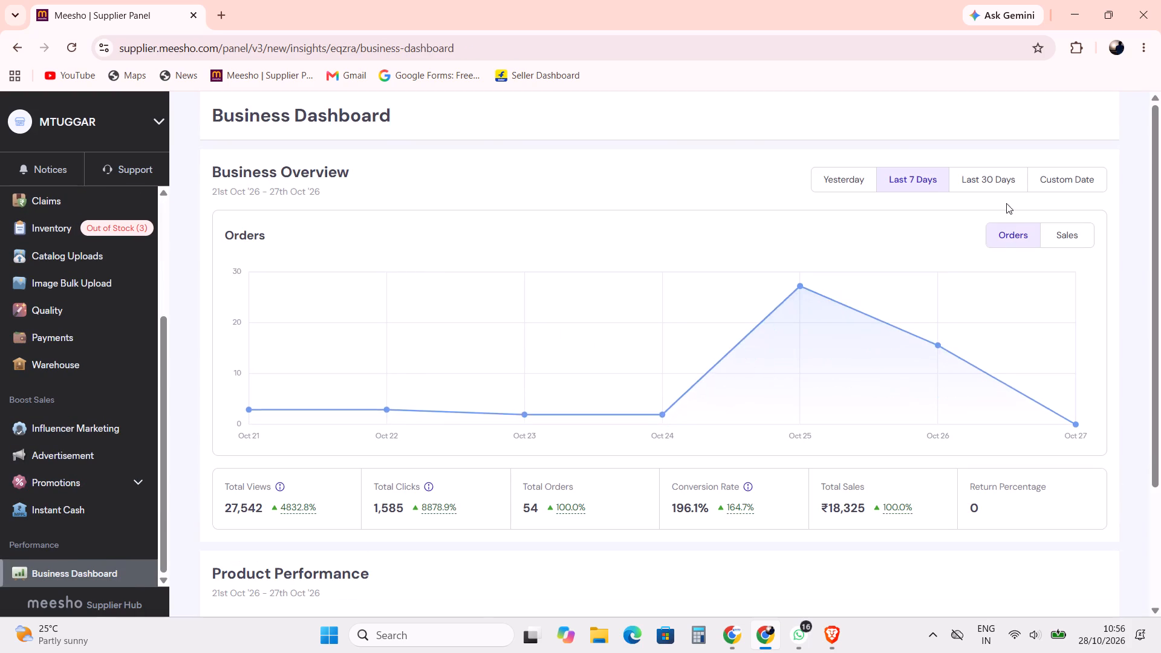
{"action": "left_click", "coordinate": [997, 176]}
{"action": "scroll", "coordinate": [665, 381], "scroll_direction": "down", "scroll_amount": 5}
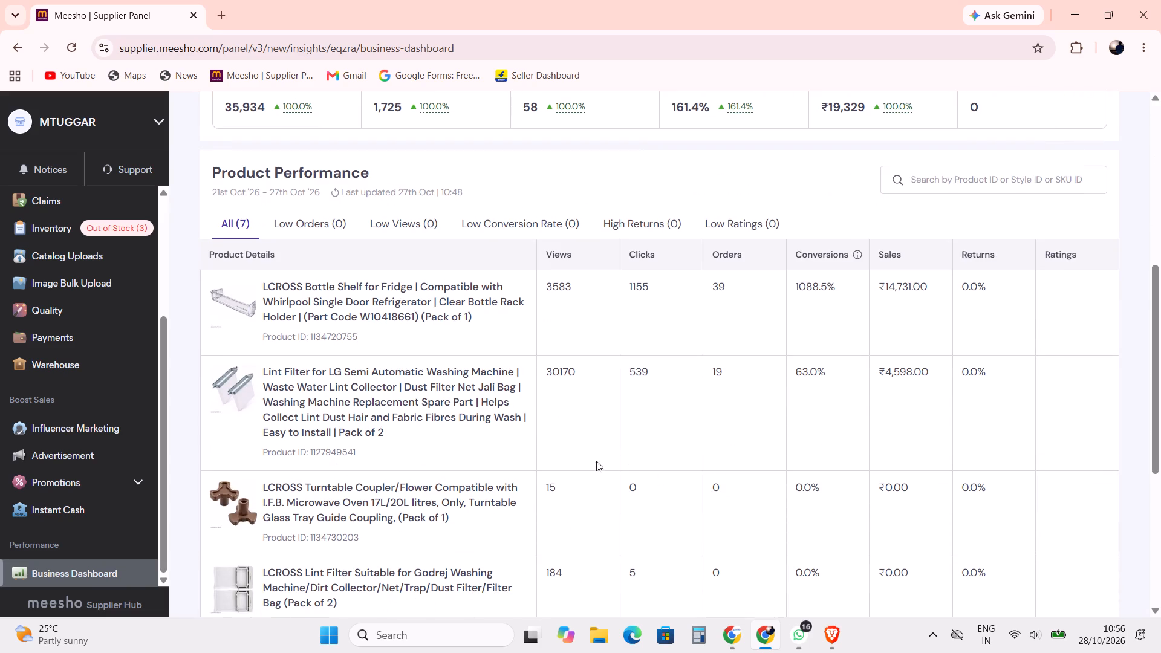